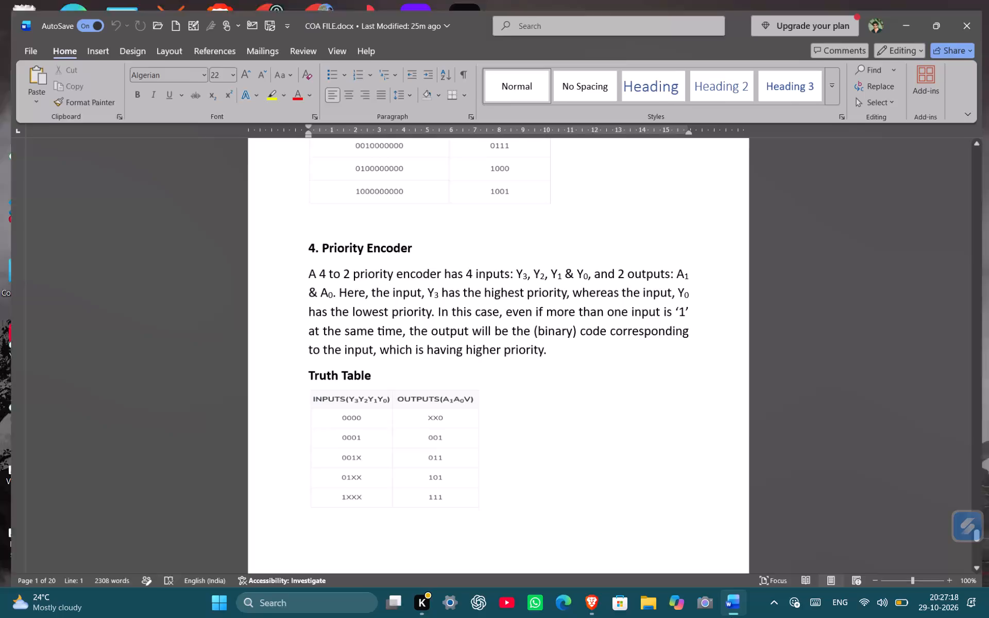
# Review the document's encoder and decoder sections, from the blank last page back to the 2-bit binary decoder truth table.
pyautogui.scroll(-2, 399, 300)
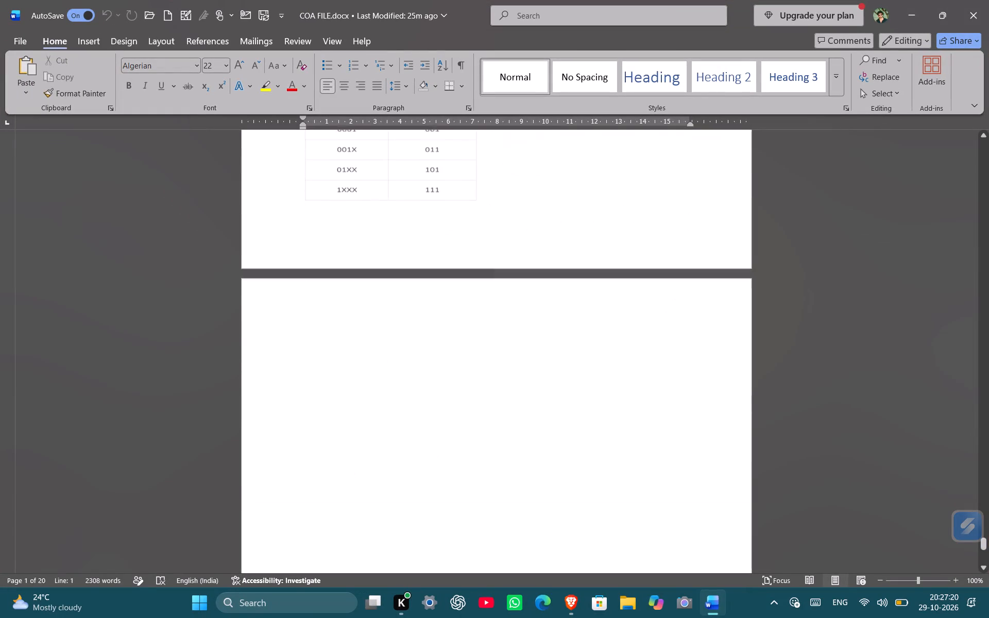
pyautogui.scroll(1, 399, 300)
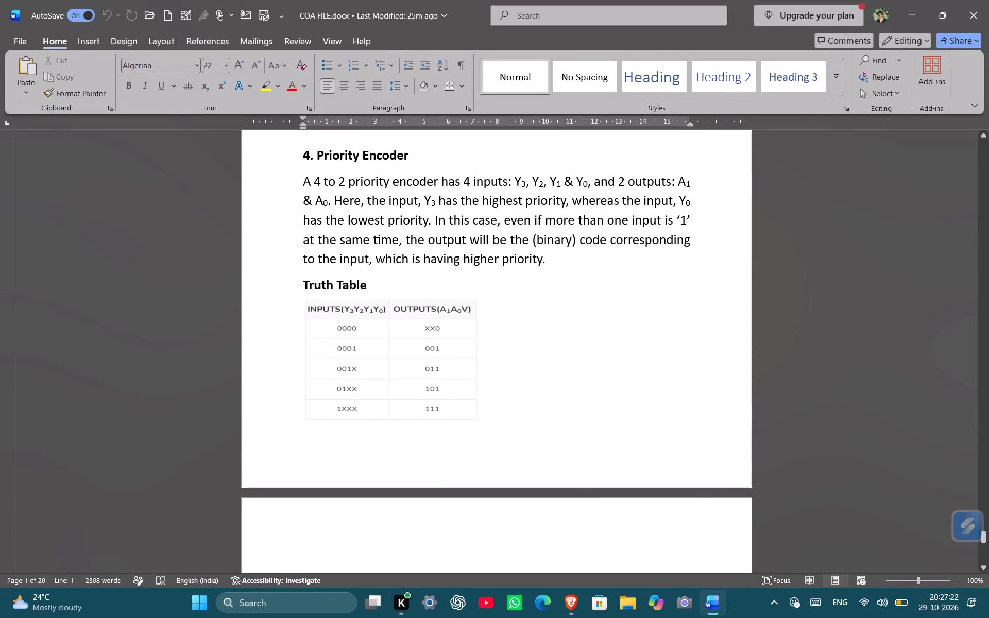
pyautogui.scroll(-2, 417, 342)
pyautogui.click(336, 277)
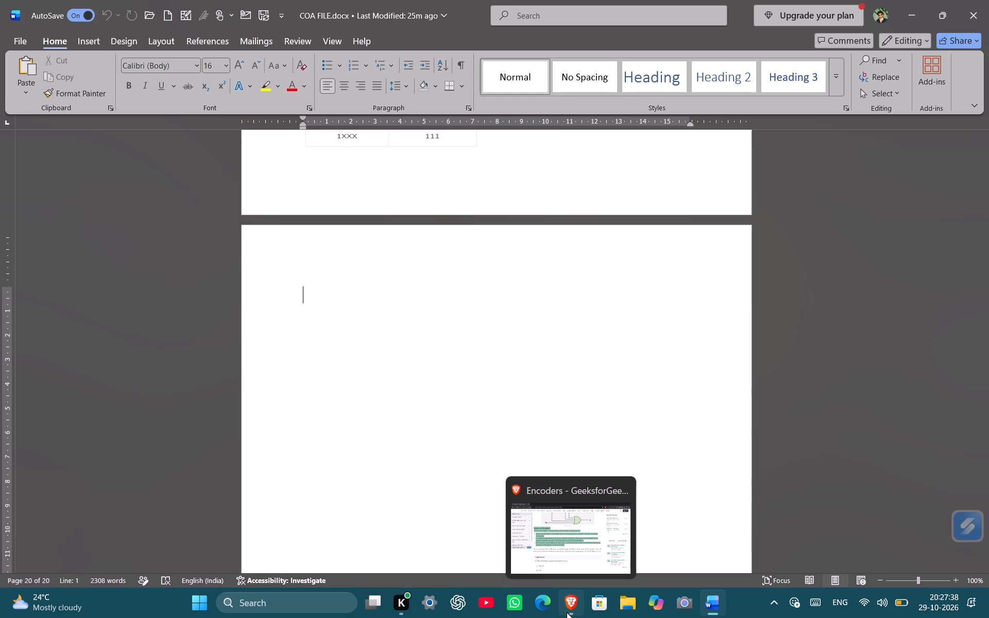
pyautogui.scroll(1, 602, 348)
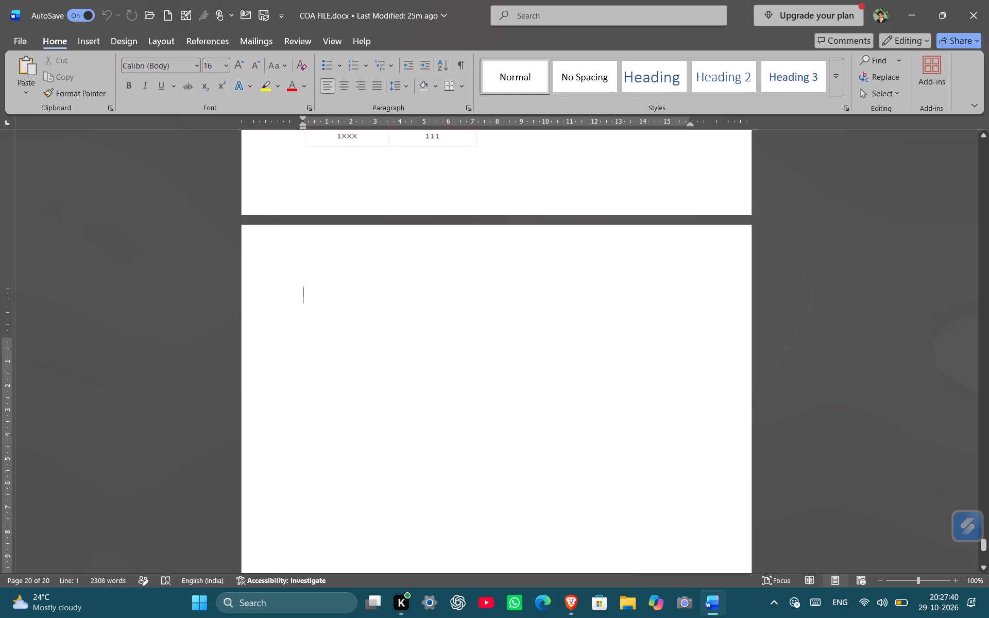
pyautogui.scroll(3, 602, 348)
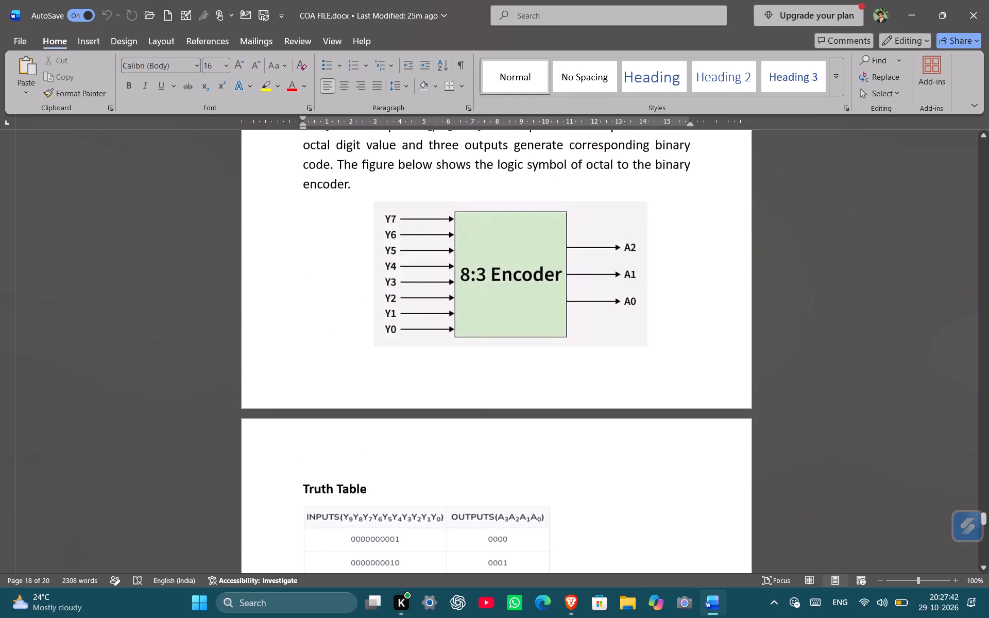
pyautogui.scroll(3, 602, 348)
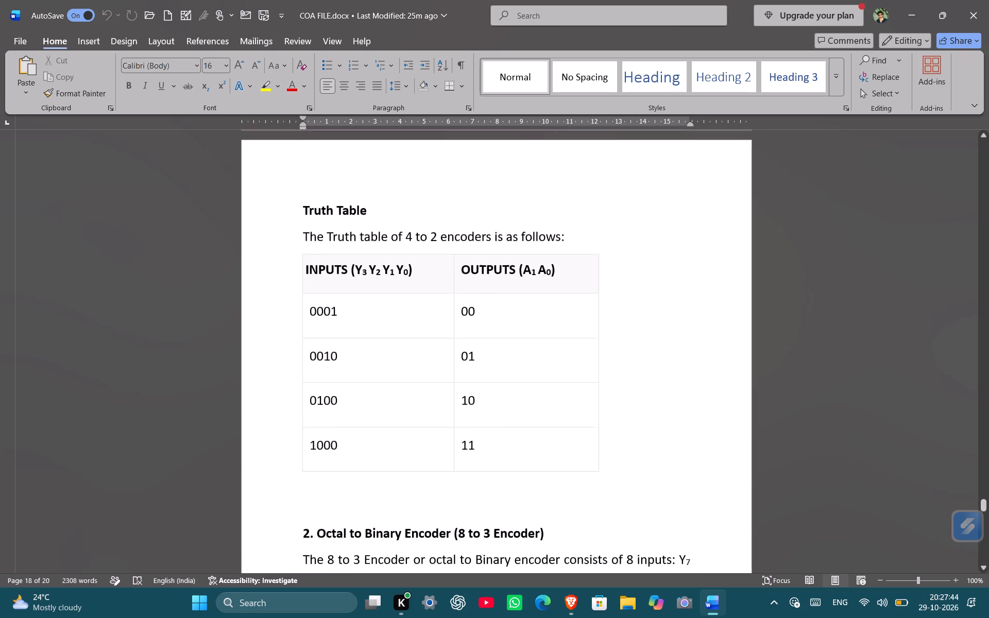
pyautogui.scroll(1, 602, 348)
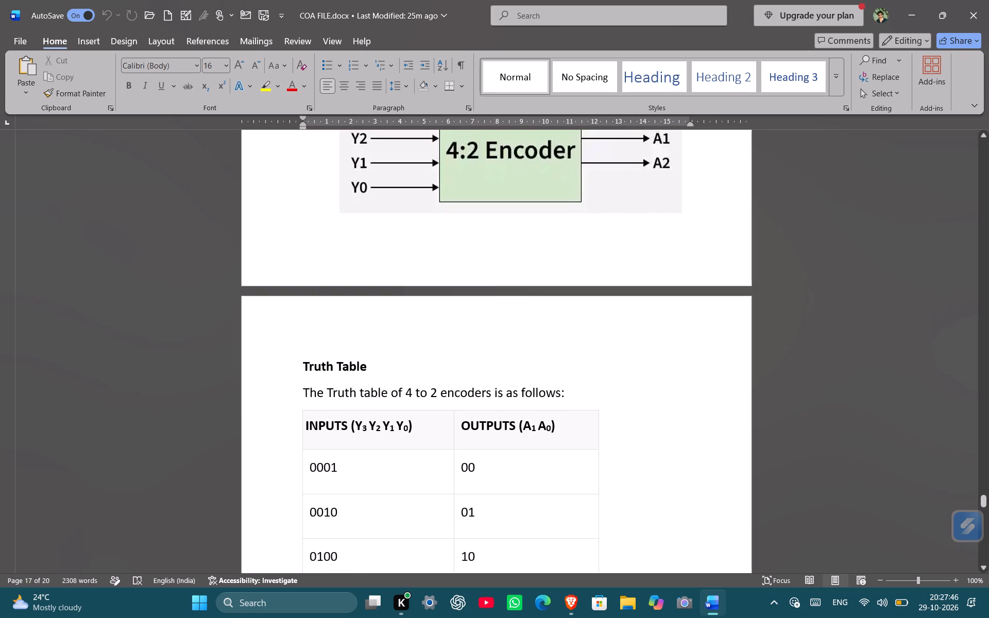
pyautogui.scroll(2, 554, 280)
pyautogui.scroll(2, 548, 478)
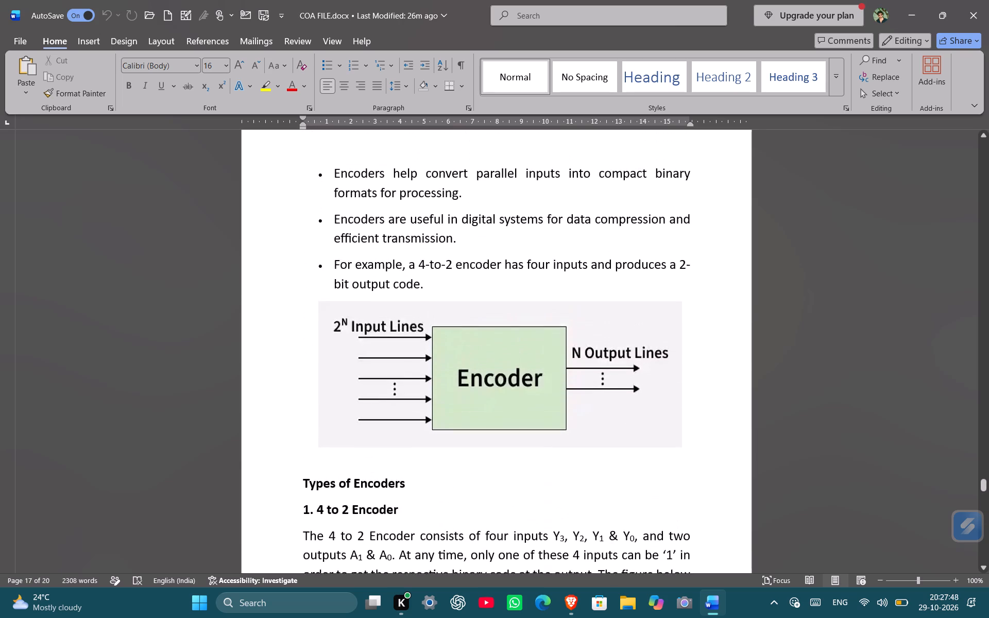
pyautogui.scroll(3, 548, 478)
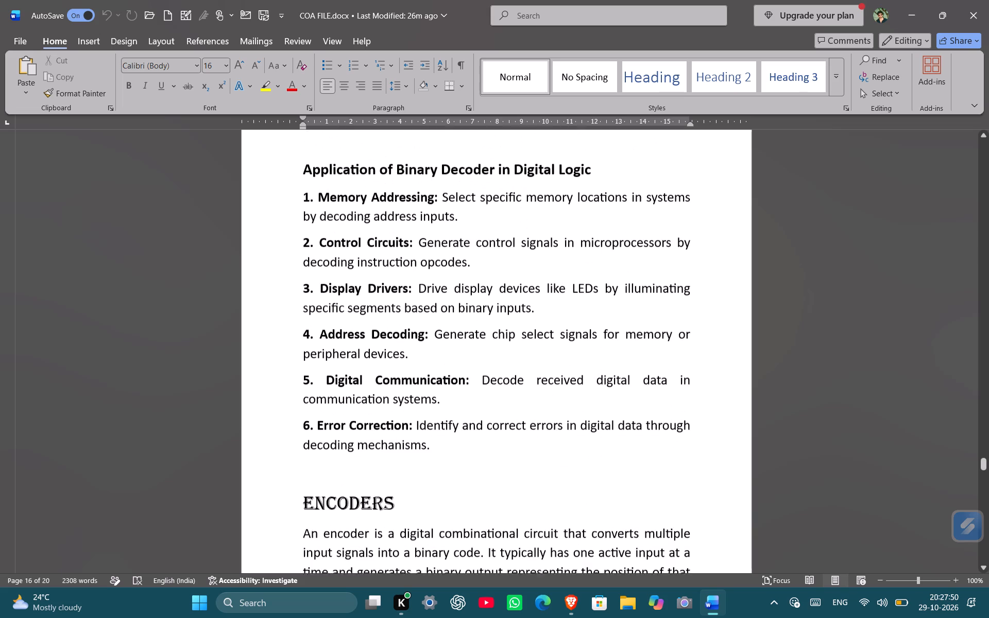
pyautogui.scroll(3, 497, 378)
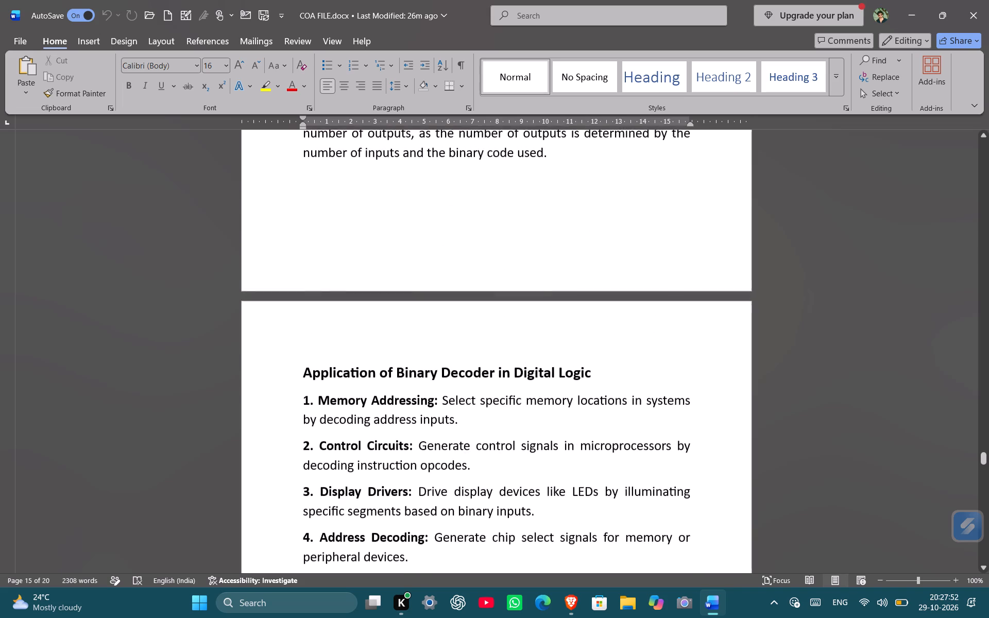
pyautogui.scroll(4, 497, 378)
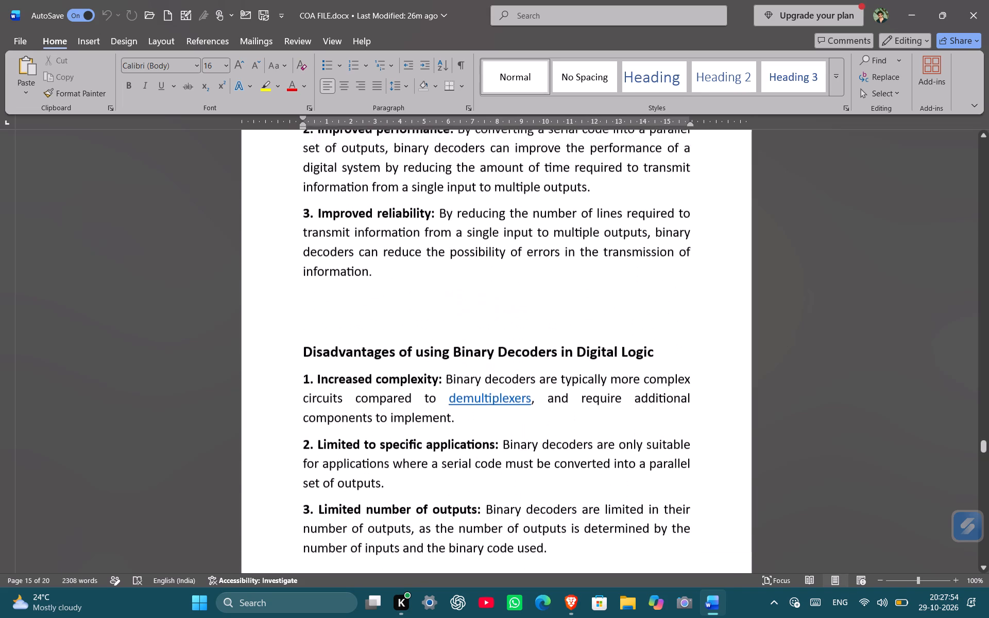
pyautogui.scroll(5, 497, 378)
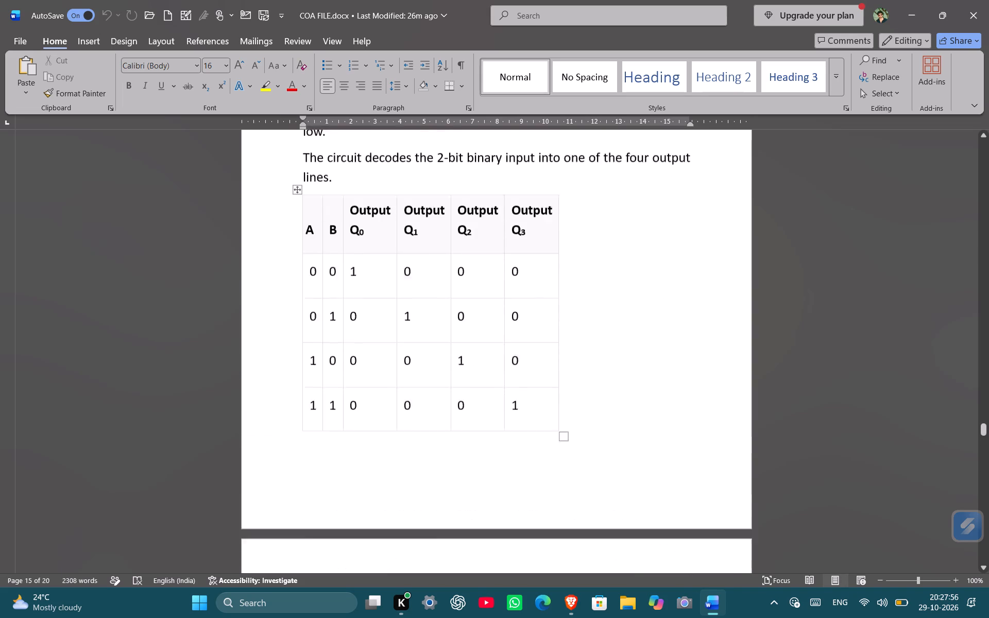
pyautogui.scroll(2, 497, 378)
pyautogui.scroll(-20, 497, 378)
pyautogui.scroll(-4, 497, 378)
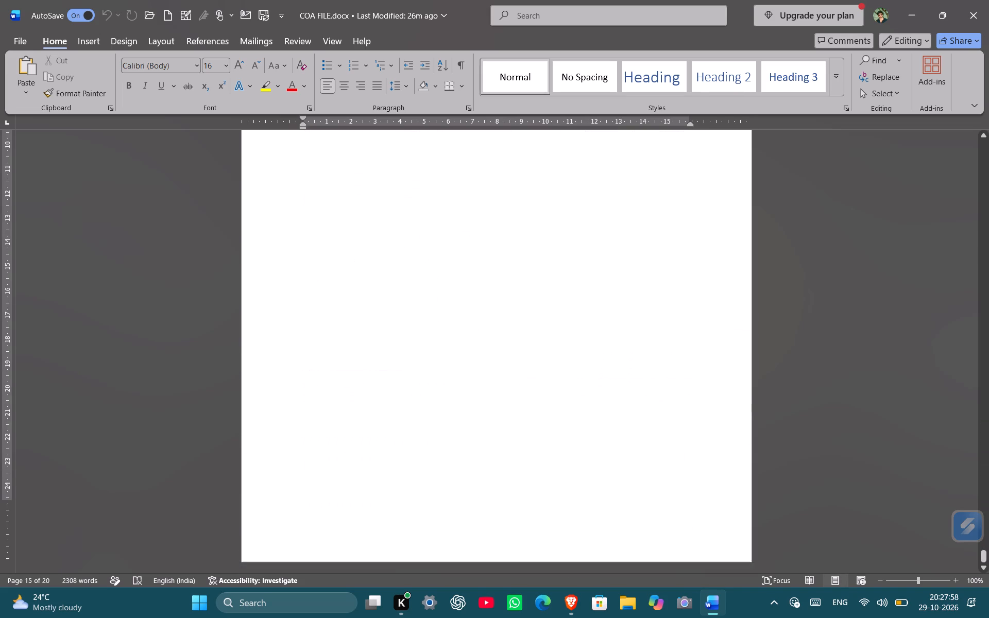
pyautogui.scroll(4, 369, 254)
pyautogui.scroll(-1, 369, 254)
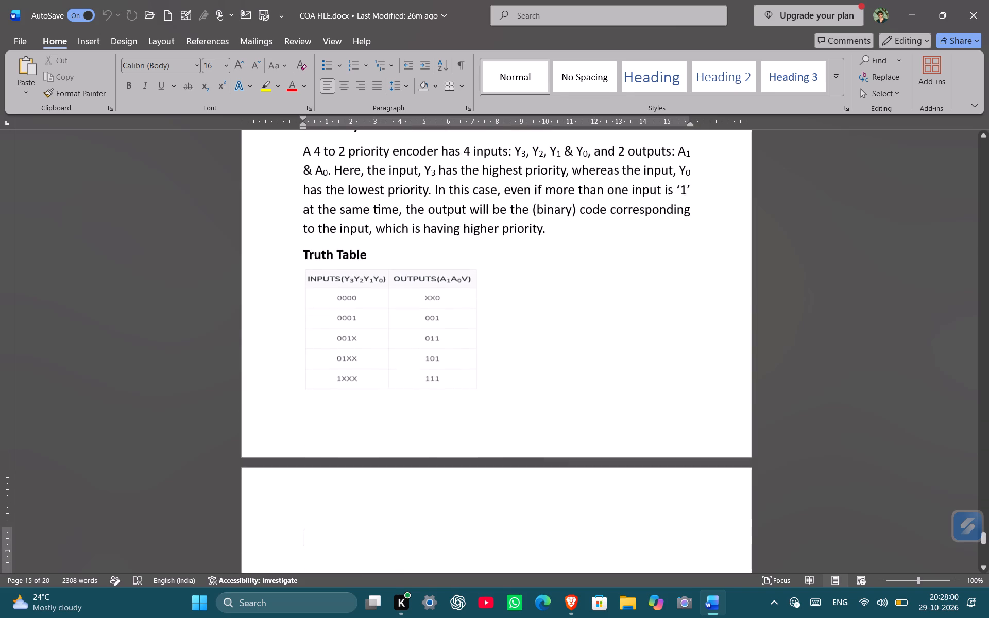
pyautogui.scroll(1, 329, 191)
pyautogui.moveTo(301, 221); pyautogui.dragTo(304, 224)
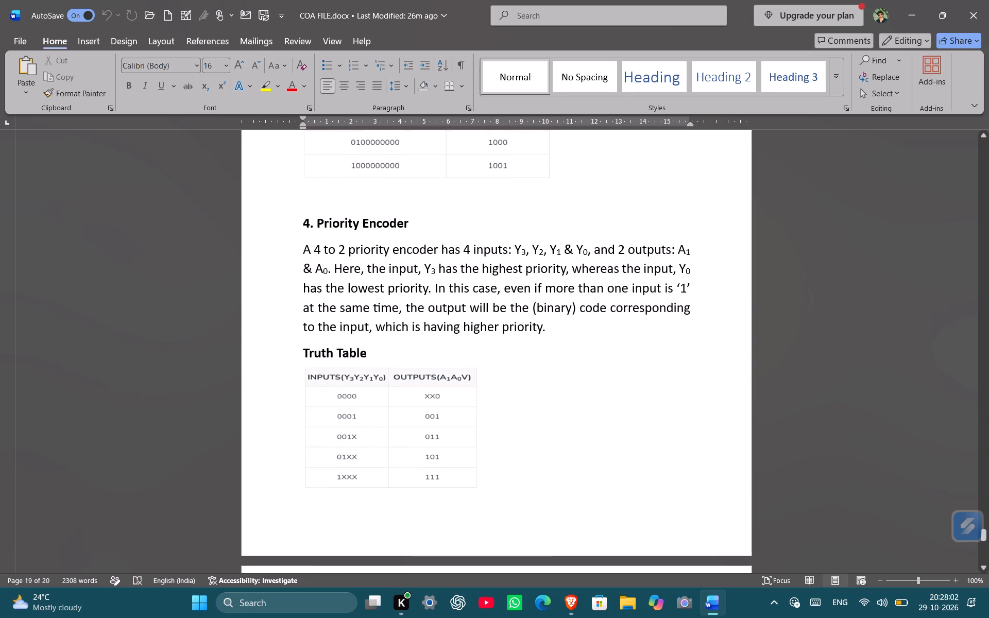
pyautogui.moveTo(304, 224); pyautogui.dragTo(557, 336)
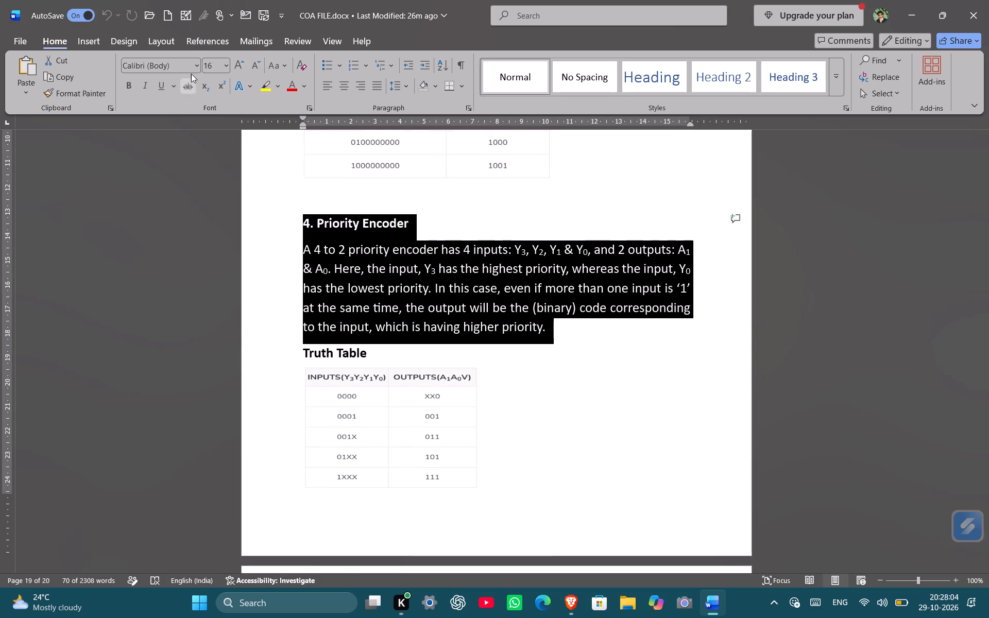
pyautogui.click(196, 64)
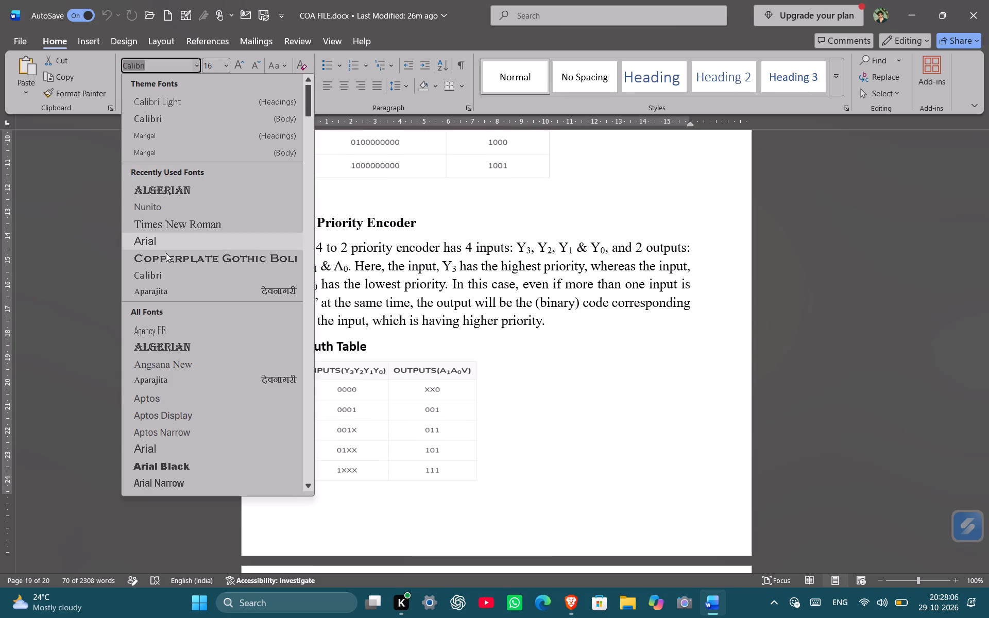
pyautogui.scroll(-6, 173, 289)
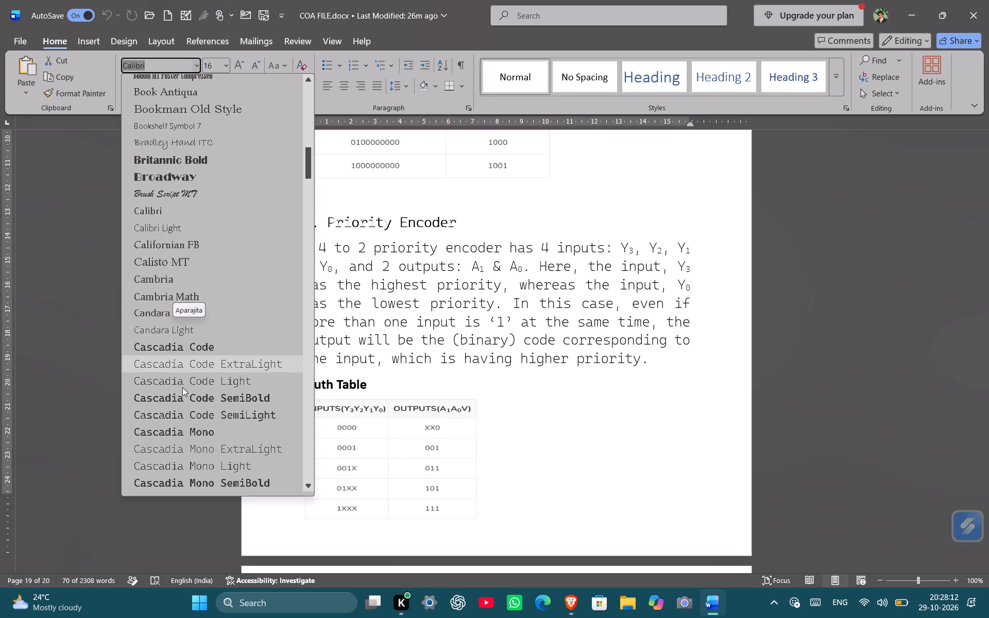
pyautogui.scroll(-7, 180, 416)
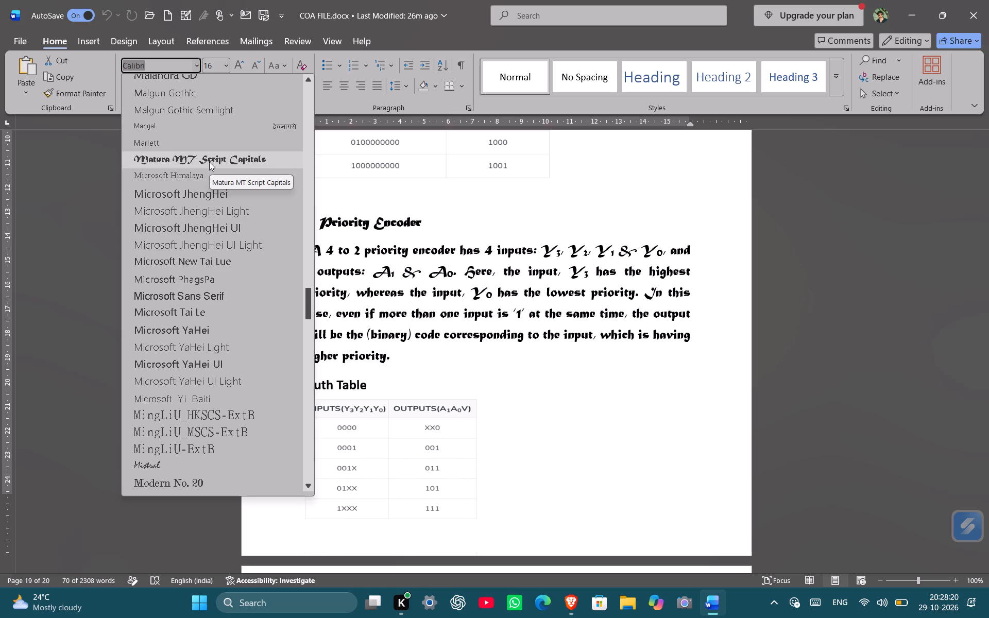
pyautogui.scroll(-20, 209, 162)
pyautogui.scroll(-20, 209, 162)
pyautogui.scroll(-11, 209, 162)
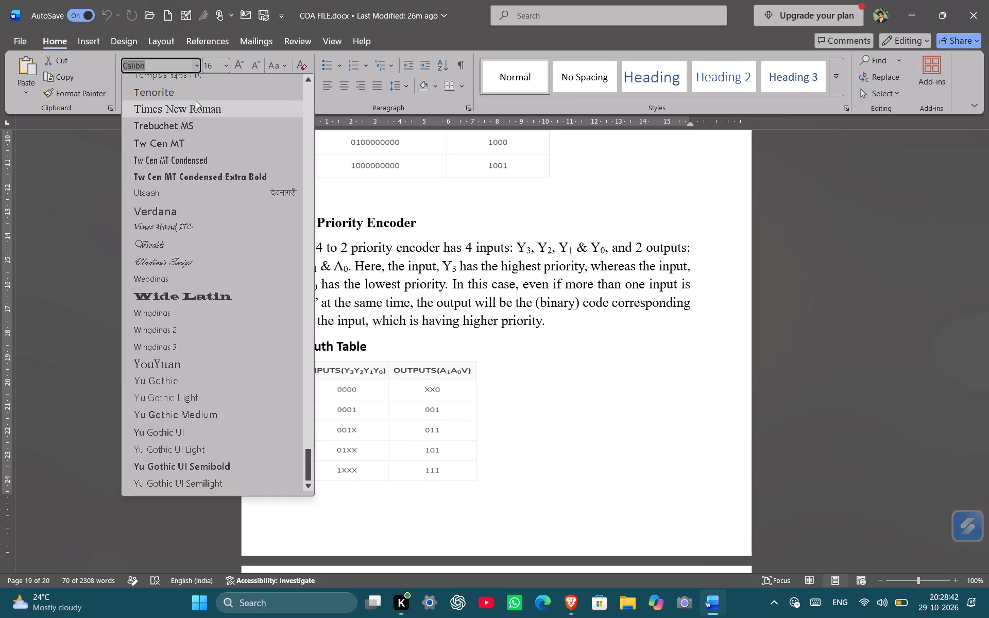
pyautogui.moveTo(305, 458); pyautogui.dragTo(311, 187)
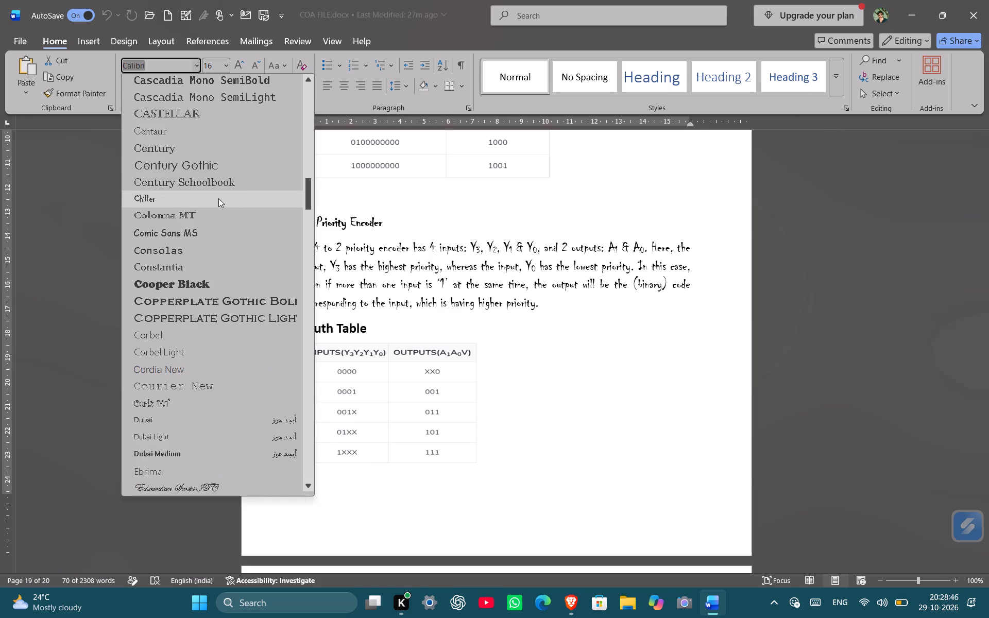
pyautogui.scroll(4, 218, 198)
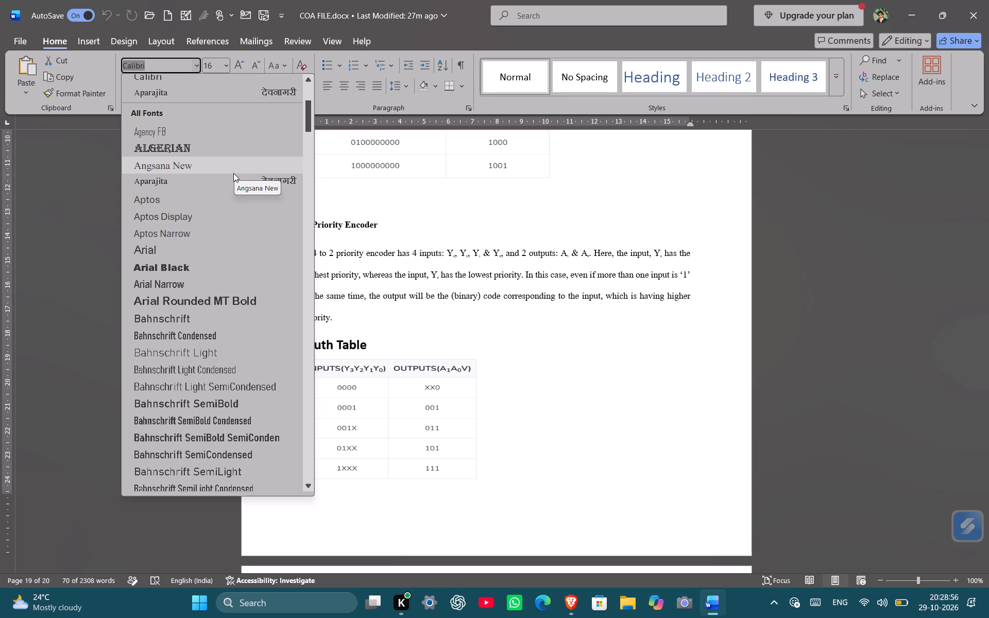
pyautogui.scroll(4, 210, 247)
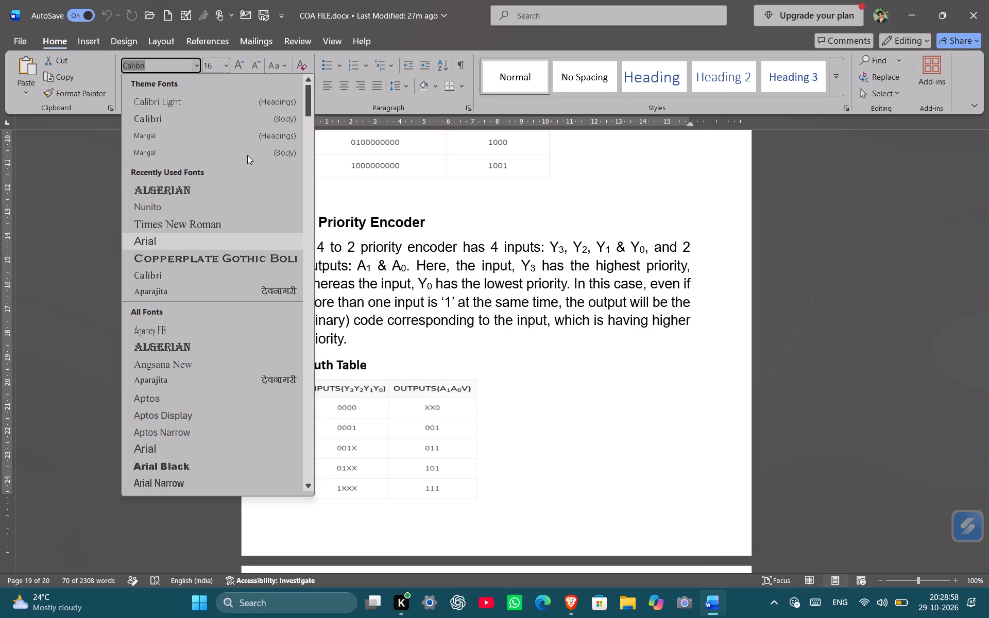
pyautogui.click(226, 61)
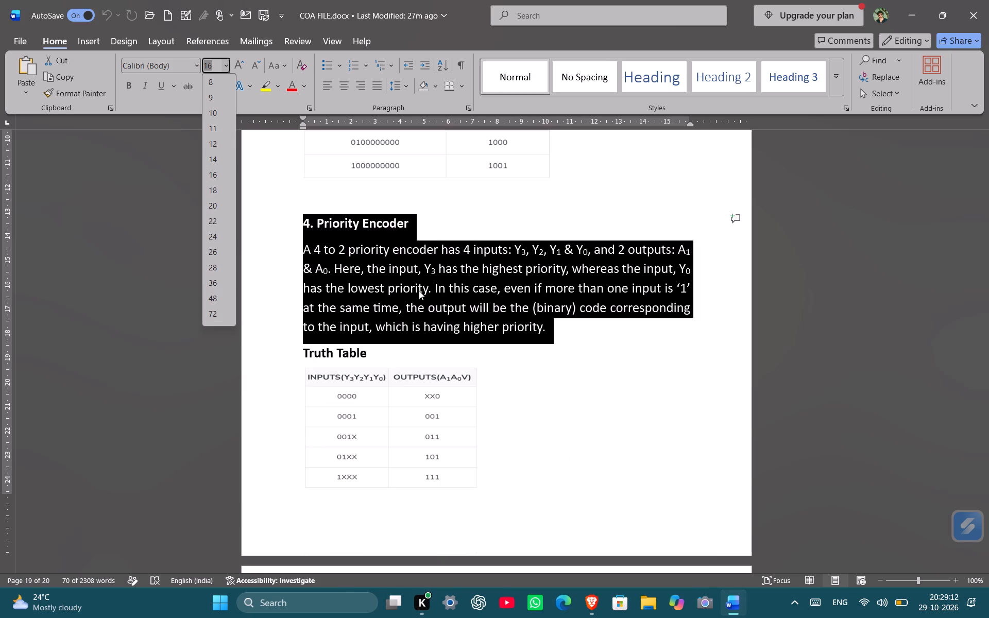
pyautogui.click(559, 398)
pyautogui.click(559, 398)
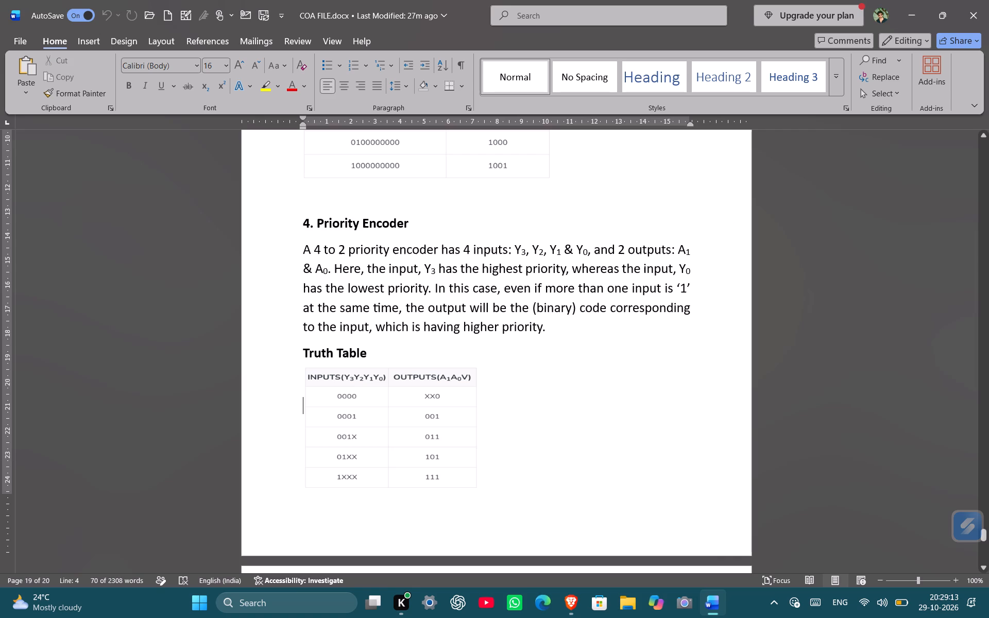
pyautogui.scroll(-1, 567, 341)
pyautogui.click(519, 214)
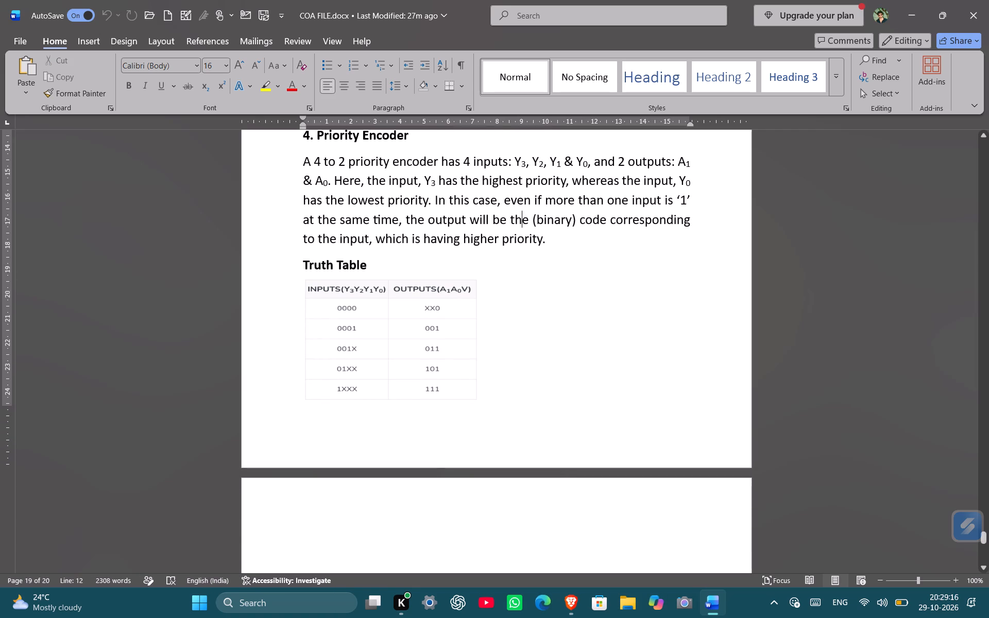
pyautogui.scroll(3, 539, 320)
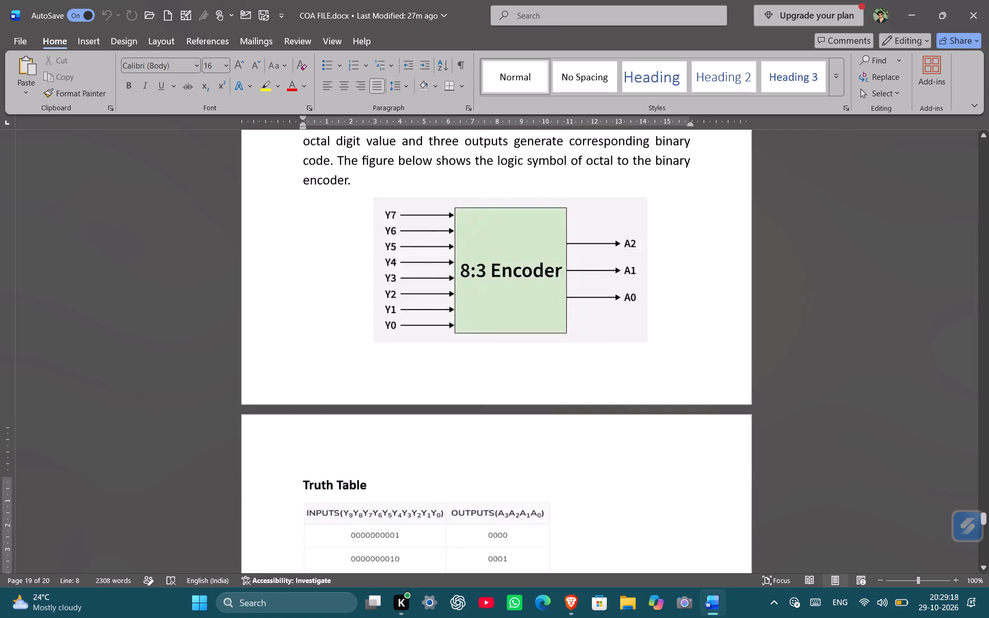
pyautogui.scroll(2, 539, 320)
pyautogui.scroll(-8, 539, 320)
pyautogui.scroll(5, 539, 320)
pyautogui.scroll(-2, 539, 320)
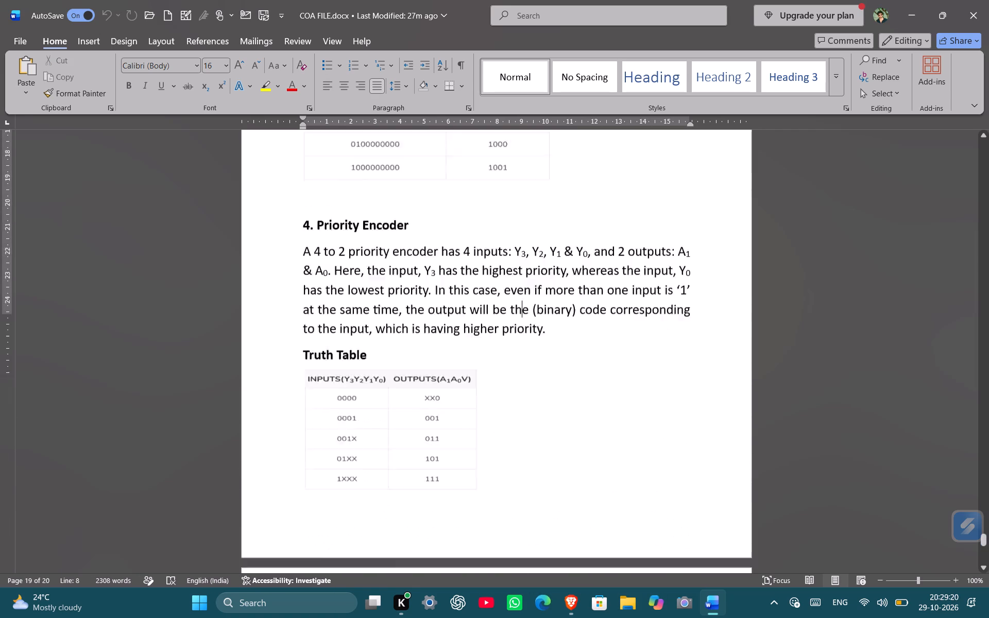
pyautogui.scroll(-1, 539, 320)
# Switch to the Brave browser, search the web for "multiplexer" and open the GeeksforGeeks Multiplexers article.
pyautogui.click(573, 617)
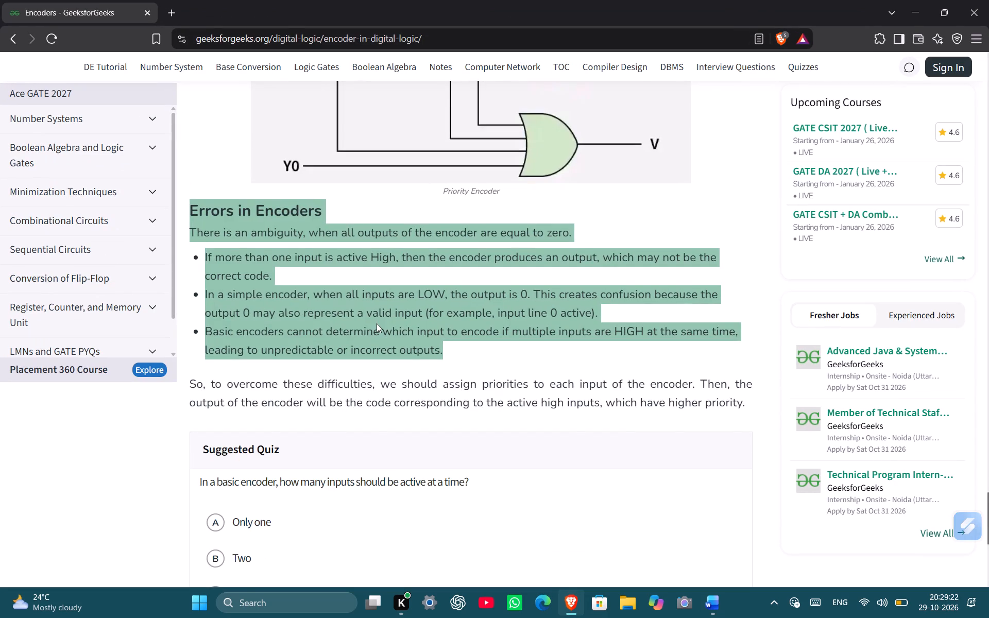
pyautogui.scroll(19, 377, 323)
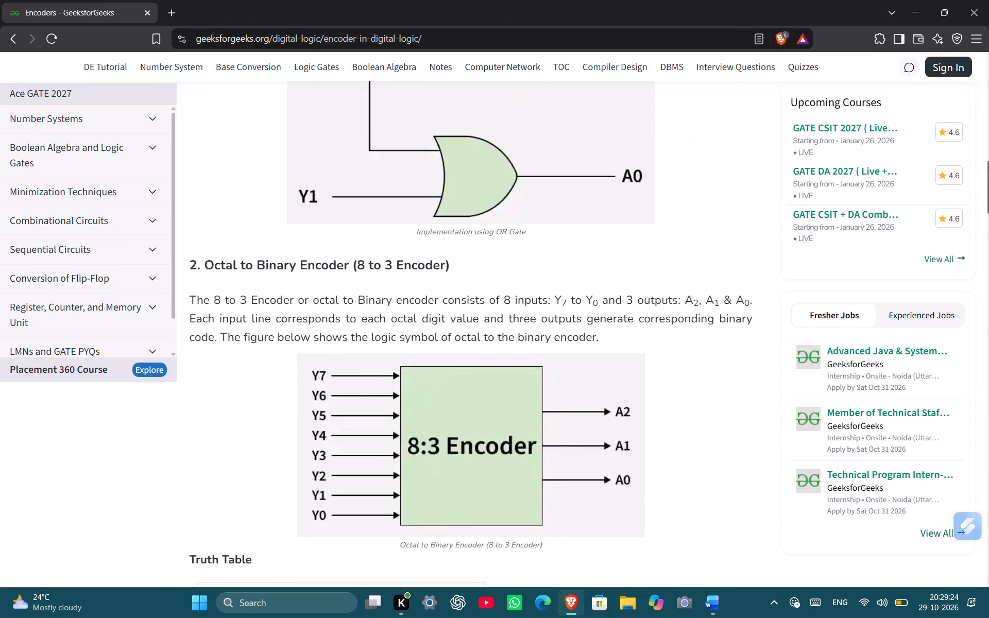
pyautogui.scroll(9, 377, 323)
pyautogui.hscroll(7, 289, 228)
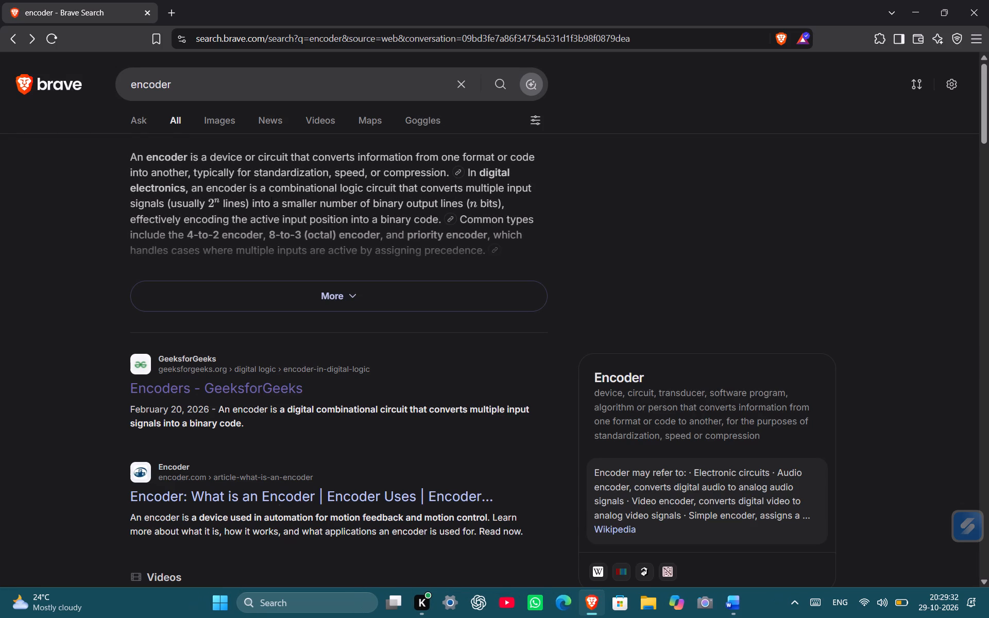
pyautogui.moveTo(222, 87); pyautogui.dragTo(222, 88)
pyautogui.moveTo(222, 88); pyautogui.dragTo(104, 80)
pyautogui.write('multiplexer')
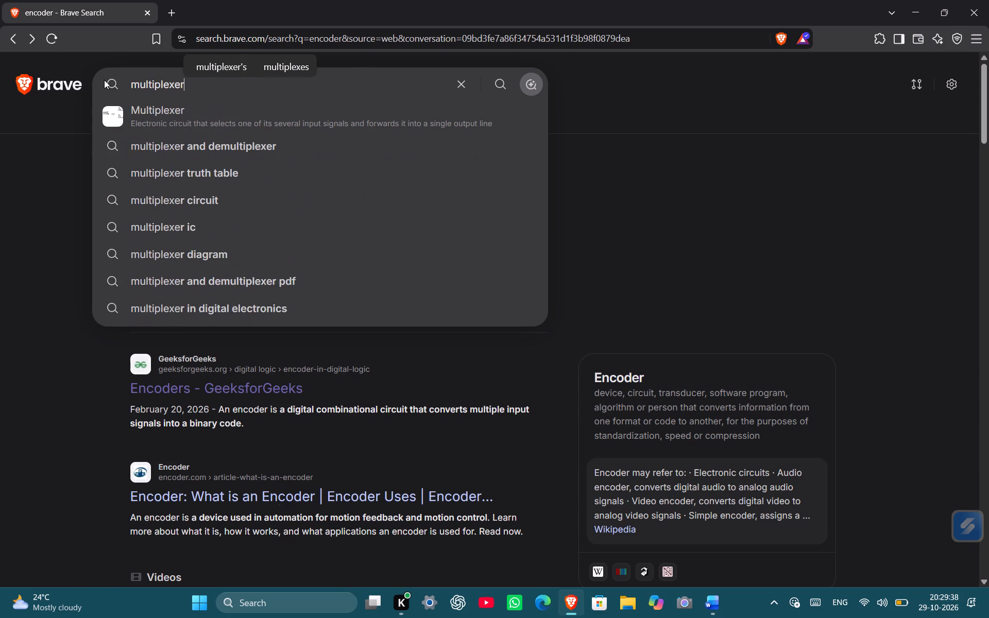
pyautogui.press('Return')
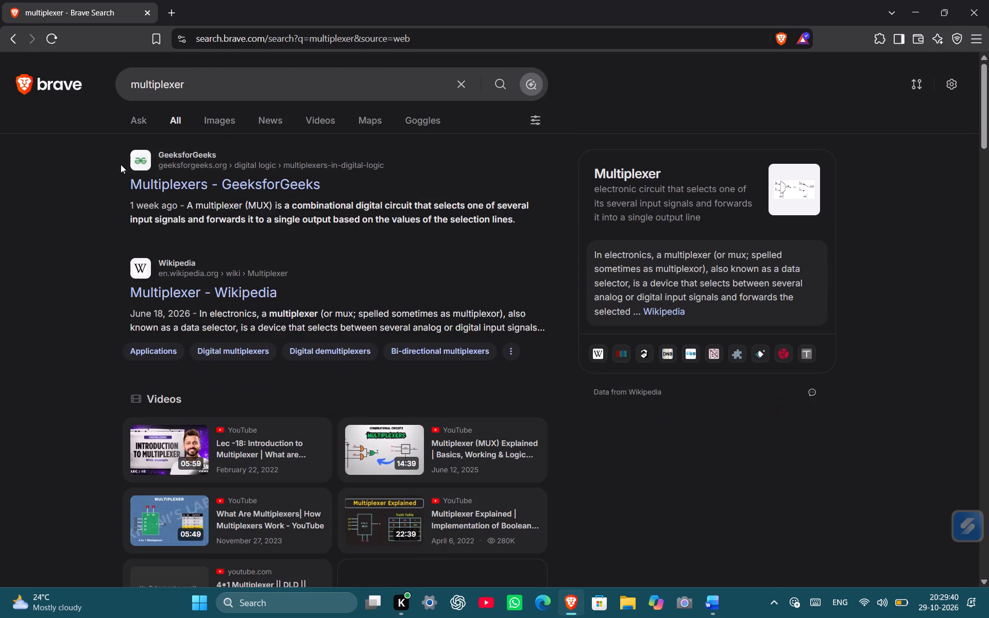
pyautogui.click(196, 189)
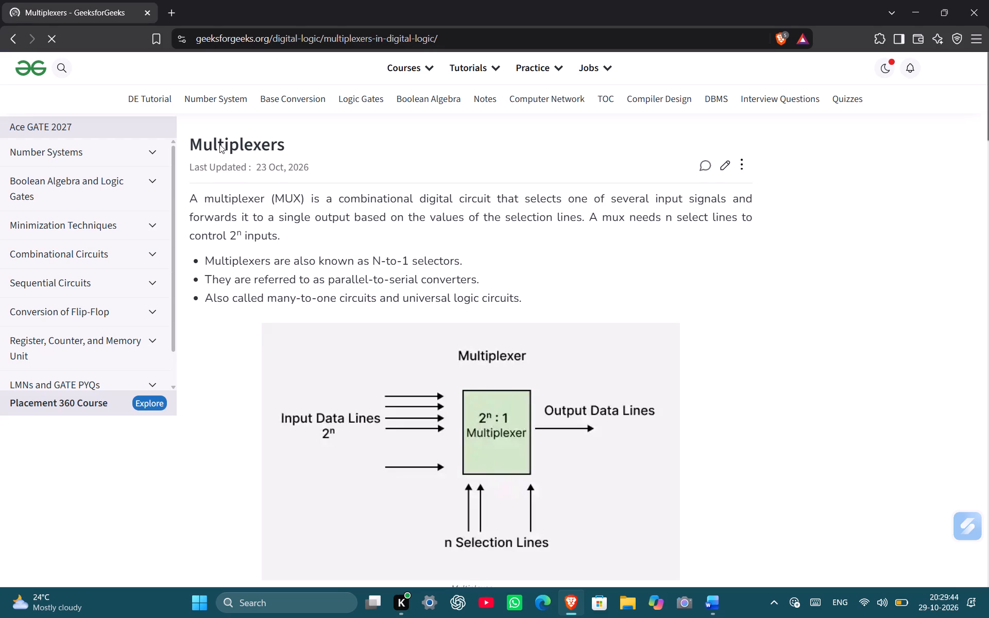
# Copy the article title "Multiplexers" and paste it as a heading on the blank last page of COA FILE in Word.
pyautogui.moveTo(289, 146); pyautogui.dragTo(189, 147)
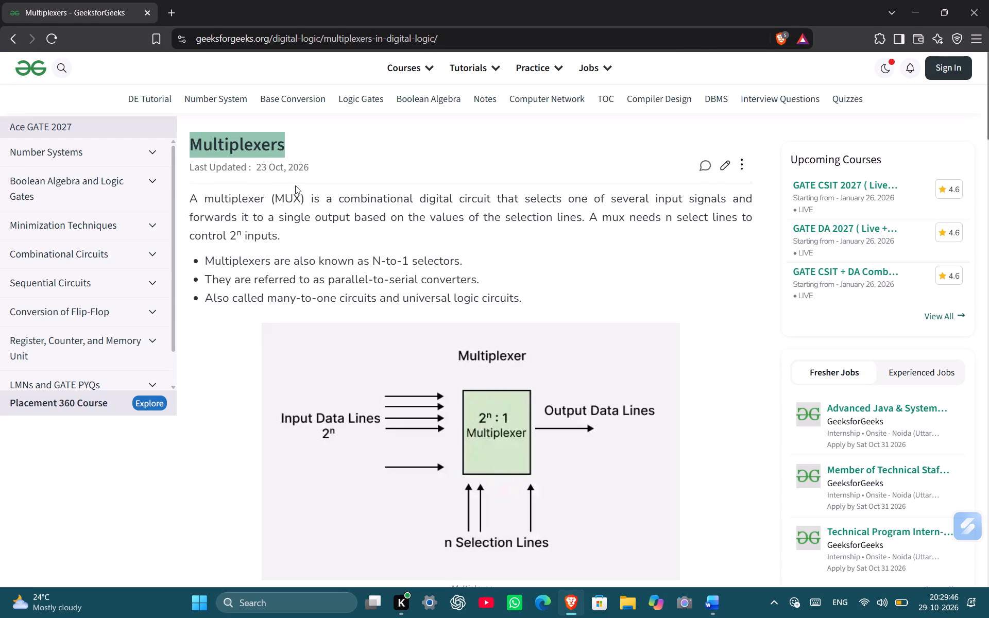
pyautogui.hotkey('ctrl', 'c')
pyautogui.click(706, 596)
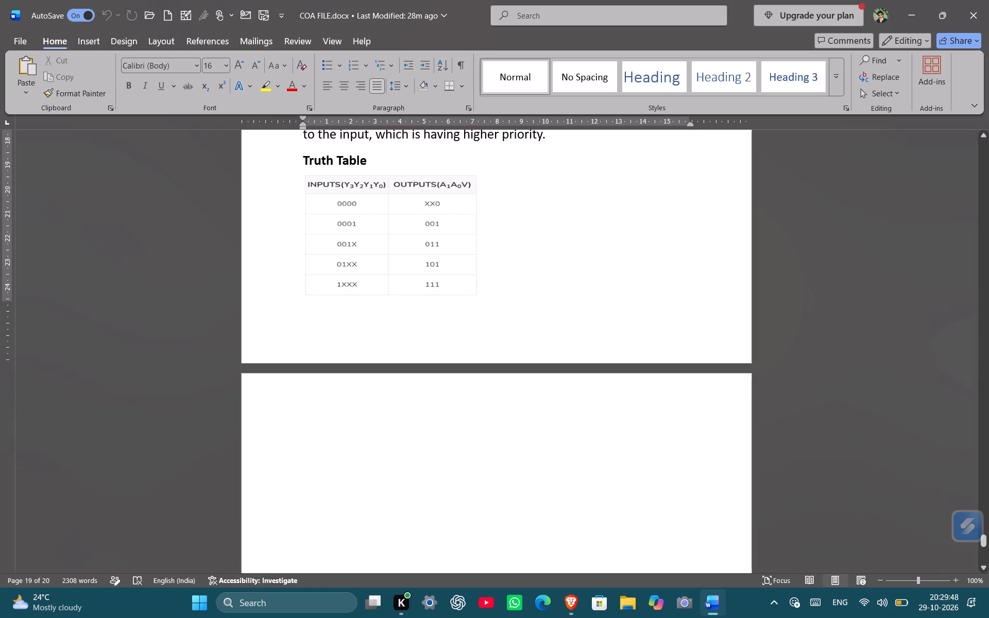
pyautogui.scroll(1, 356, 298)
pyautogui.scroll(-3, 356, 298)
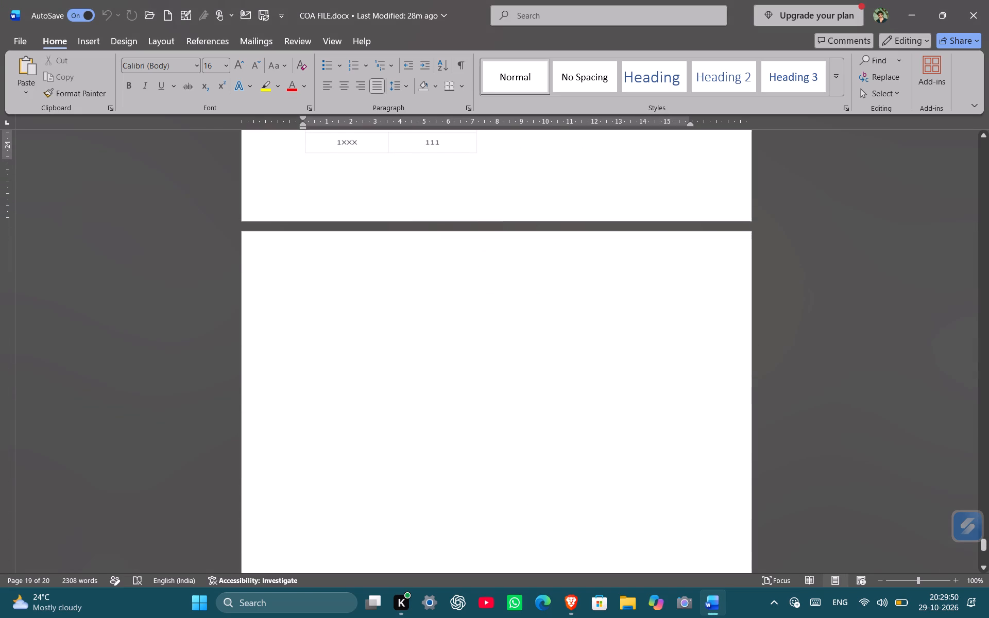
pyautogui.click(370, 289)
pyautogui.hotkey('ctrl', 'v')
# Look back over the encoder pages and truth tables before the new heading, viewing several pages side by side.
pyautogui.scroll(1, 370, 289)
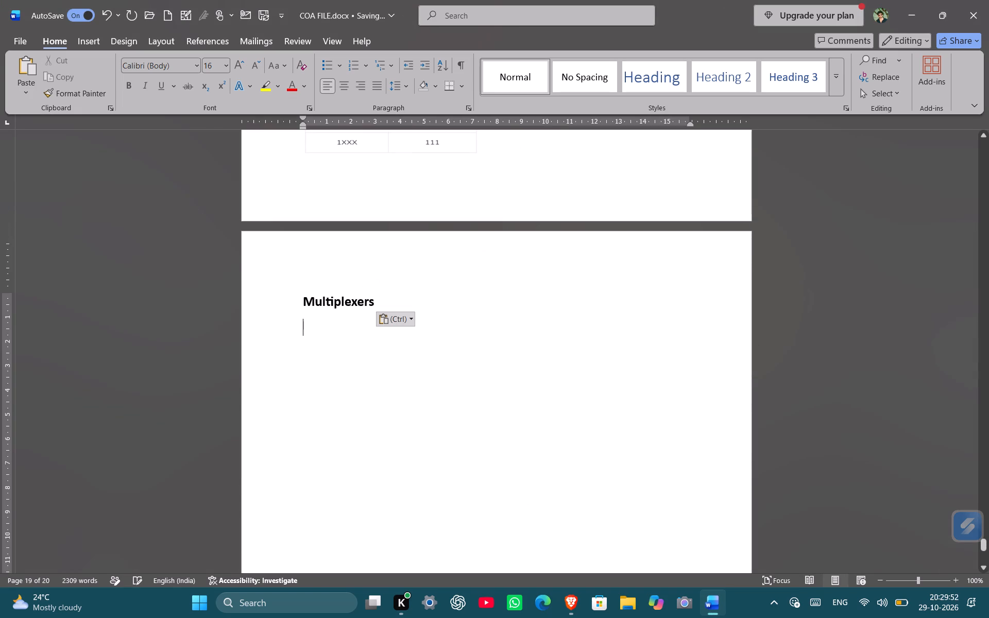
pyautogui.scroll(2, 370, 289)
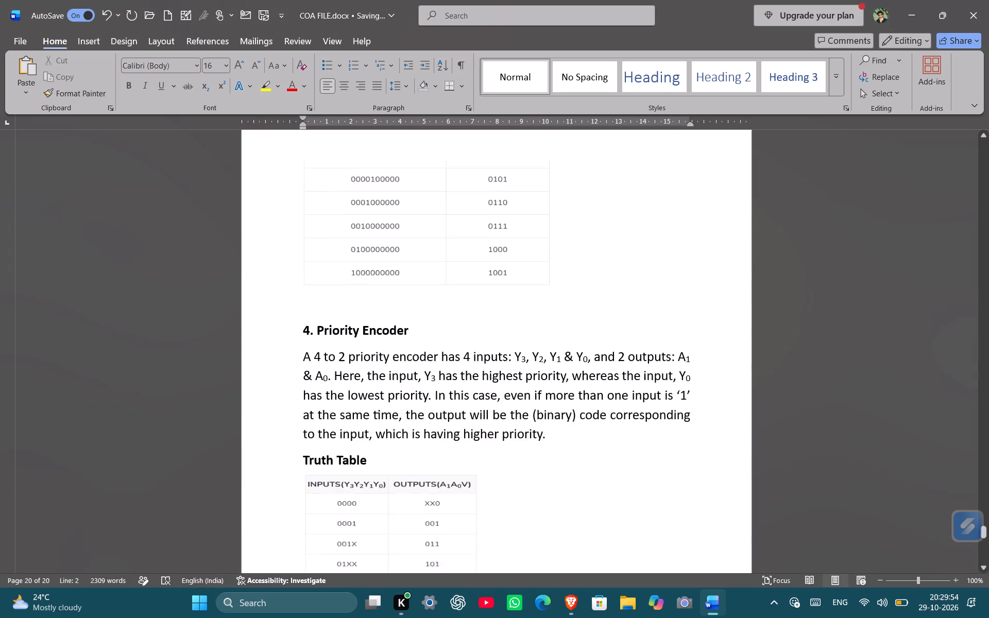
pyautogui.scroll(-2, 370, 289)
pyautogui.scroll(4, 370, 289)
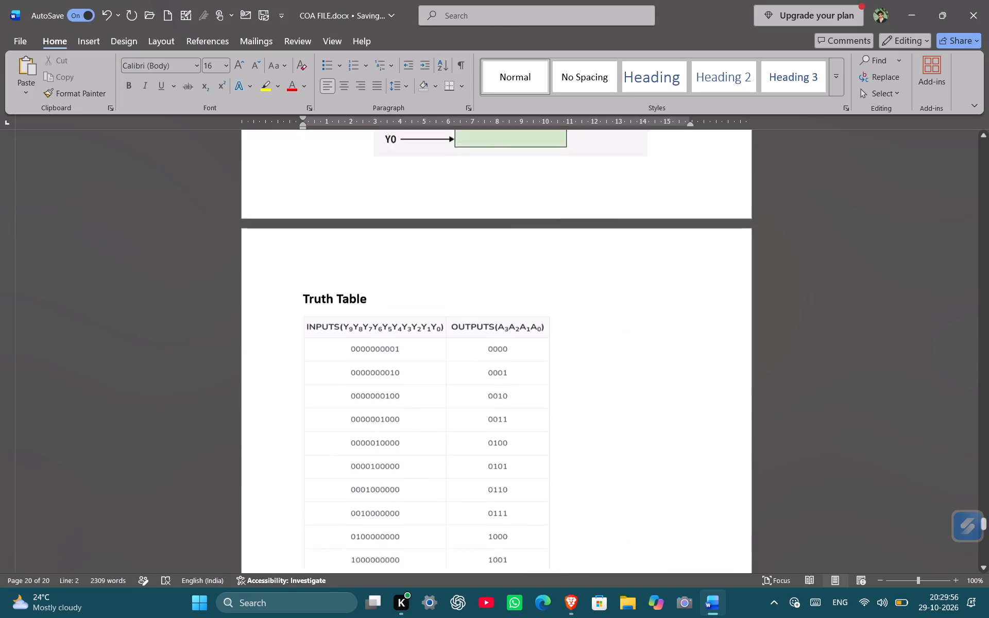
pyautogui.scroll(-2, 370, 289)
pyautogui.scroll(3, 370, 289)
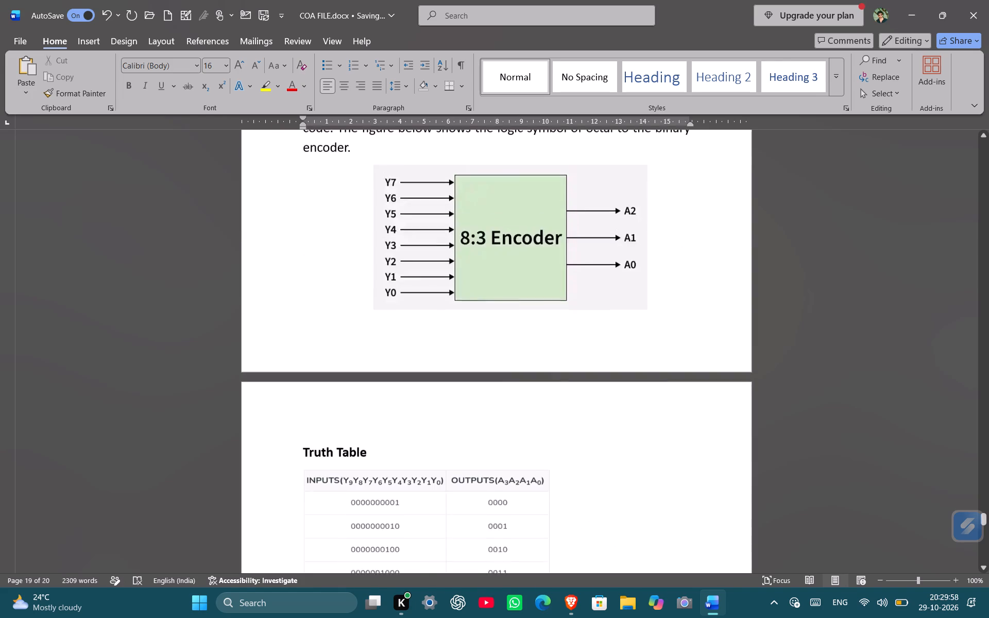
pyautogui.scroll(1, 370, 289)
pyautogui.scroll(-6, 370, 289)
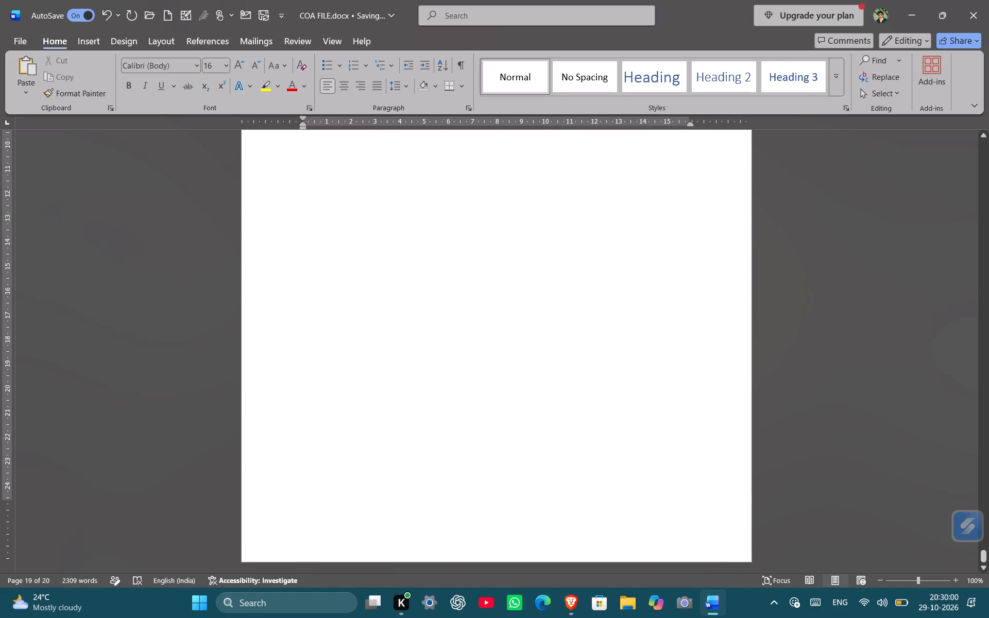
pyautogui.scroll(2, 357, 234)
pyautogui.keyDown('ctrl'); pyautogui.scroll(-5, 357, 234); pyautogui.keyUp('ctrl')
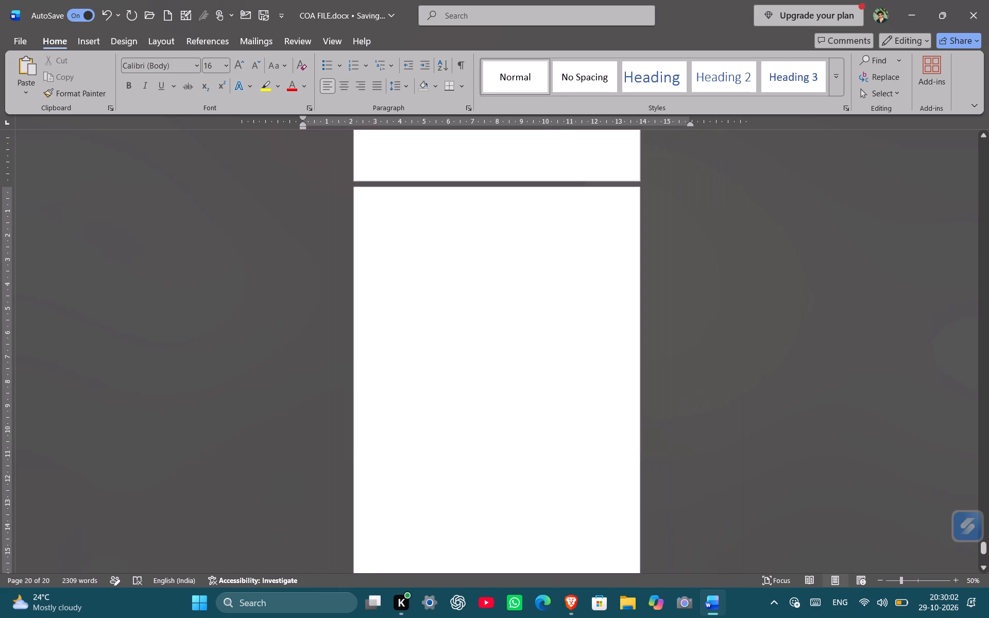
pyautogui.keyDown('ctrl'); pyautogui.scroll(1, 523, 278); pyautogui.keyUp('ctrl')
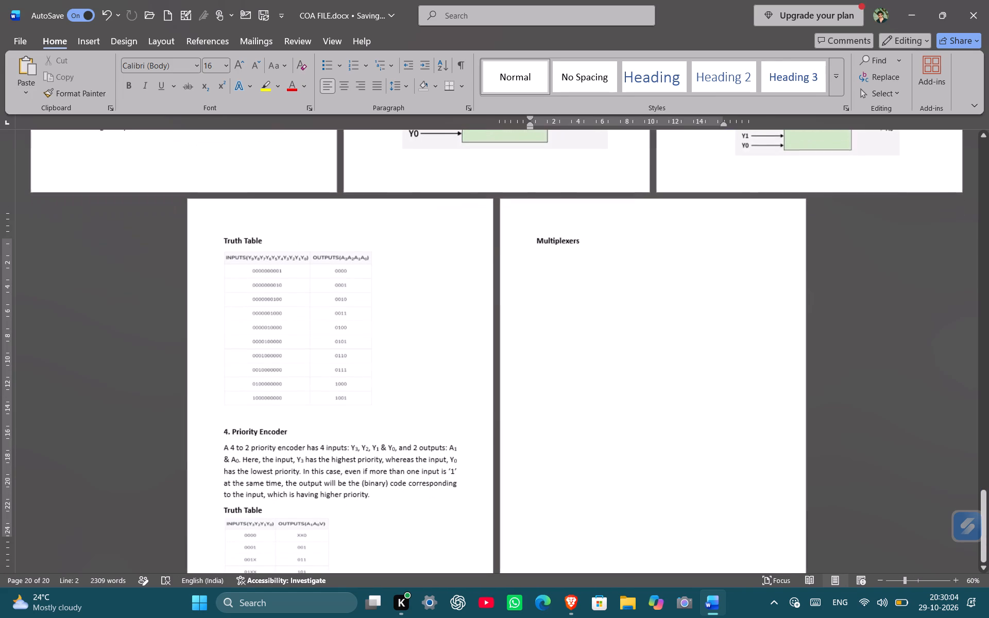
# Format the Multiplexers heading in the Algerian font at size 22.
pyautogui.moveTo(580, 236); pyautogui.dragTo(538, 240)
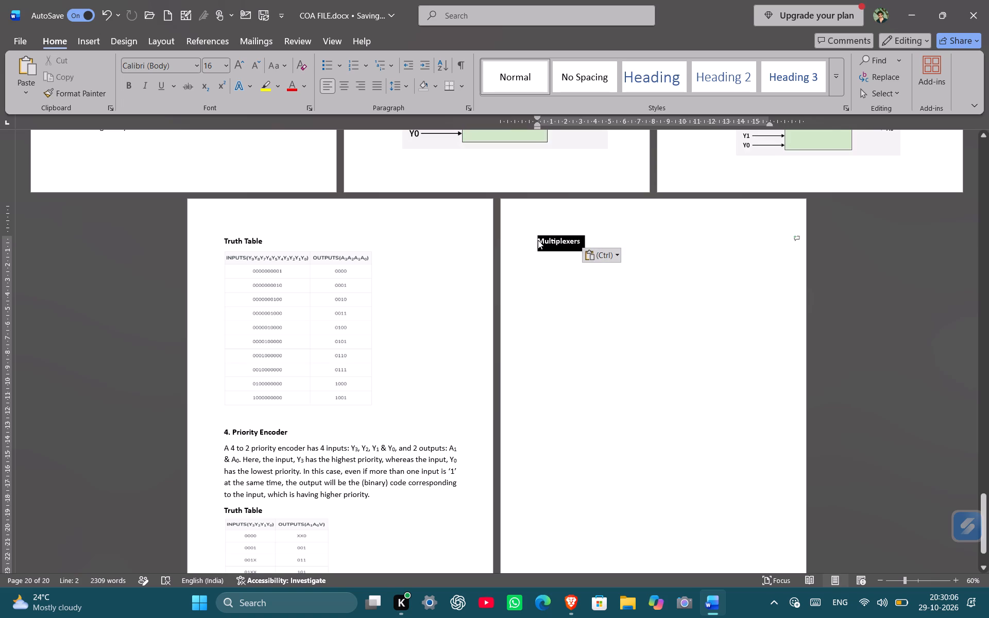
pyautogui.hotkey('ctrl', 'shift', '.')
pyautogui.hotkey('ctrl', 'shift', '.')
pyautogui.hotkey('ctrl', 'shift', '.')
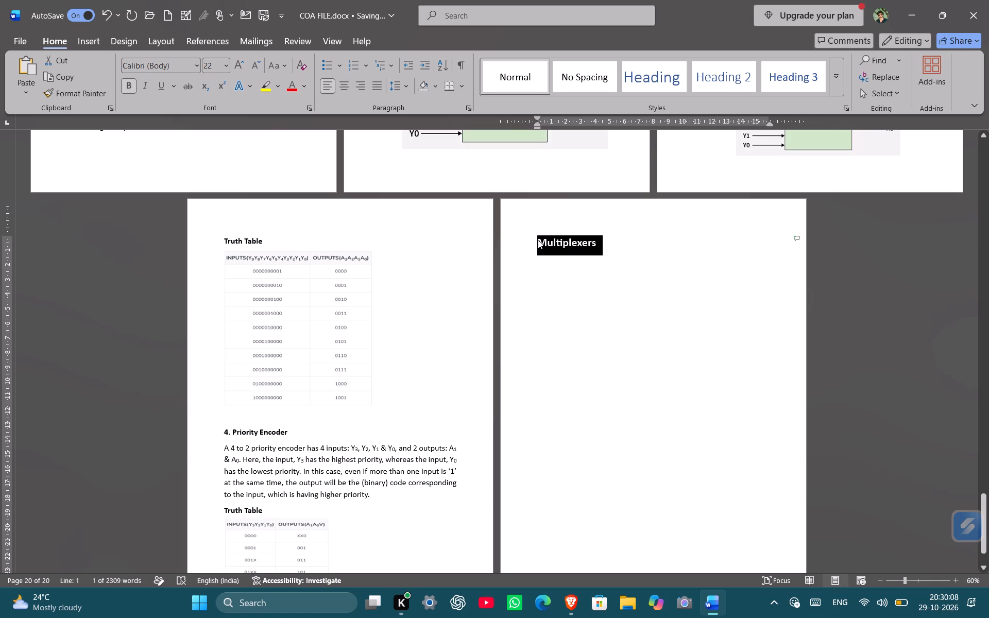
pyautogui.click(558, 236)
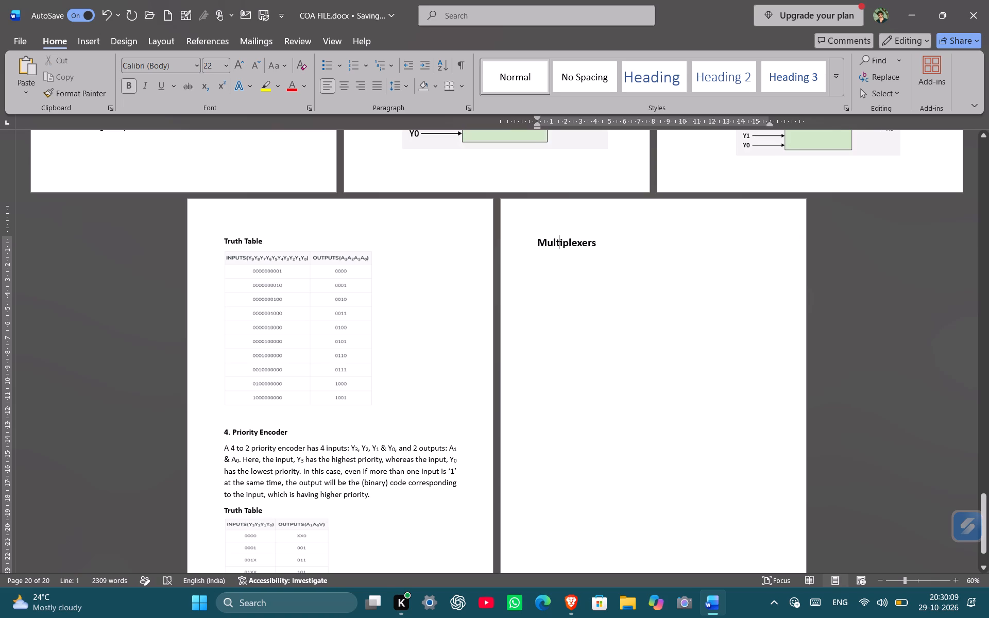
pyautogui.tripleClick(561, 242)
pyautogui.click(179, 58)
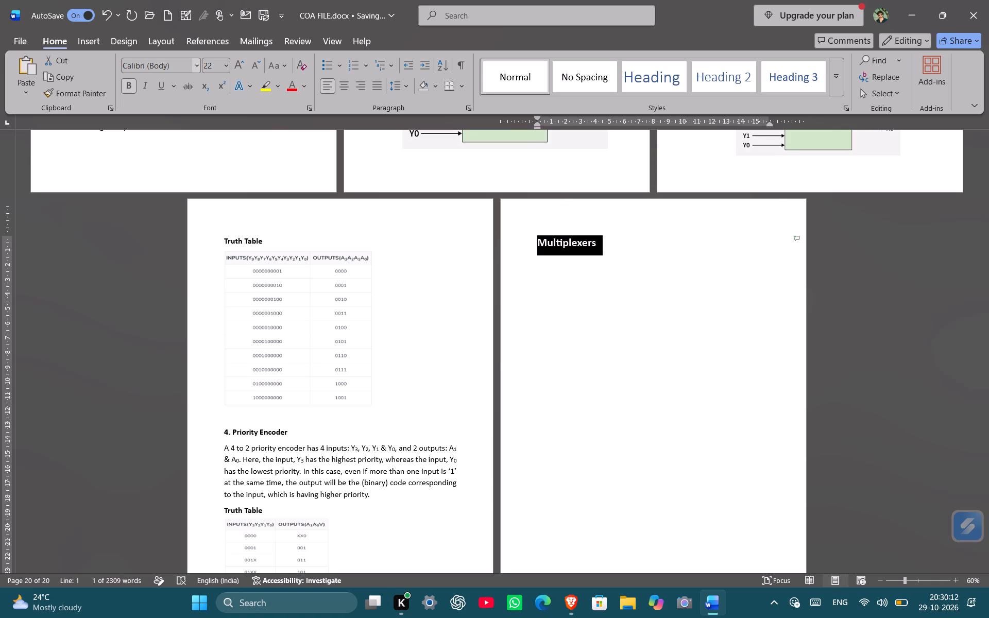
pyautogui.click(174, 64)
pyautogui.press('a')
pyautogui.press('a')
pyautogui.press('Return')
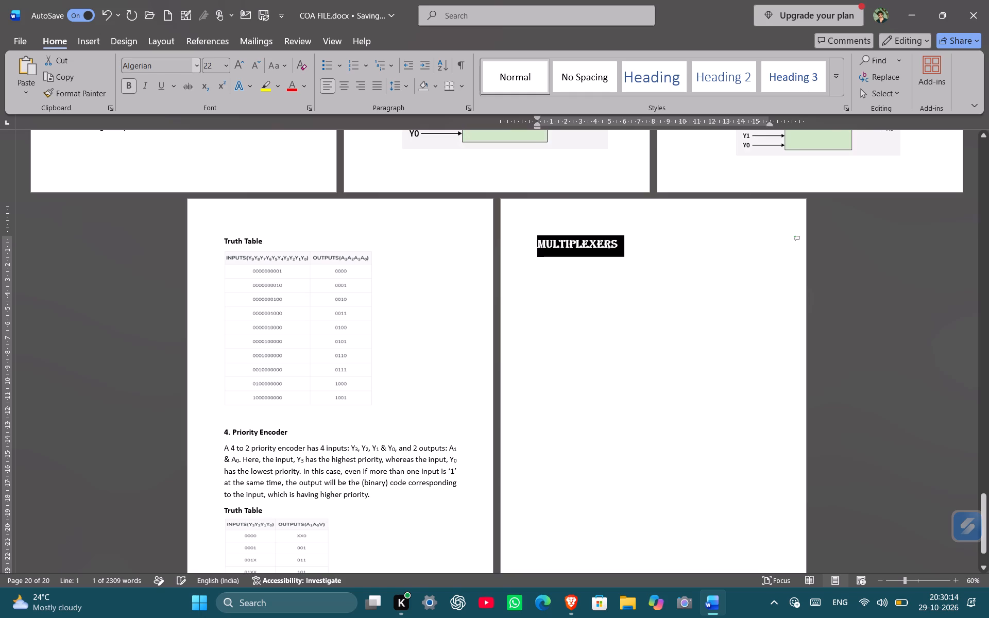
pyautogui.click(723, 271)
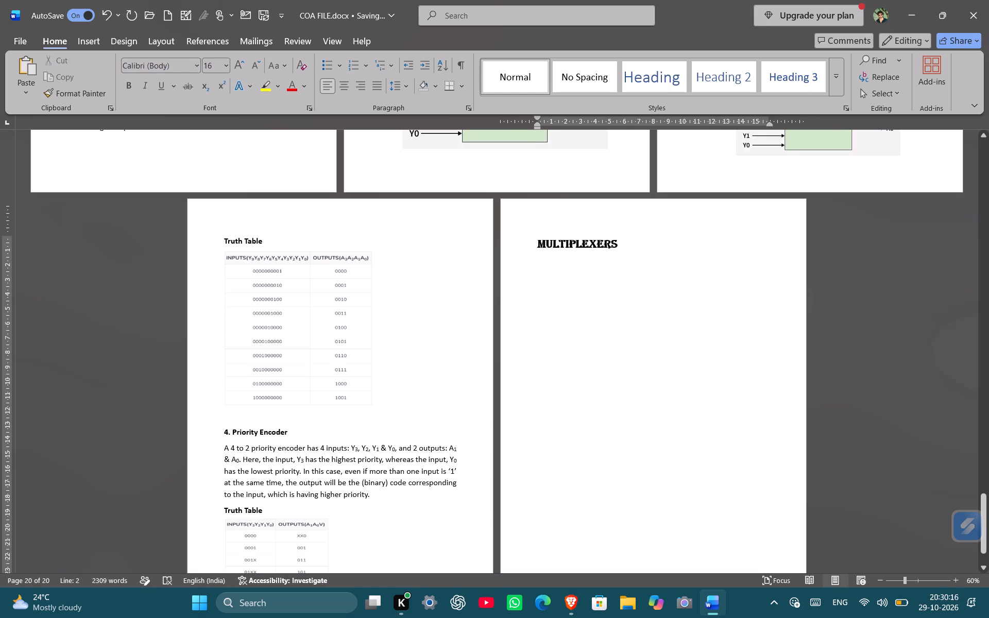
# Copy the article's introductory multiplexer paragraph with its three bullet points from Brave and paste them below the Word heading.
pyautogui.click(563, 603)
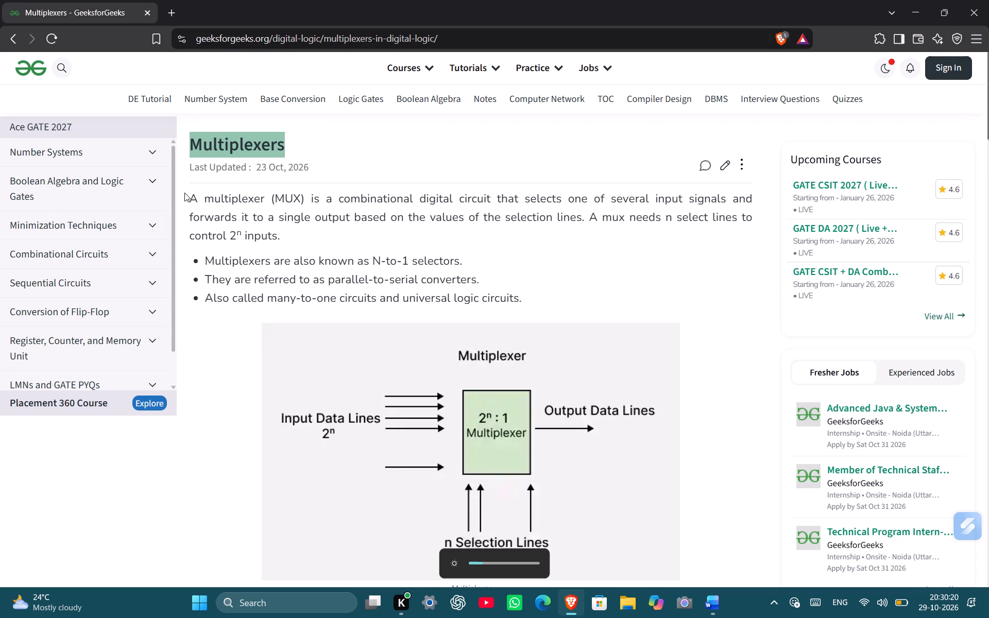
pyautogui.moveTo(184, 193); pyautogui.dragTo(528, 296)
pyautogui.hotkey('ctrl', 'c')
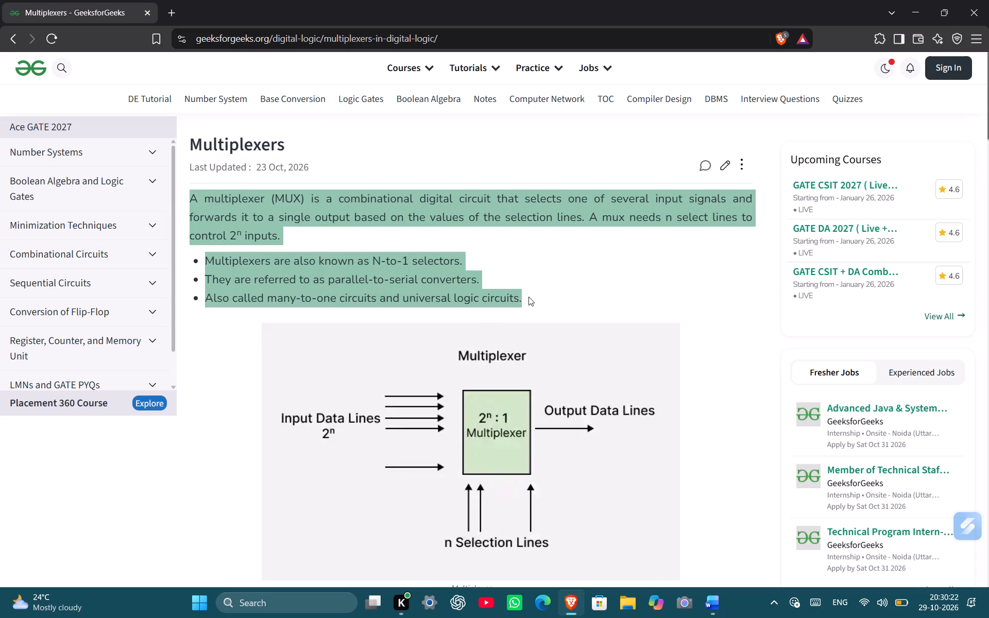
pyautogui.hotkey('ctrl', 'v')
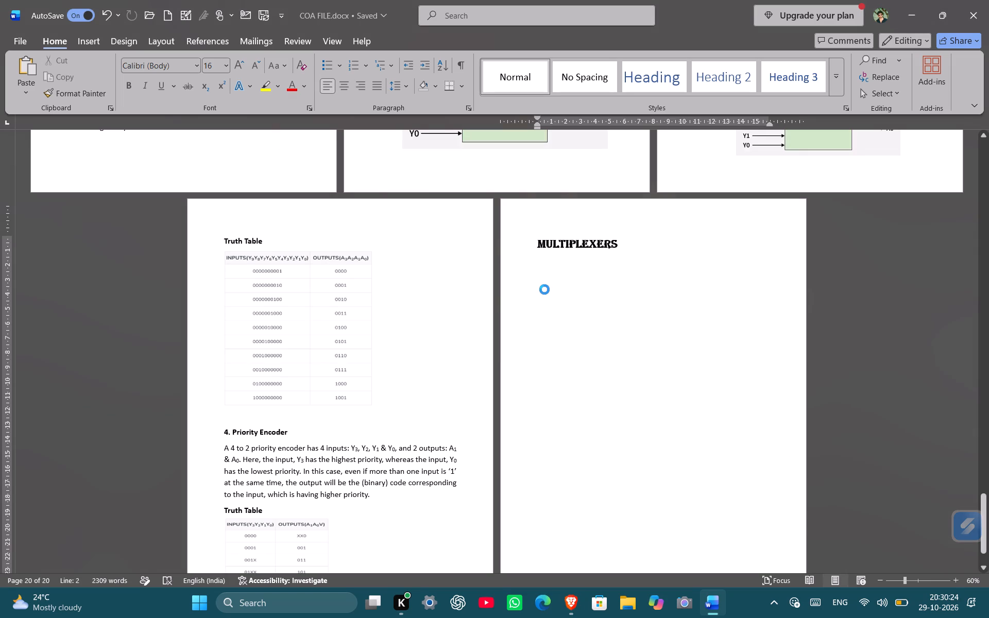
pyautogui.click(568, 267)
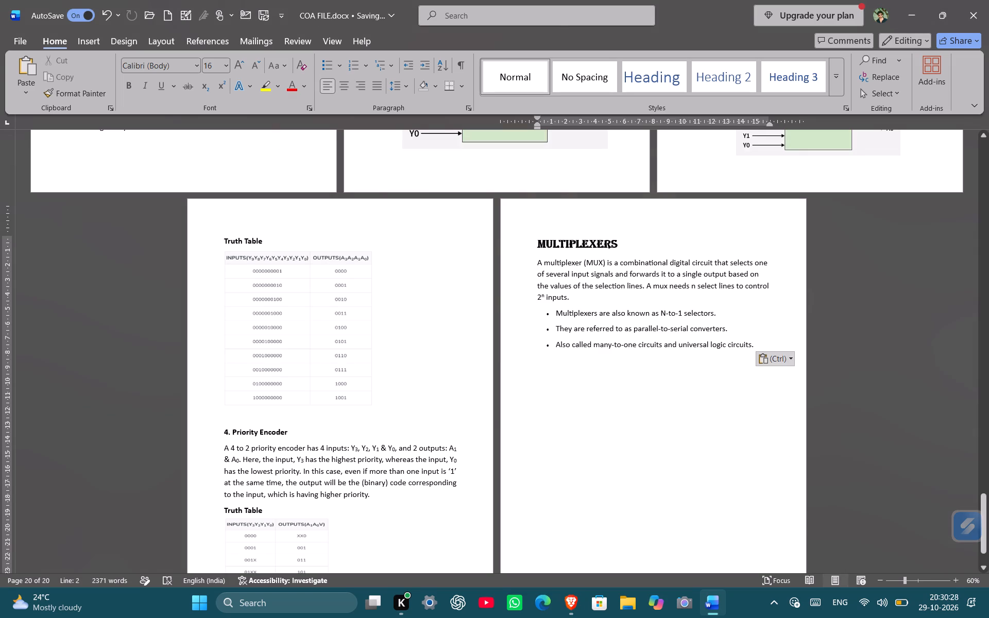
# Copy the 2ⁿ:1 multiplexer diagram from the article and paste it as a picture below the bullet list in Word.
pyautogui.click(543, 364)
pyautogui.scroll(-1, 543, 364)
pyautogui.rightClick(477, 323)
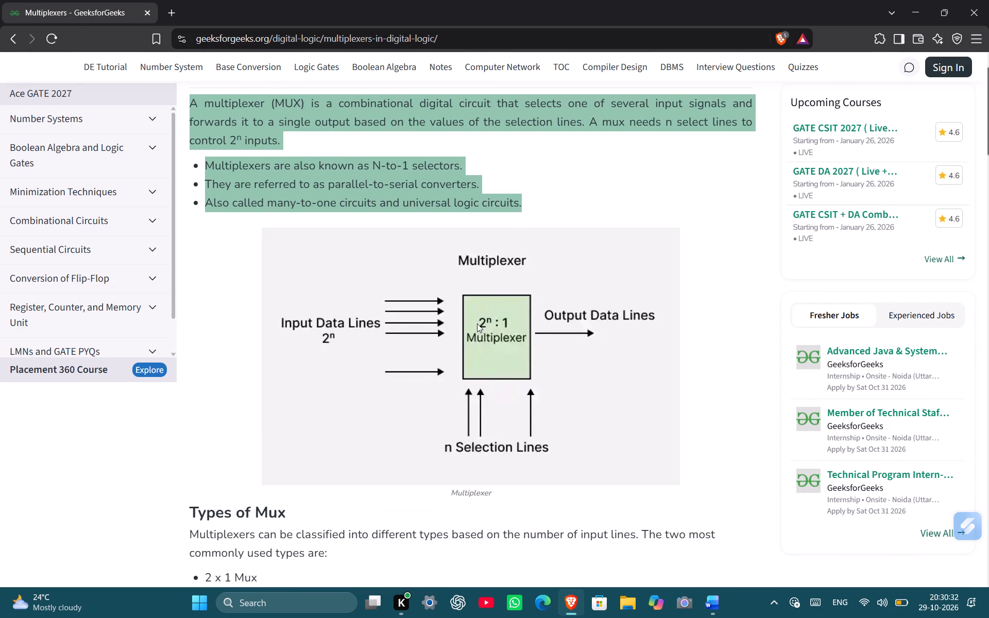
pyautogui.click(508, 377)
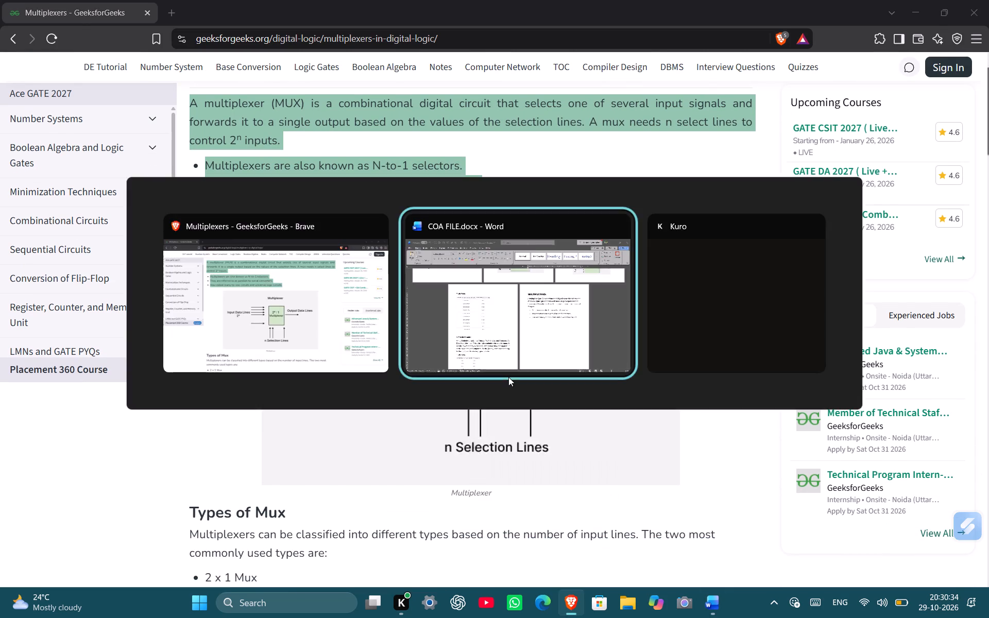
pyautogui.moveTo(27, 90); pyautogui.dragTo(38, 92)
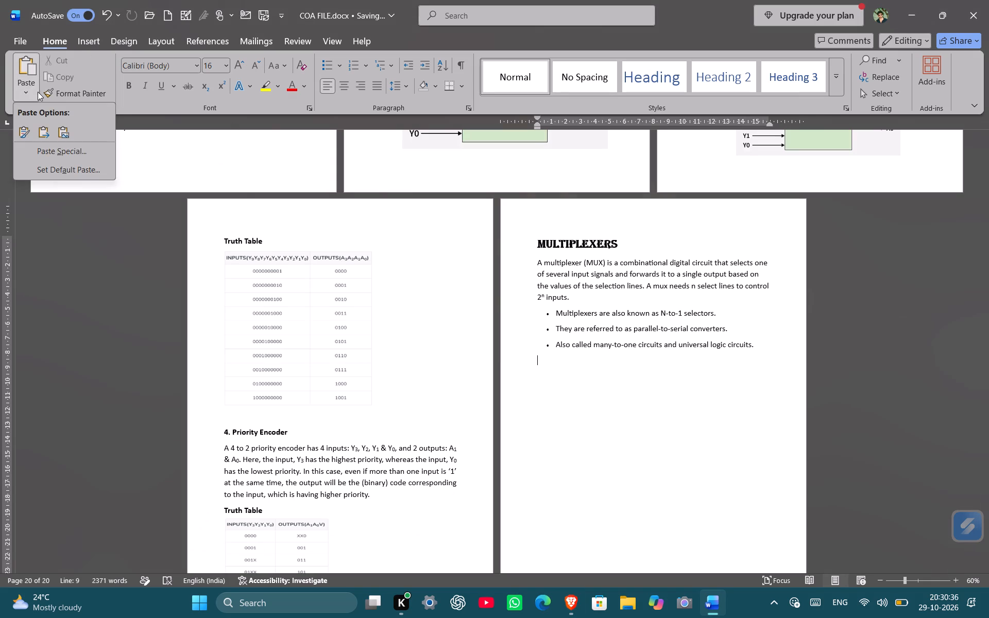
pyautogui.moveTo(38, 92); pyautogui.dragTo(66, 131)
pyautogui.click(66, 131)
pyautogui.click(585, 448)
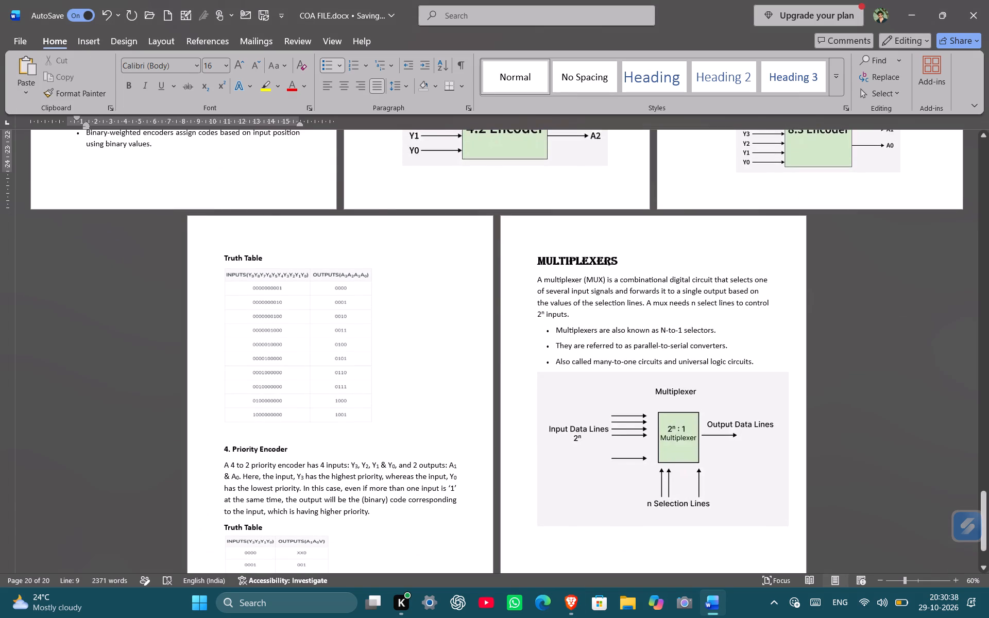
# Shrink the multiplexer diagram proportionally, give it square text wrapping, and shift it right to align under the bullet text.
pyautogui.moveTo(535, 527); pyautogui.dragTo(581, 494)
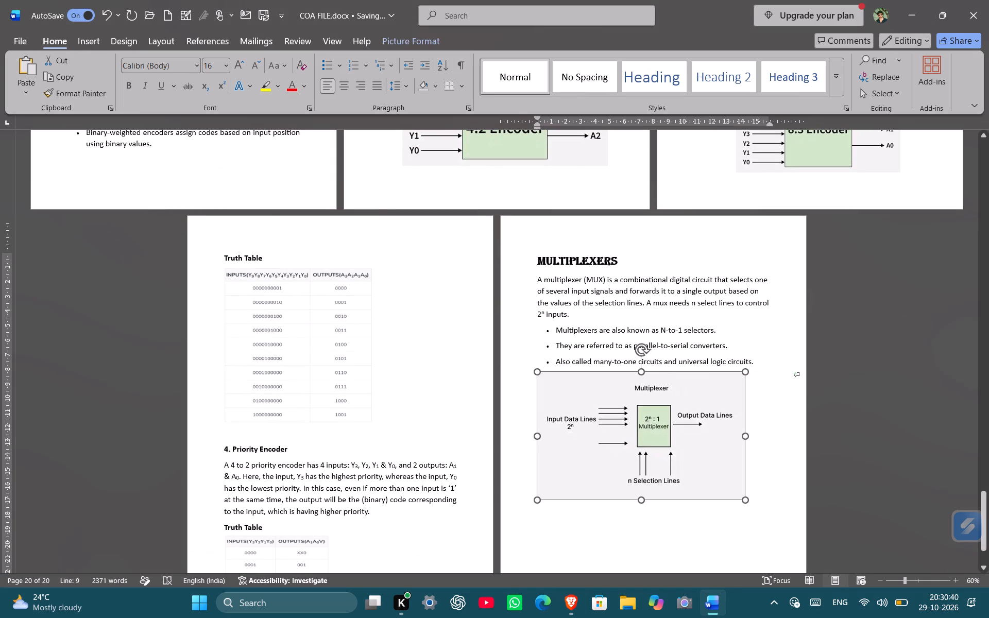
pyautogui.moveTo(581, 494); pyautogui.dragTo(586, 490)
pyautogui.click(759, 384)
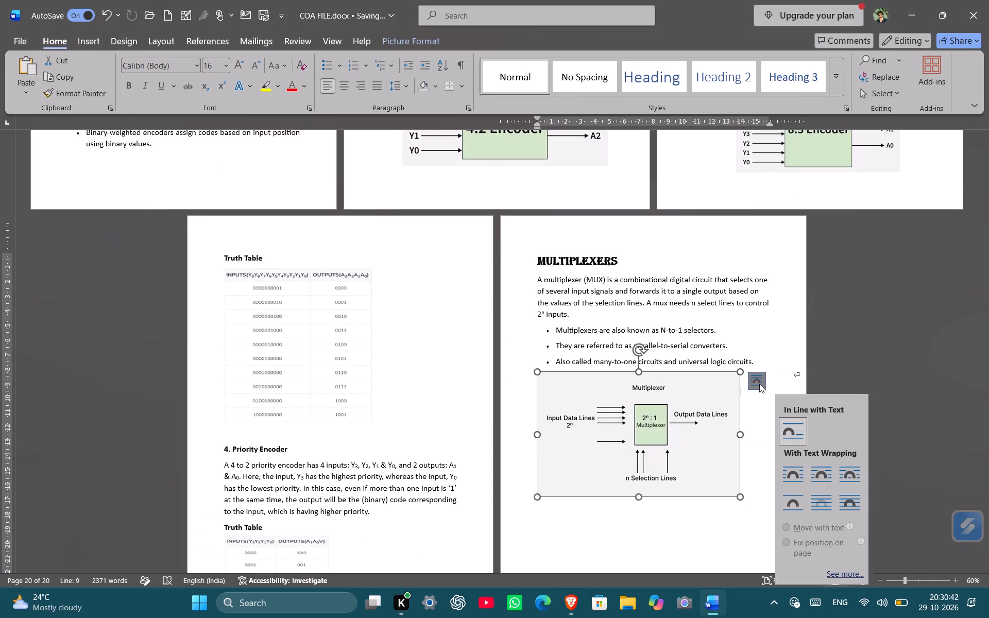
pyautogui.click(798, 481)
pyautogui.moveTo(611, 417); pyautogui.dragTo(633, 417)
pyautogui.click(641, 455)
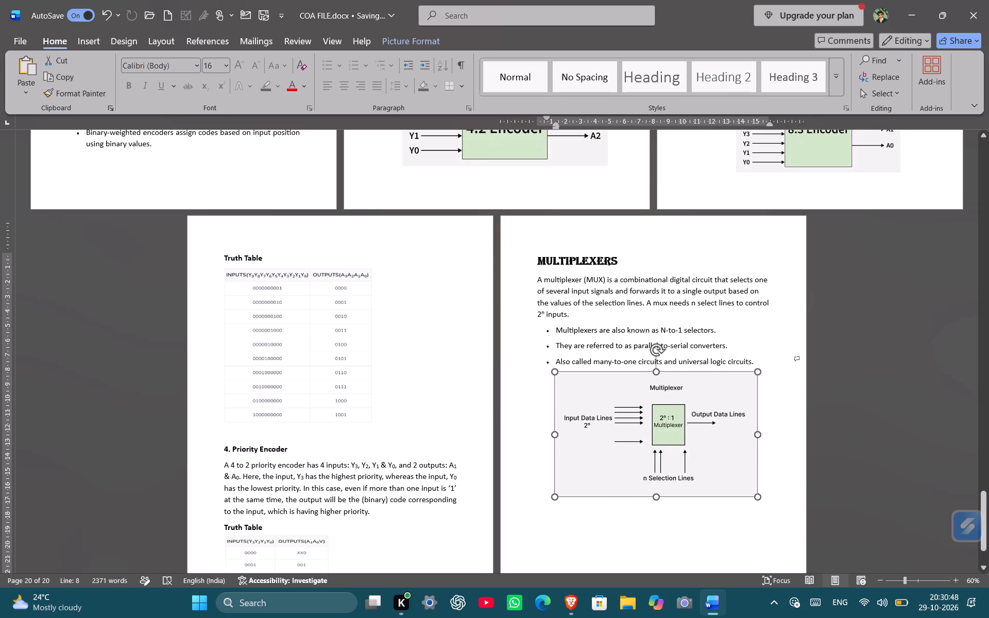
pyautogui.click(633, 516)
# Add a new empty bullet line after the "Also called many-to-one circuits" bullet.
pyautogui.scroll(-3, 633, 516)
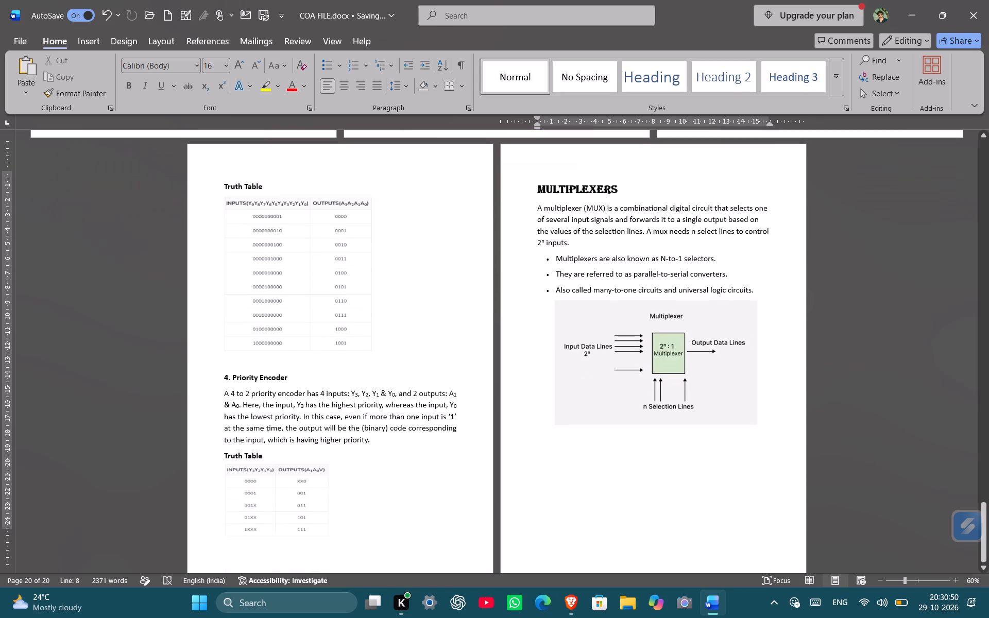
pyautogui.doubleClick(549, 435)
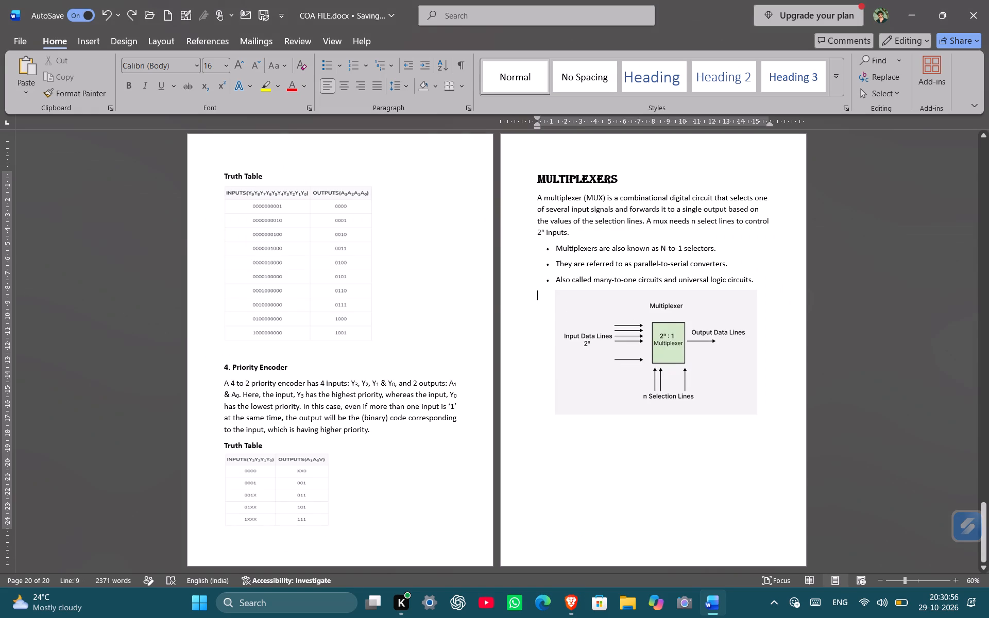
pyautogui.click(543, 285)
pyautogui.press('End')
pyautogui.press('Return')
# Nudge the multiplexer diagram slightly down below the last bullet.
pyautogui.click(628, 200)
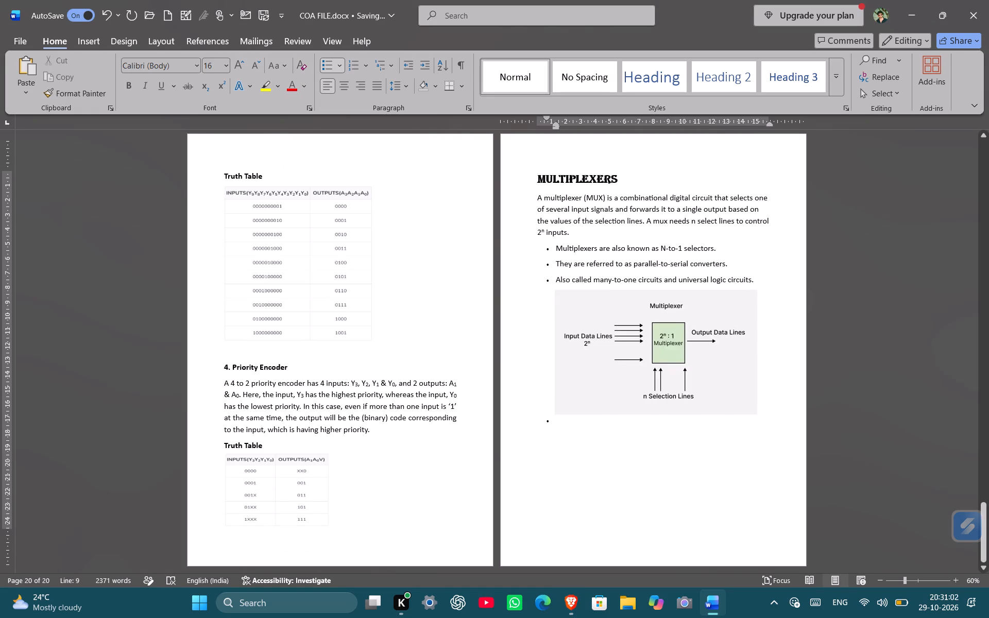
pyautogui.click(615, 357)
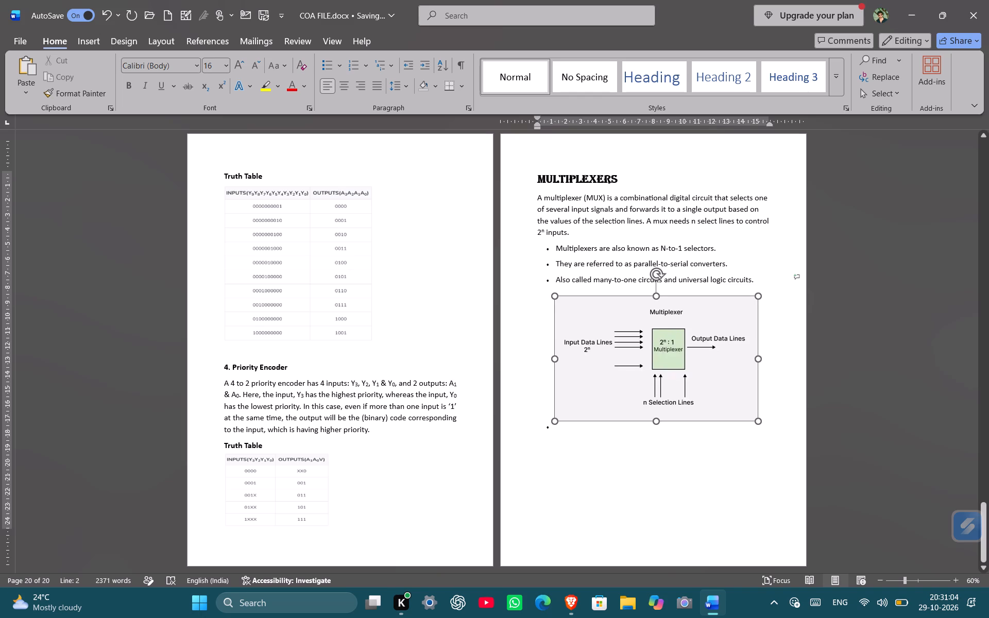
pyautogui.click(616, 362)
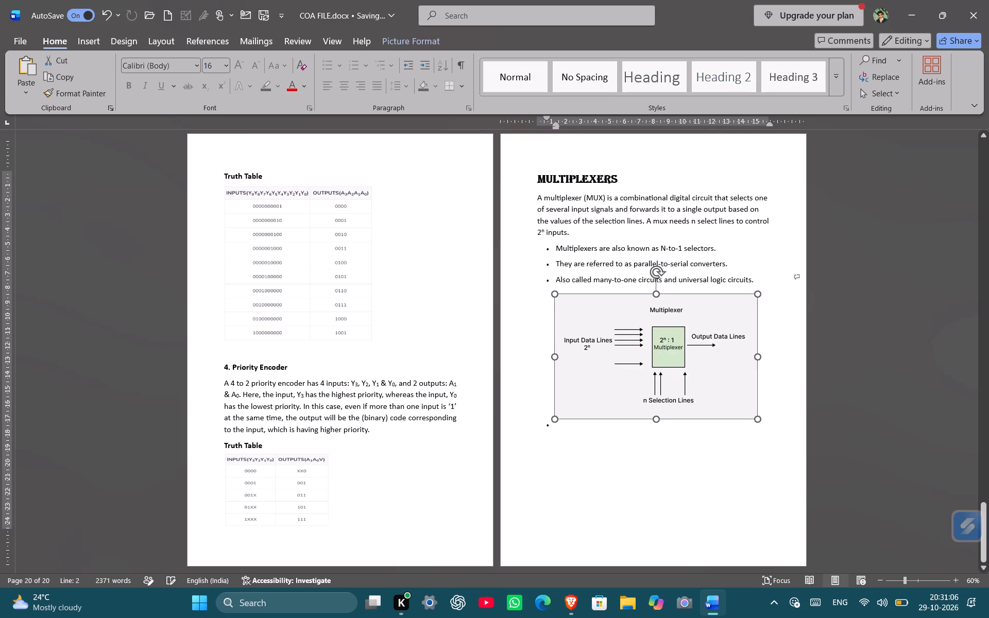
# Remove the empty bullet at the multiplexer diagram and add nine blank lines to continue the text below the picture.
pyautogui.click(557, 422)
pyautogui.click(554, 432)
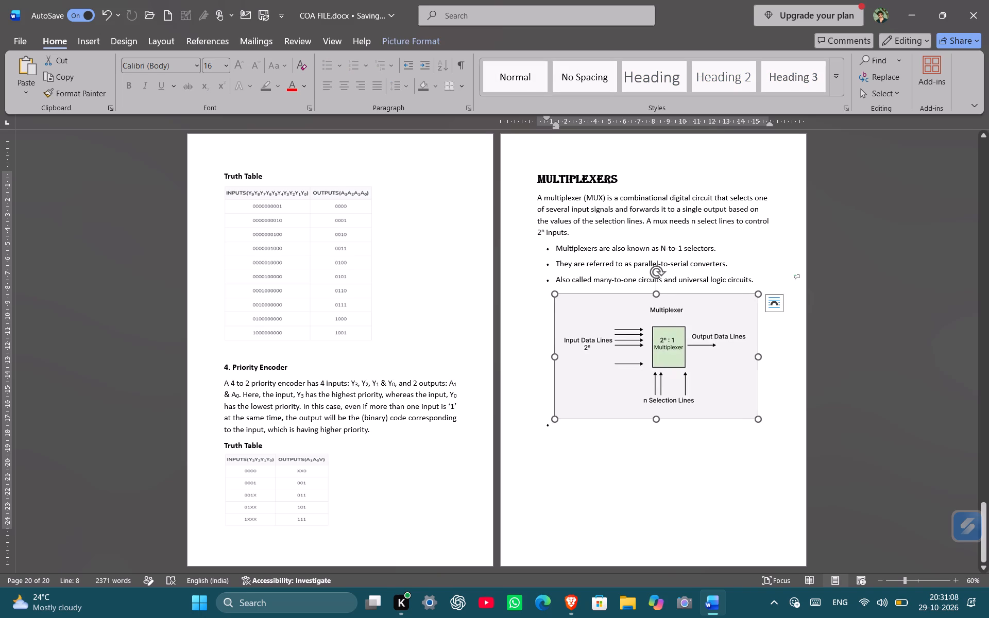
pyautogui.press('BackSpace')
pyautogui.press('BackSpace')
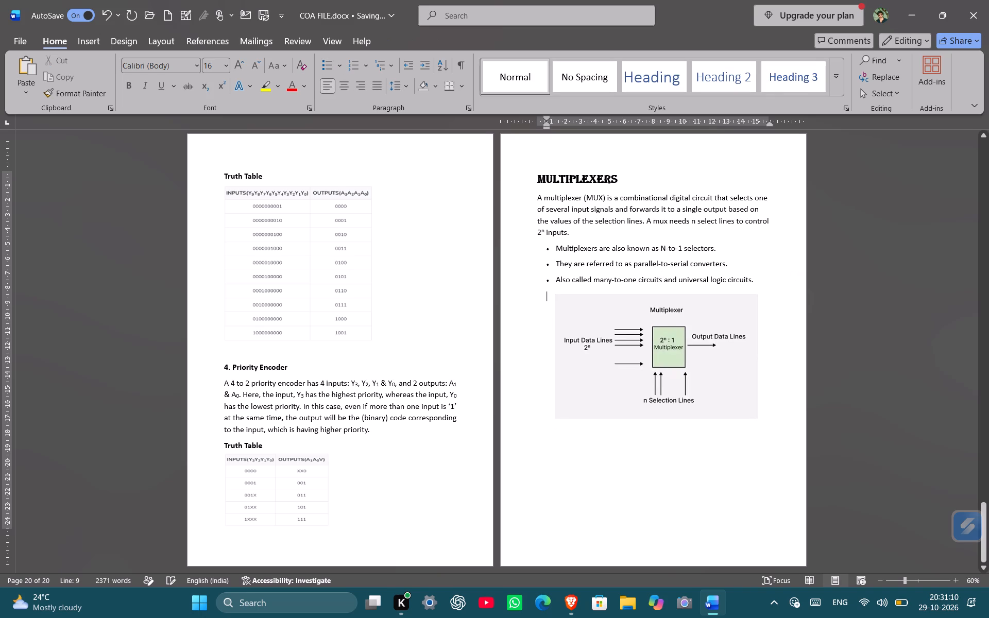
pyautogui.press('Return')
pyautogui.press('Return')
pyautogui.press('Return')
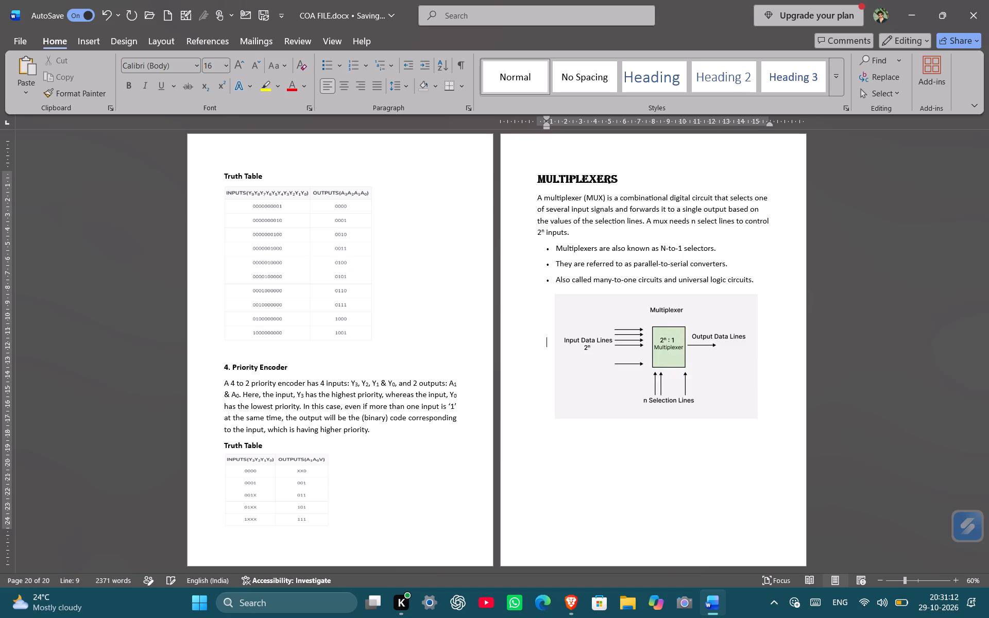
pyautogui.press('Return')
pyautogui.press('Return')
pyautogui.press('Return')
pyautogui.press('Return')
pyautogui.press('Return')
pyautogui.press('Return')
# Copy the article text from "Types of Mux" through the 2x1 Multiplexer description in Brave and paste it below the diagram in Word.
pyautogui.click(572, 602)
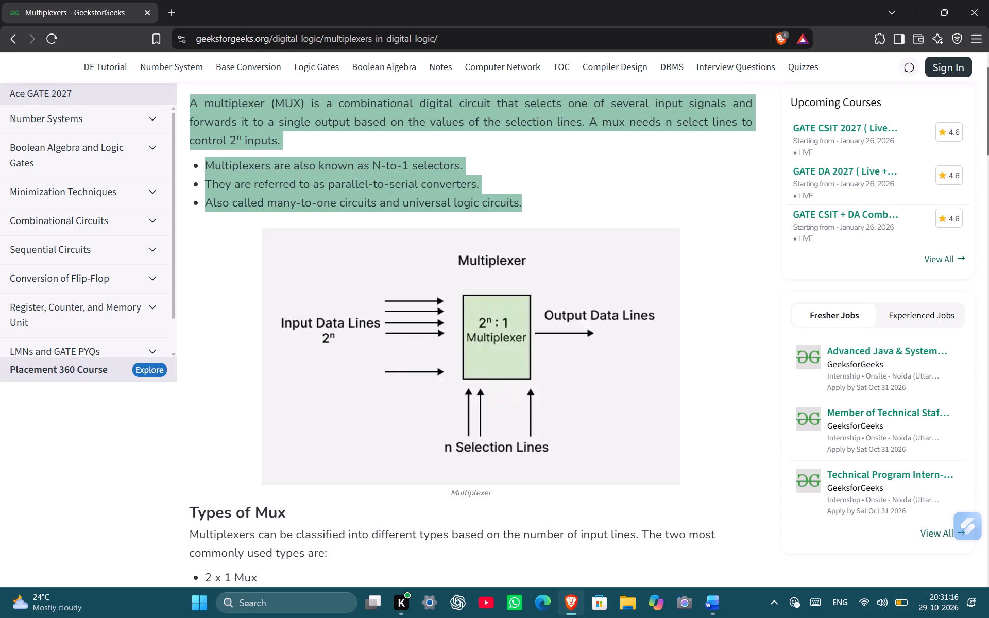
pyautogui.scroll(-6, 316, 286)
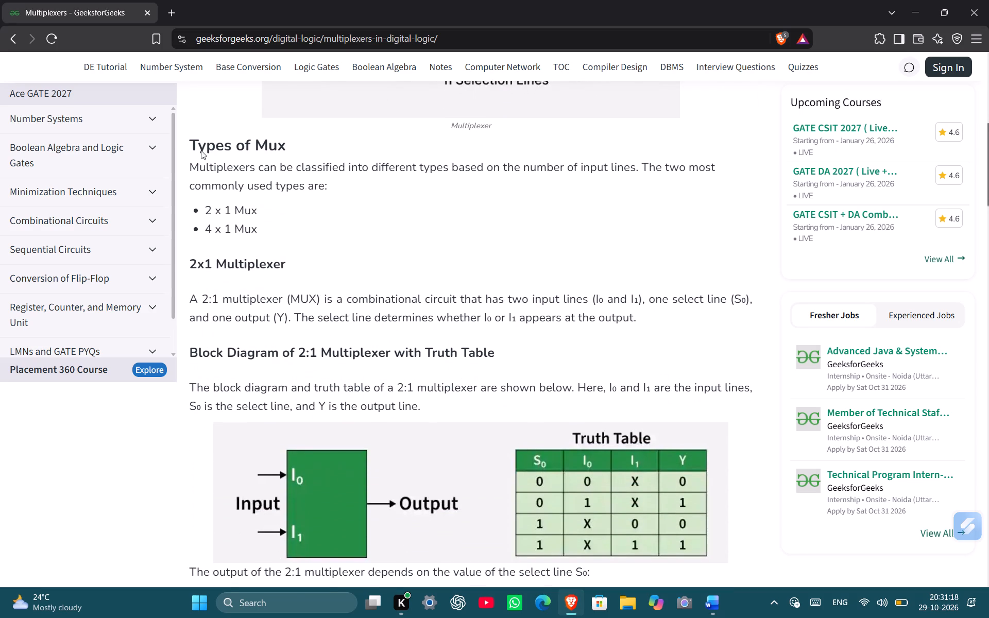
pyautogui.moveTo(194, 145); pyautogui.dragTo(430, 408)
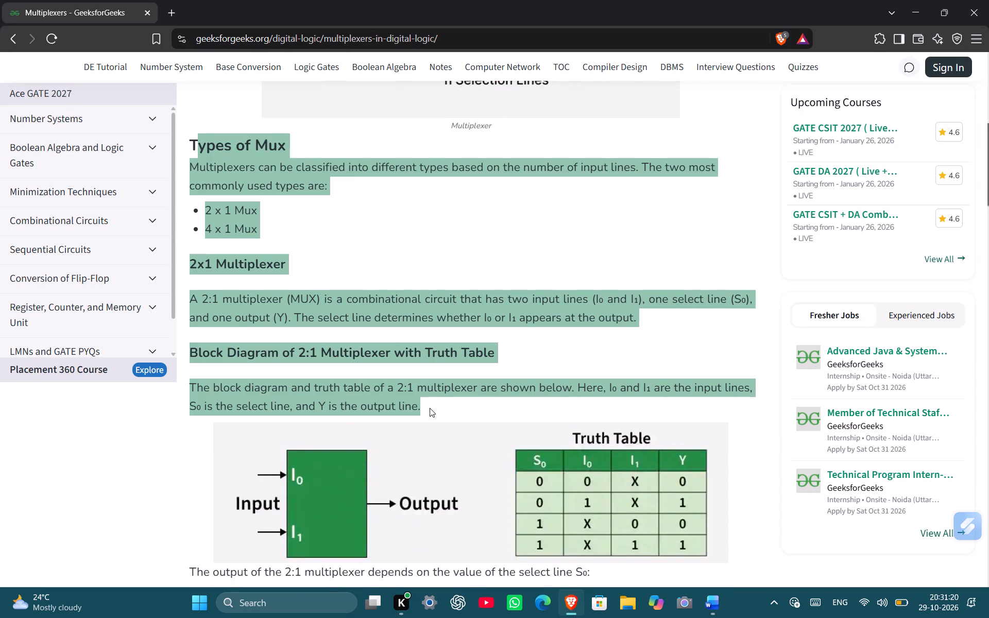
pyautogui.moveTo(430, 408); pyautogui.dragTo(646, 320)
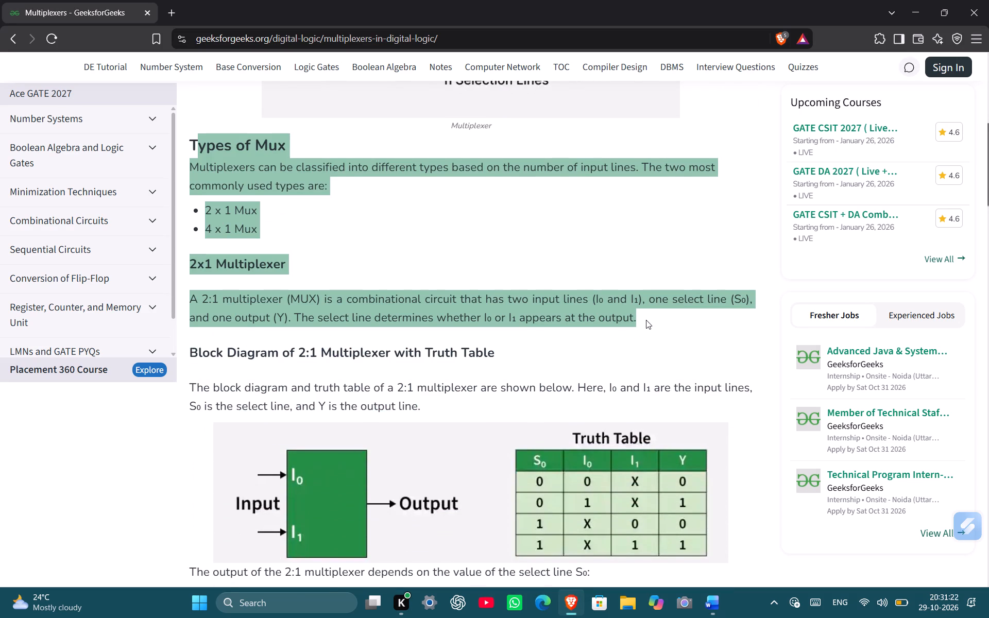
pyautogui.hotkey('ctrl', 'c')
pyautogui.scroll(-3, 646, 320)
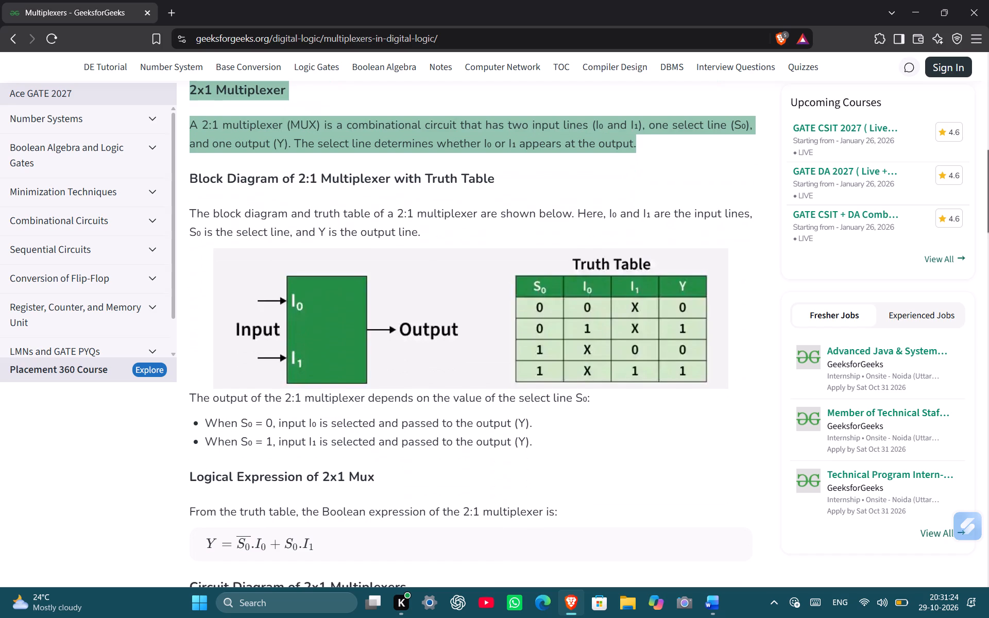
pyautogui.scroll(-3, 646, 320)
pyautogui.scroll(2, 646, 320)
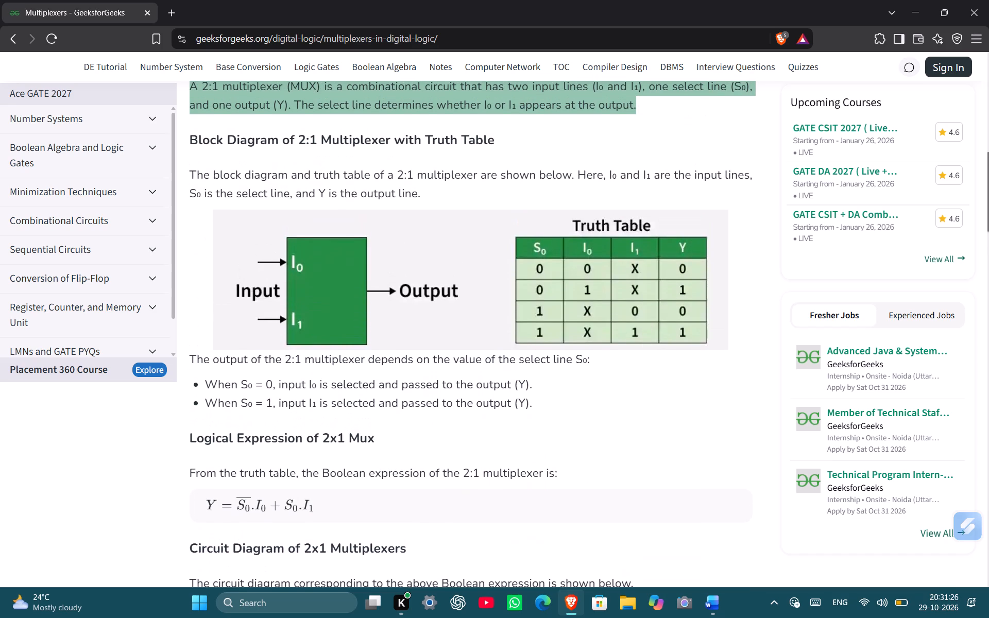
pyautogui.click(706, 607)
pyautogui.hotkey('ctrl', 'v')
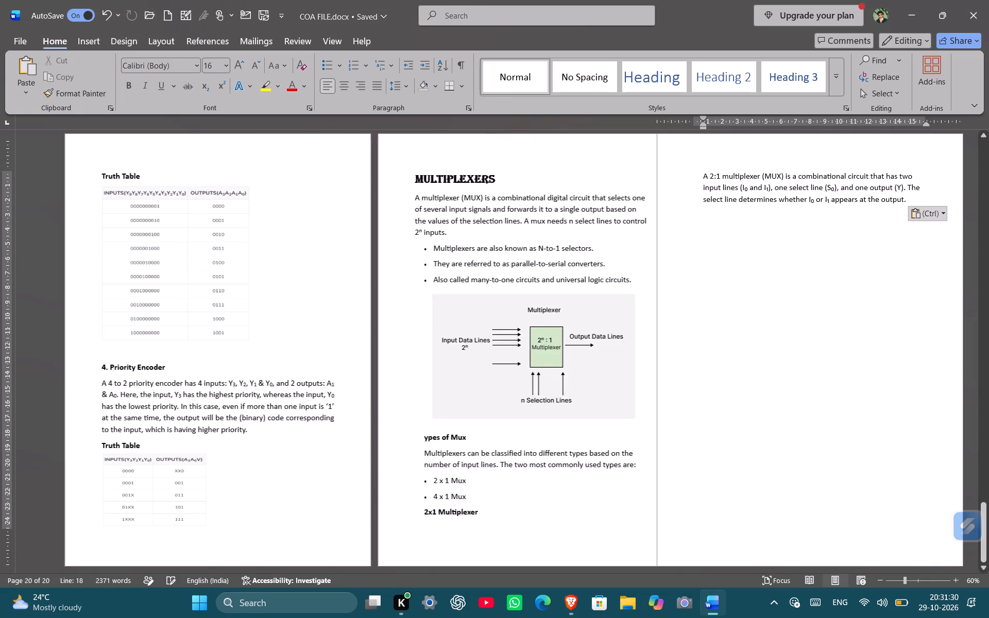
# Add the missing capital T at the start of the pasted heading so it reads "Types of Mux".
pyautogui.scroll(-2, 611, 462)
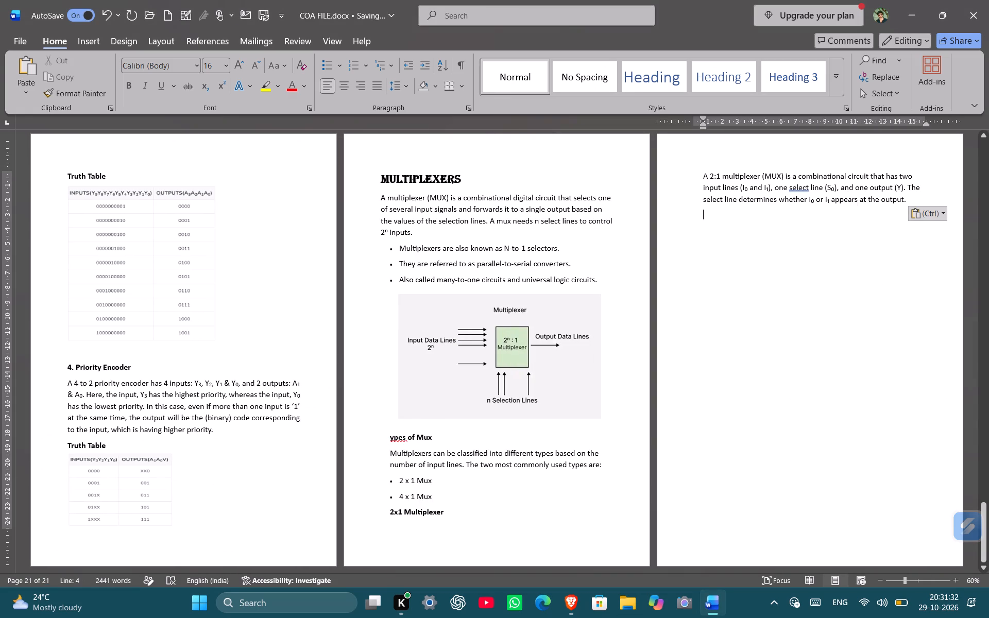
pyautogui.click(385, 437)
pyautogui.hotkey('shift', 't')
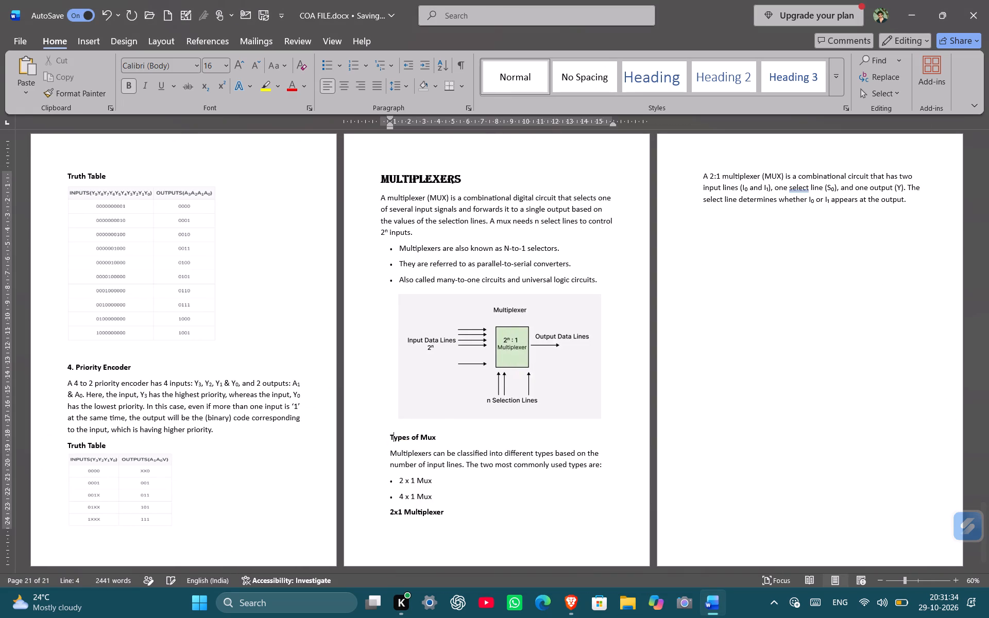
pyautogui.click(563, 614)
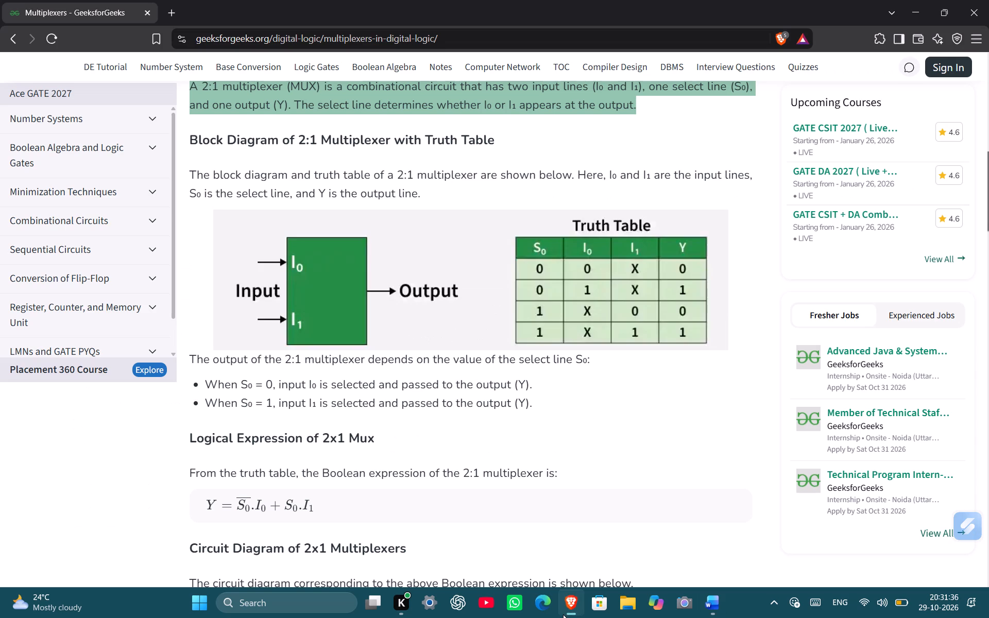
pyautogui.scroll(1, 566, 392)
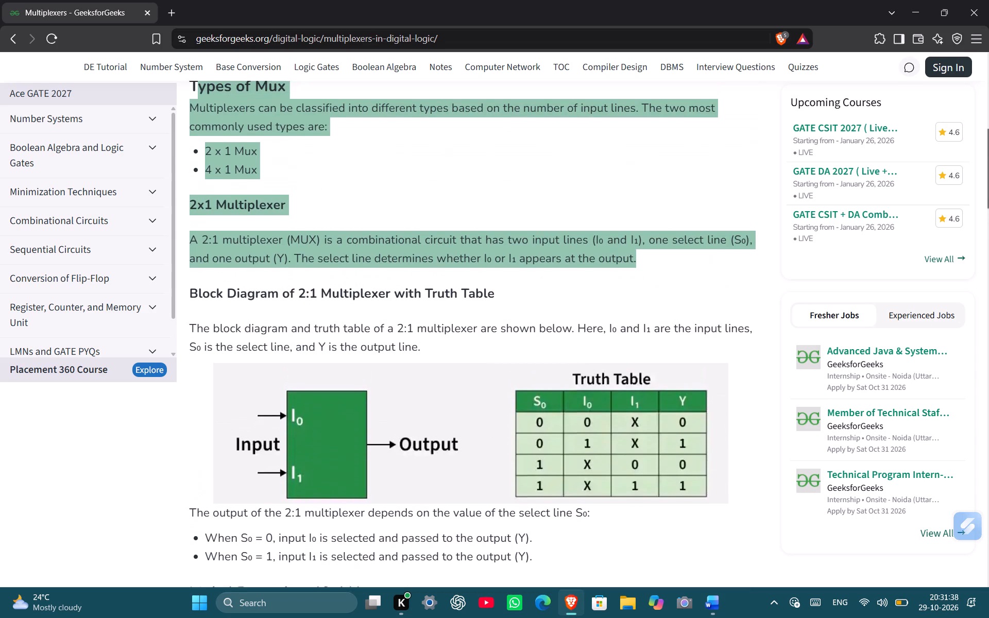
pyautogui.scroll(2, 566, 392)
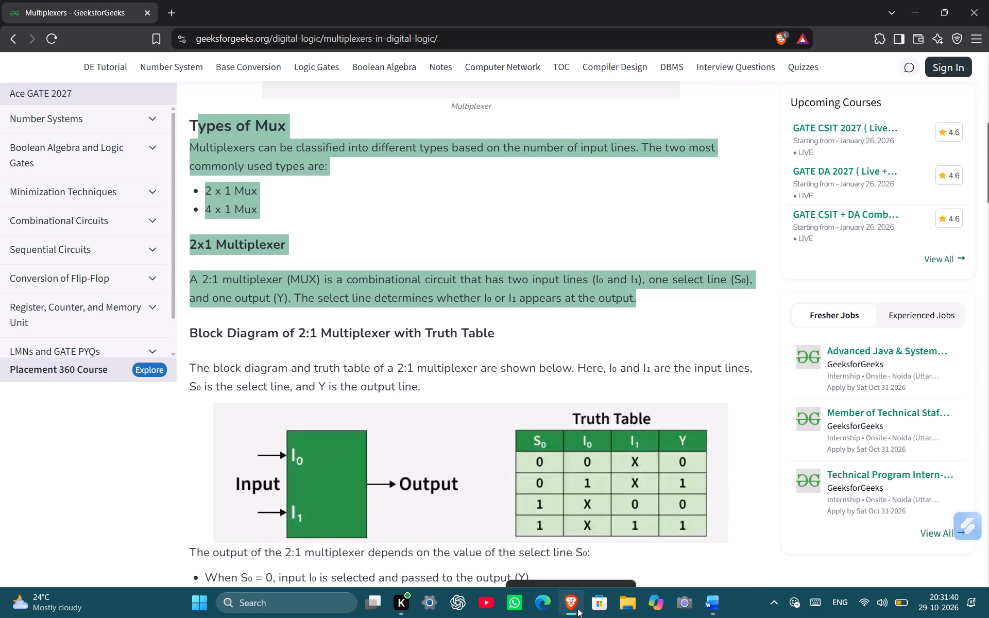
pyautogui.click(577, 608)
# Enlarge the "Types of Mux" heading to 18 pt and insert a blank line above it.
pyautogui.scroll(-1, 489, 392)
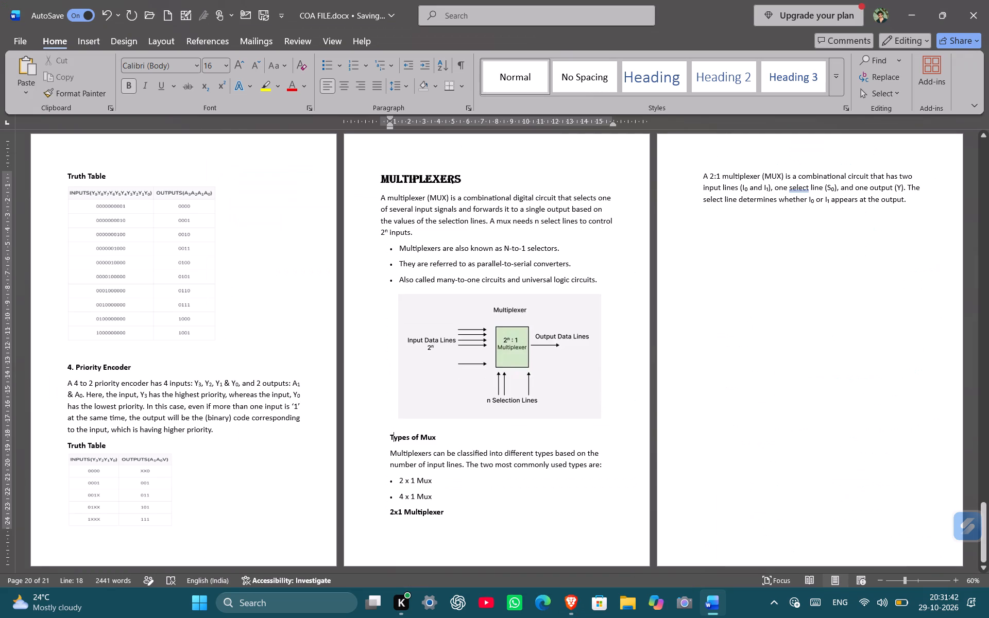
pyautogui.moveTo(441, 440); pyautogui.dragTo(390, 438)
pyautogui.hotkey('ctrl', 'shift', '.')
pyautogui.click(390, 438)
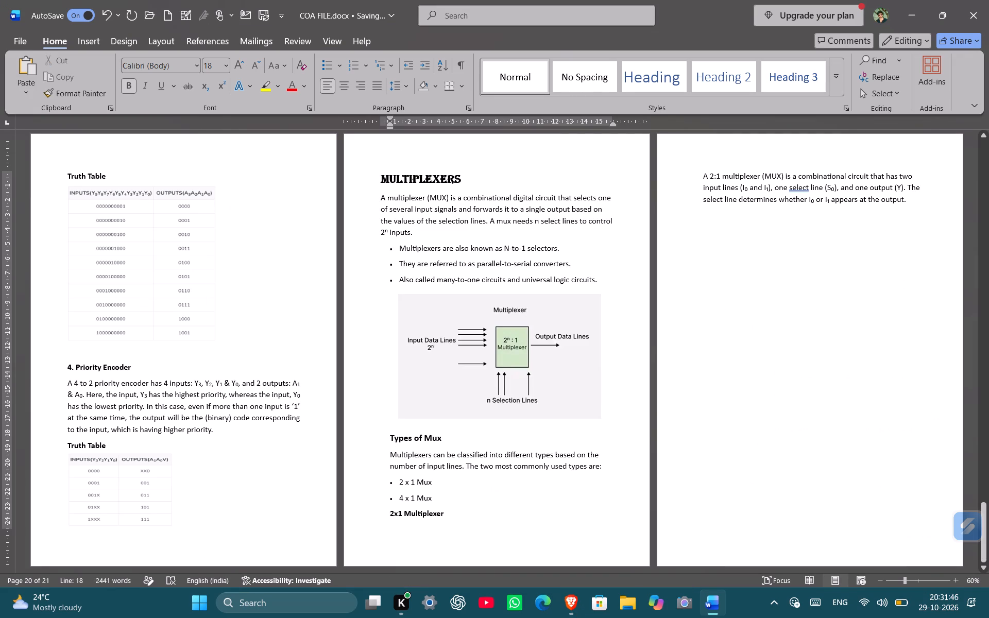
pyautogui.scroll(-2, 455, 512)
pyautogui.press('Return')
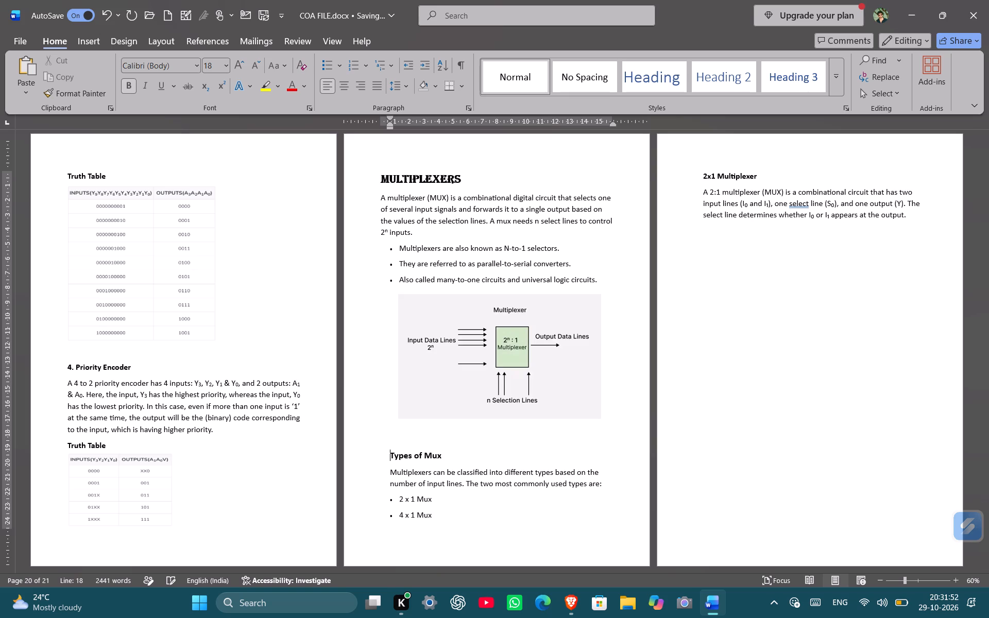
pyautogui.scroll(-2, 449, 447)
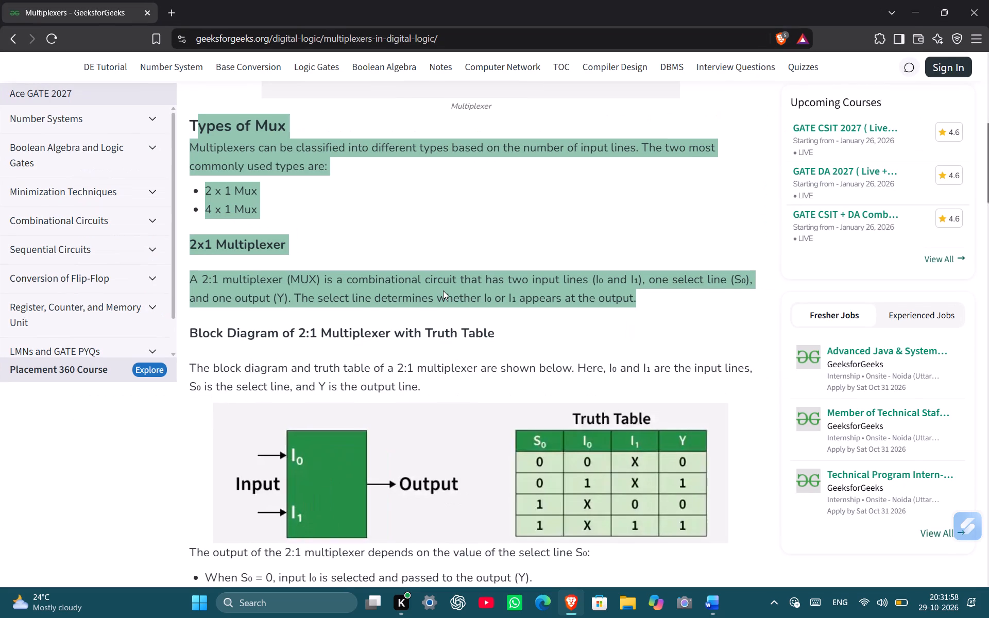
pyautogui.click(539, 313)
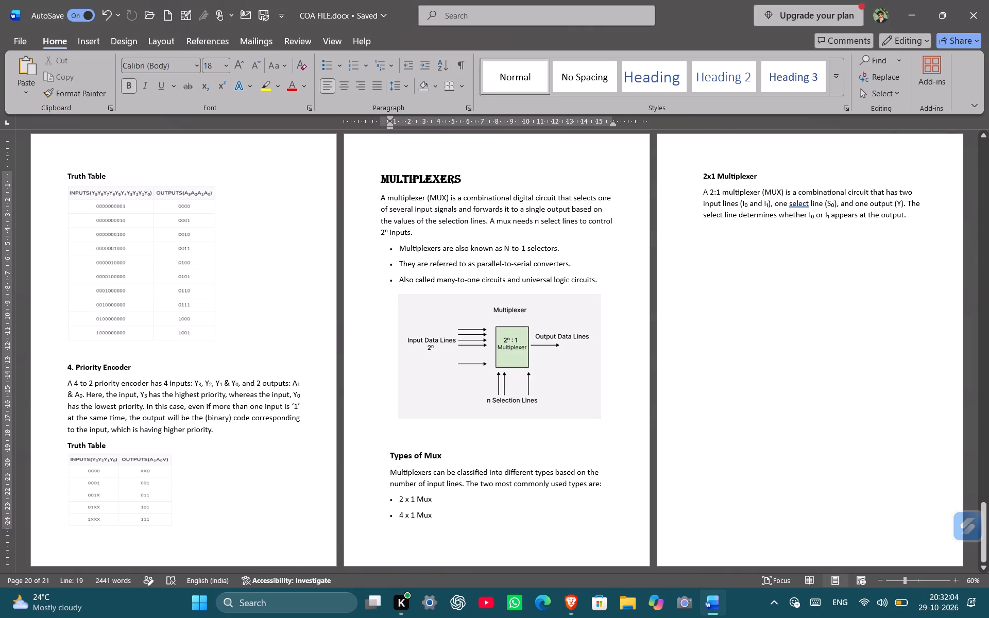
# Ignore once the grammar suggestion on "select" in the 2:1 multiplexer description in Word.
pyautogui.rightClick(800, 203)
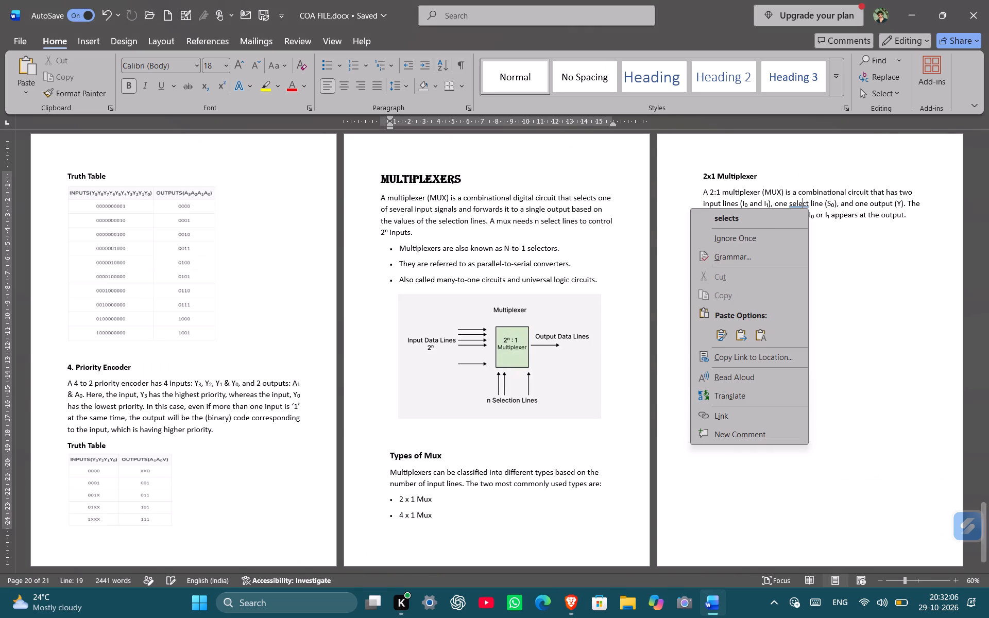
pyautogui.click(748, 243)
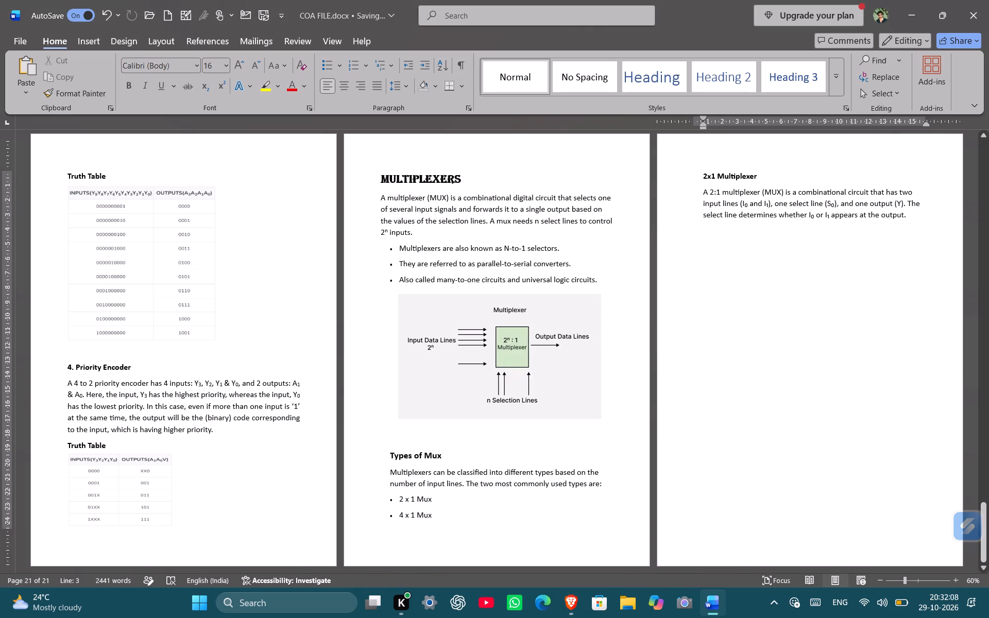
# Remove bold from the MULTIPLEXERS heading.
pyautogui.scroll(-1, 477, 392)
pyautogui.moveTo(466, 180); pyautogui.dragTo(377, 175)
pyautogui.hotkey('ctrl', 'b')
pyautogui.click(489, 219)
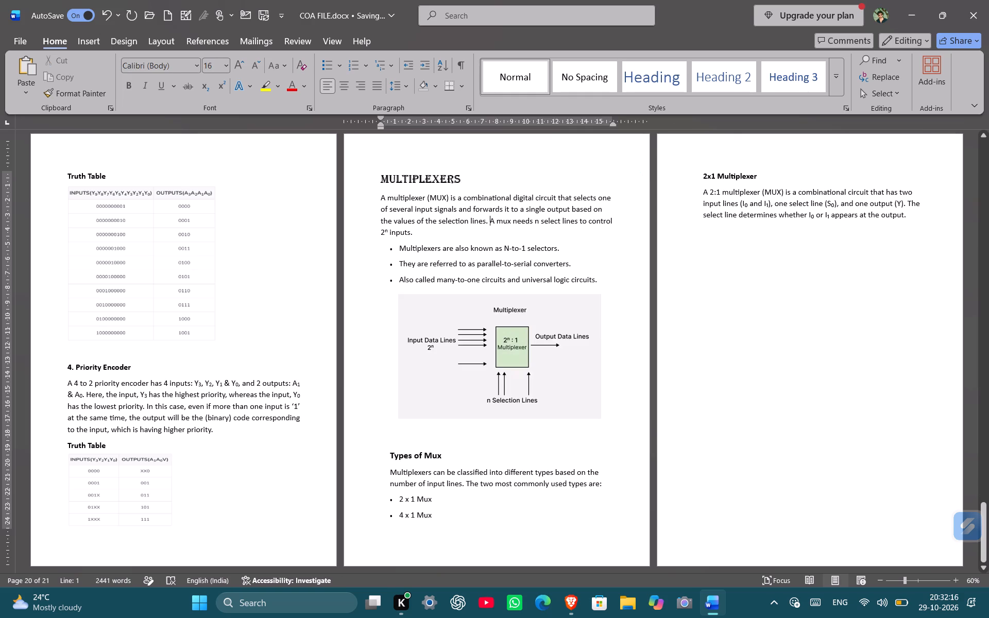
# Add a new line after the 2:1 multiplexer description.
pyautogui.click(911, 218)
pyautogui.press('Return')
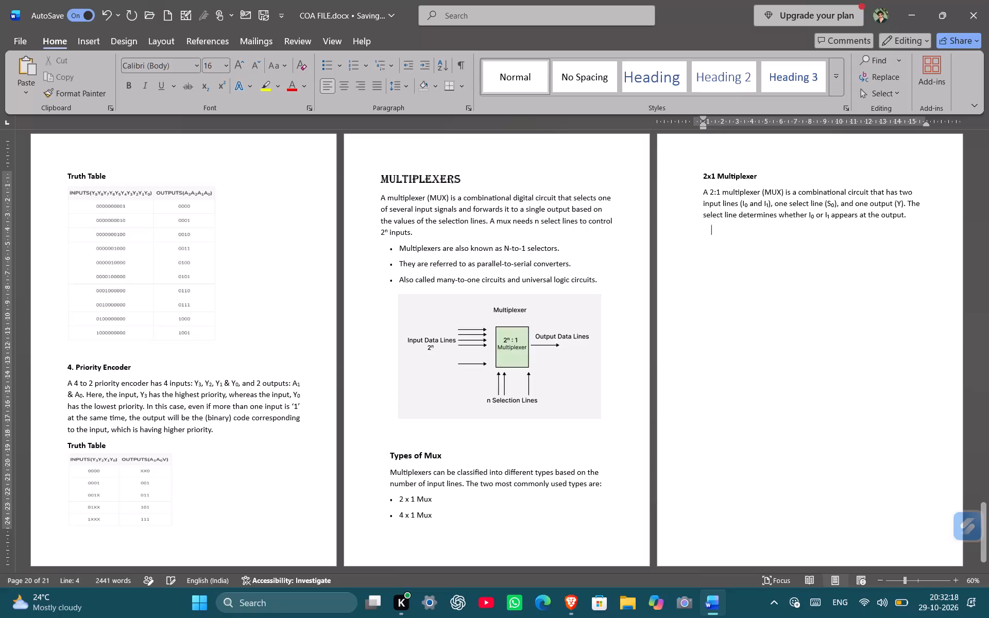
# Copy the 2:1 multiplexer block diagram and truth table image from the GeeksforGeeks article in Brave.
pyautogui.click(574, 604)
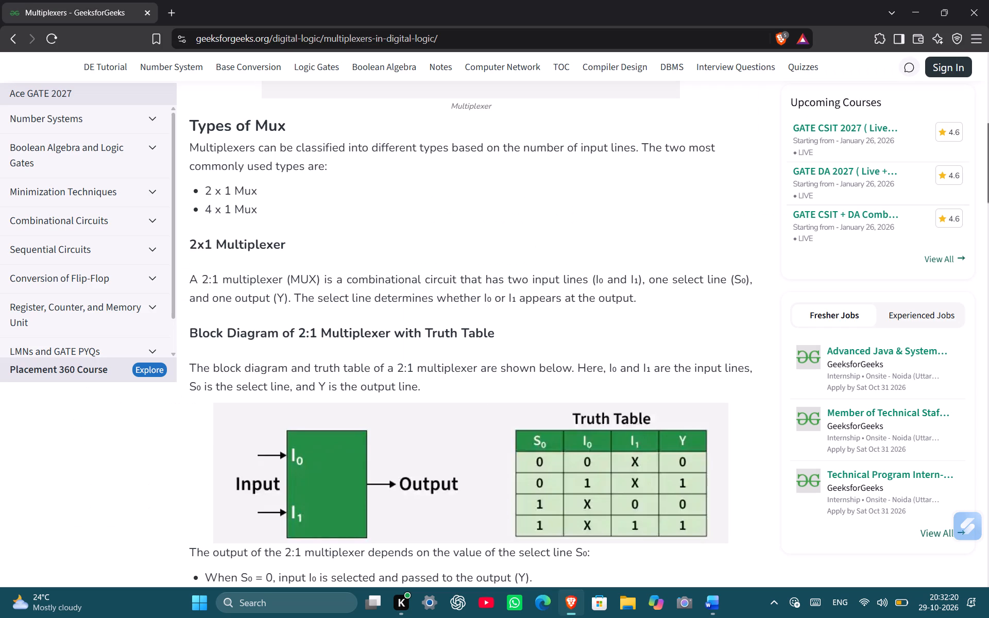
pyautogui.scroll(-2, 418, 430)
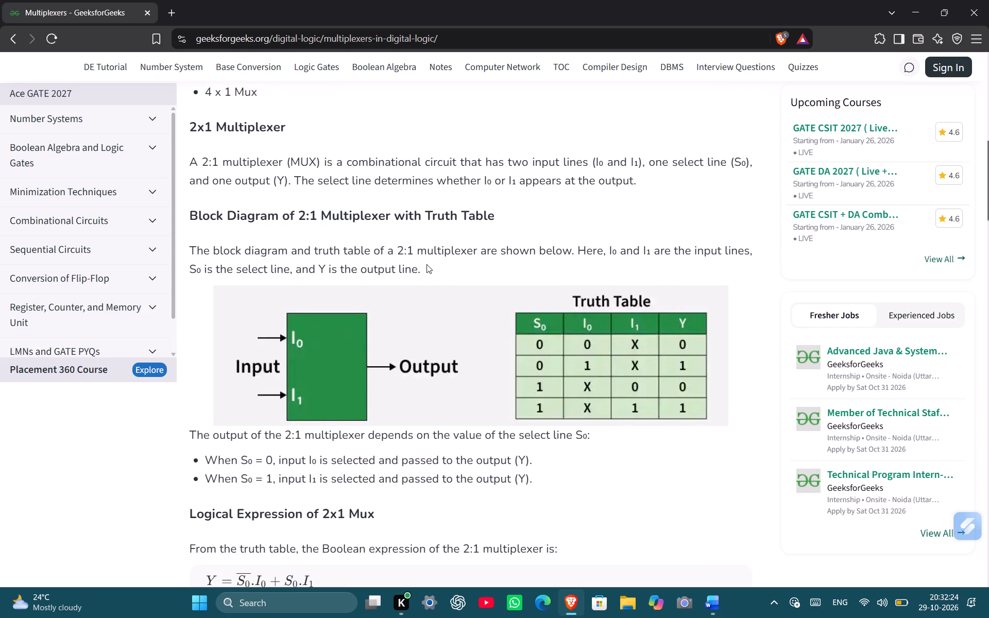
pyautogui.rightClick(437, 334)
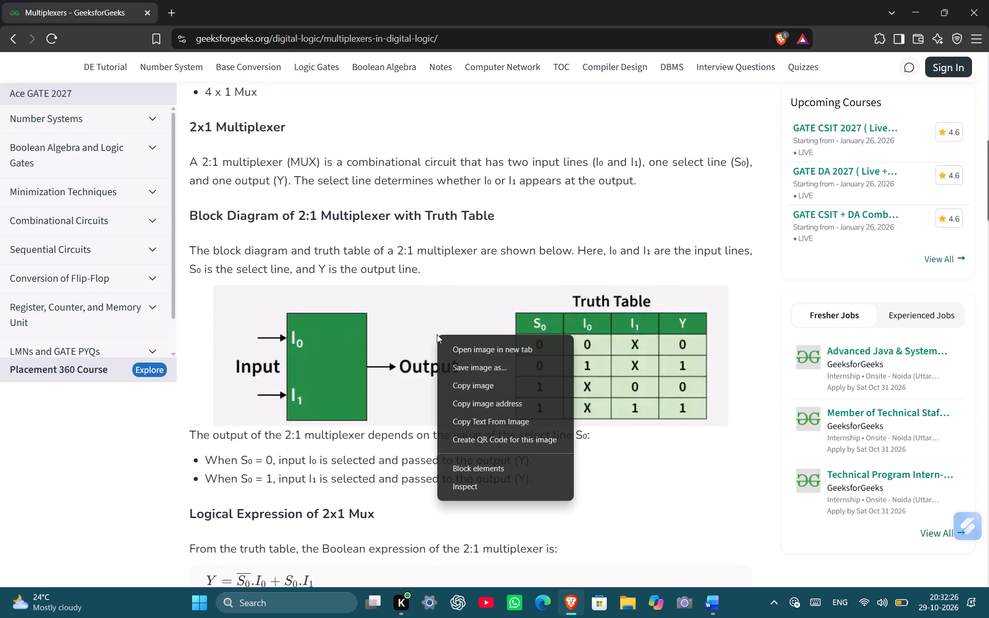
pyautogui.click(409, 346)
pyautogui.click(488, 226)
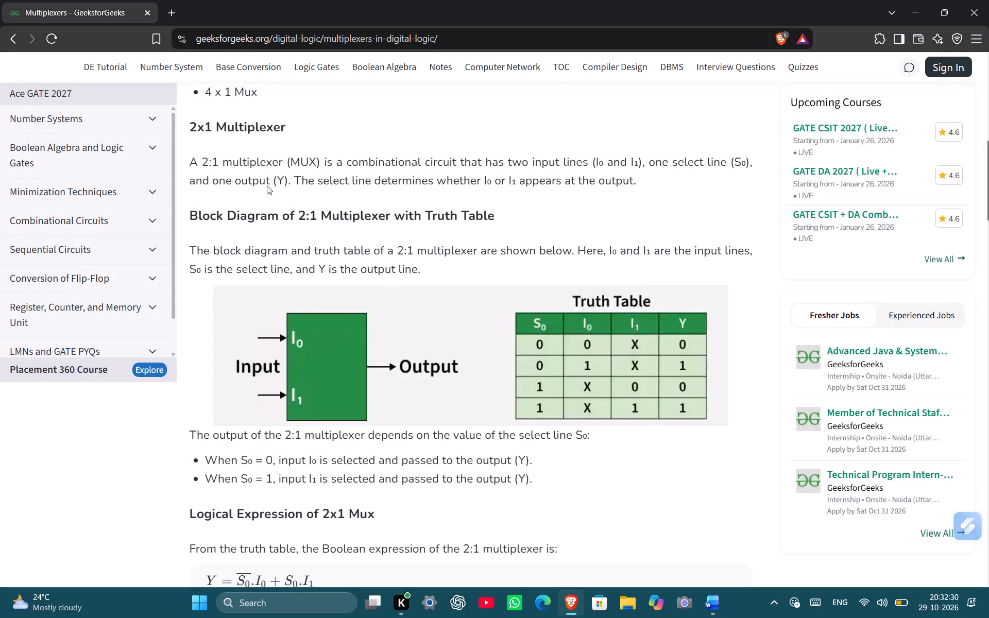
pyautogui.moveTo(189, 162); pyautogui.dragTo(411, 165)
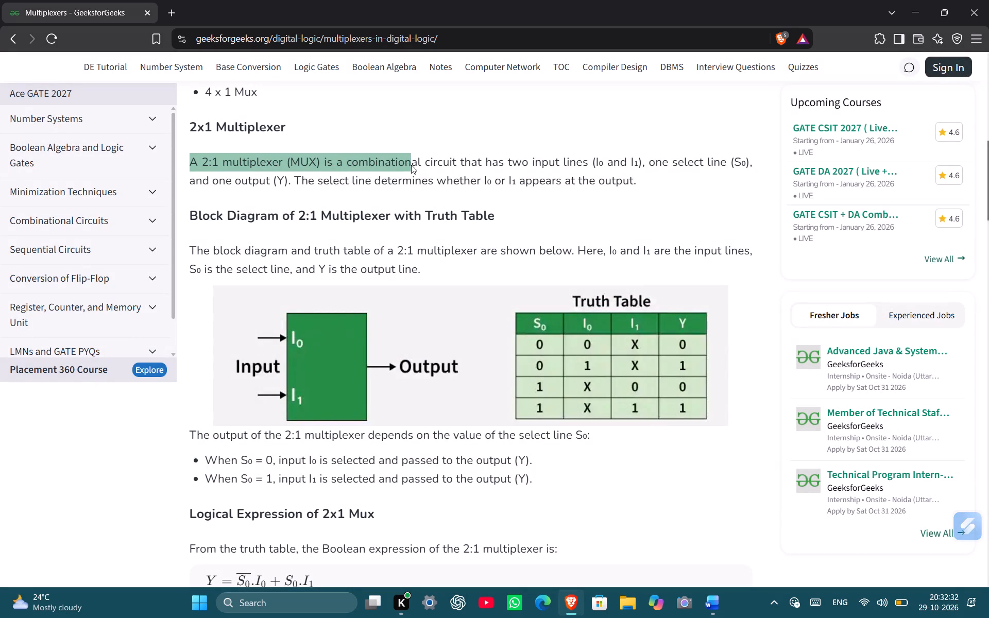
pyautogui.moveTo(411, 165); pyautogui.dragTo(641, 188)
pyautogui.hscroll(1, 479, 174)
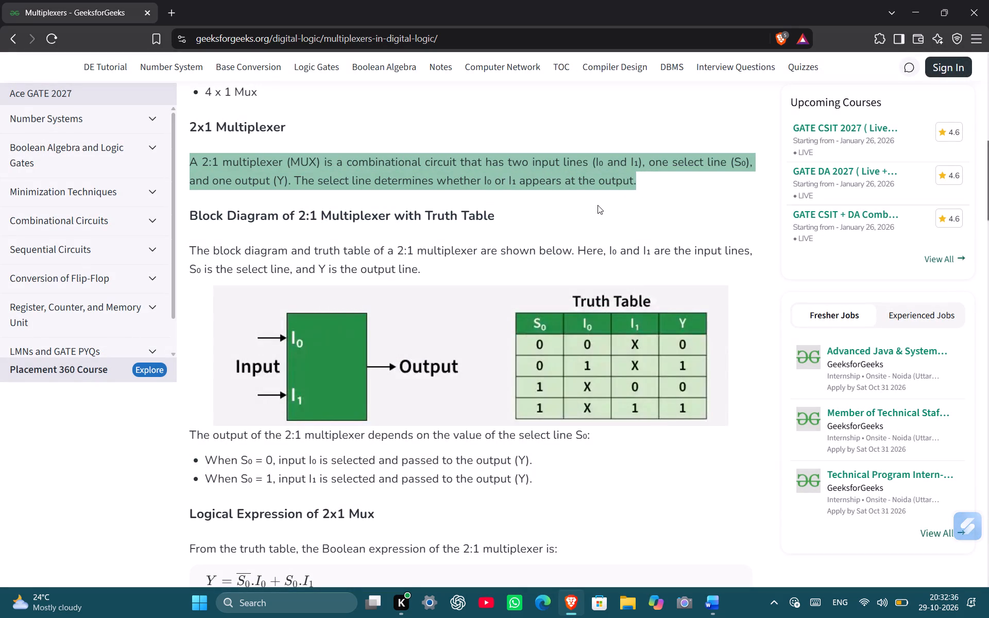
pyautogui.click(598, 205)
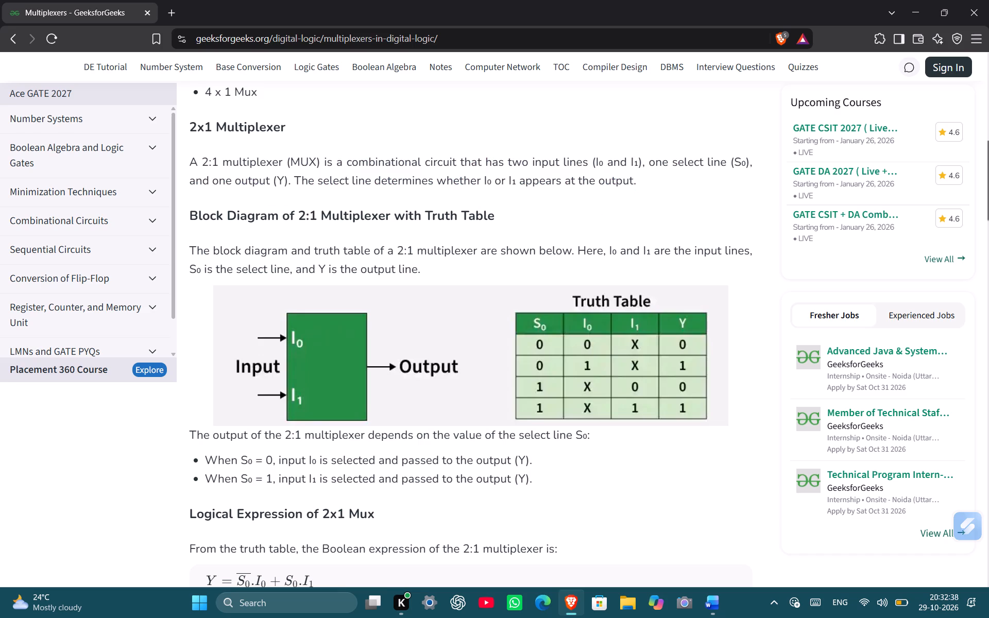
pyautogui.rightClick(451, 338)
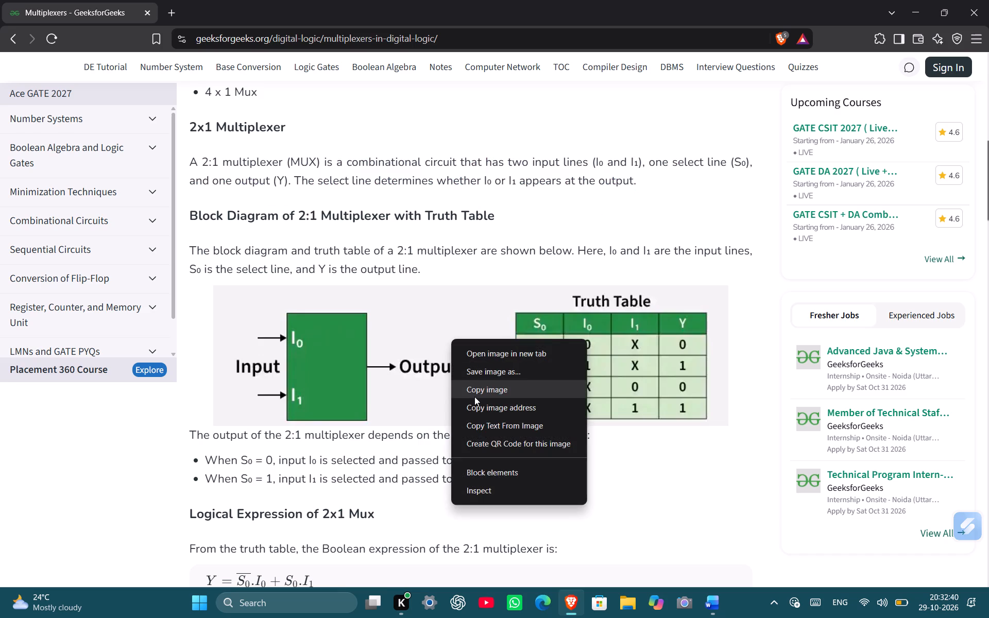
pyautogui.click(474, 397)
# Paste the copied image as a picture below the 2:1 multiplexer description in the COA file in Word.
pyautogui.click(575, 604)
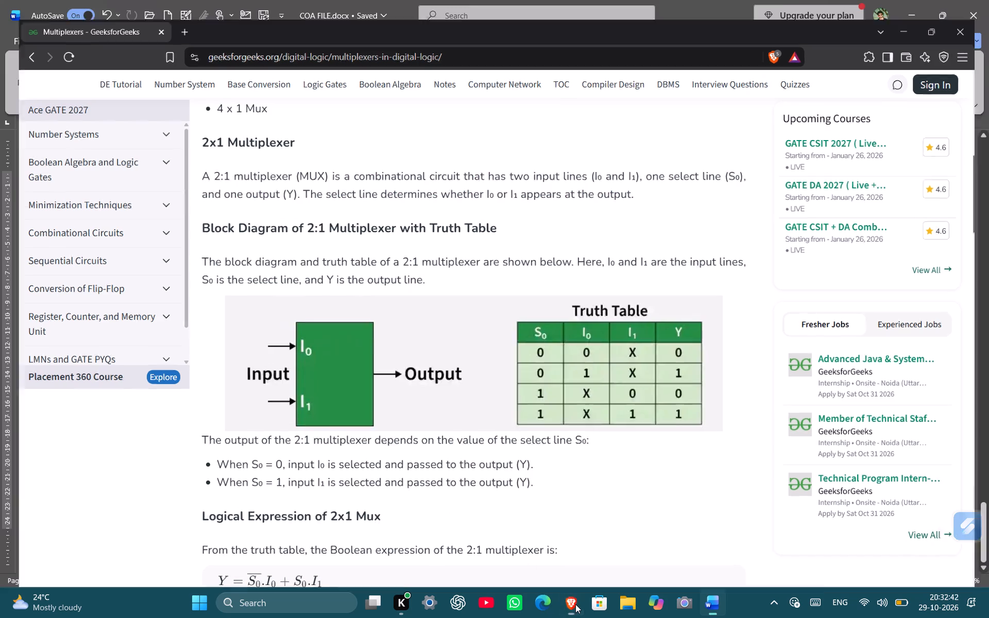
pyautogui.click(725, 249)
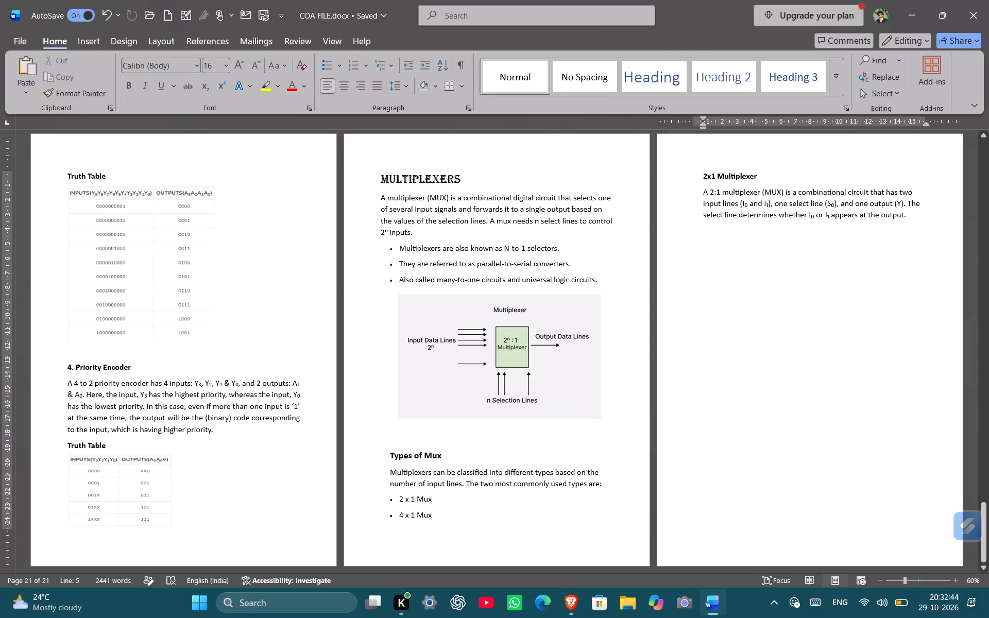
pyautogui.click(30, 89)
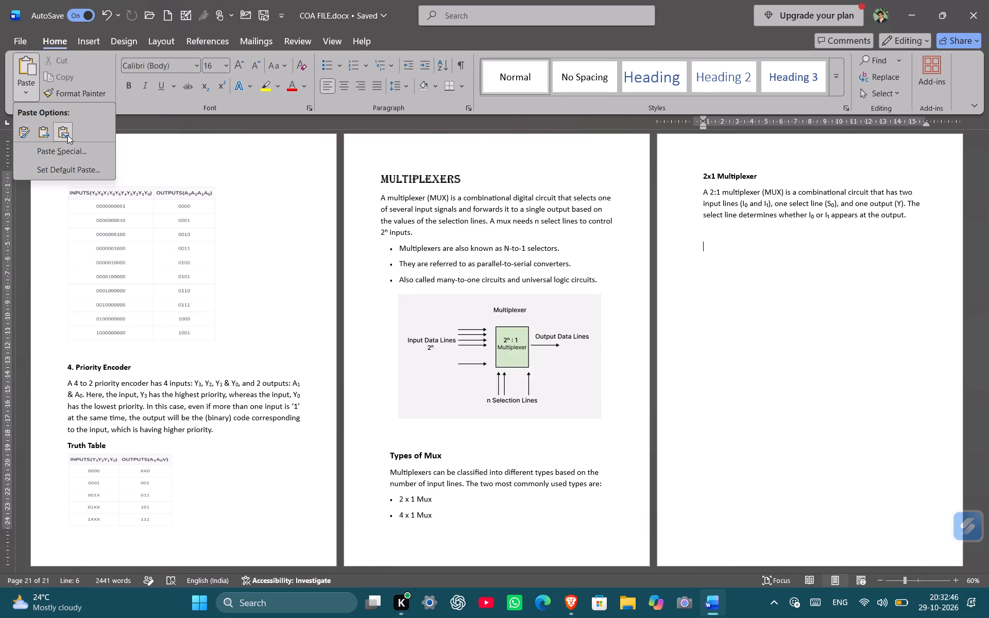
pyautogui.click(71, 138)
# Shrink the pasted 2:1 multiplexer diagram proportionally to roughly the width of the page text.
pyautogui.click(757, 274)
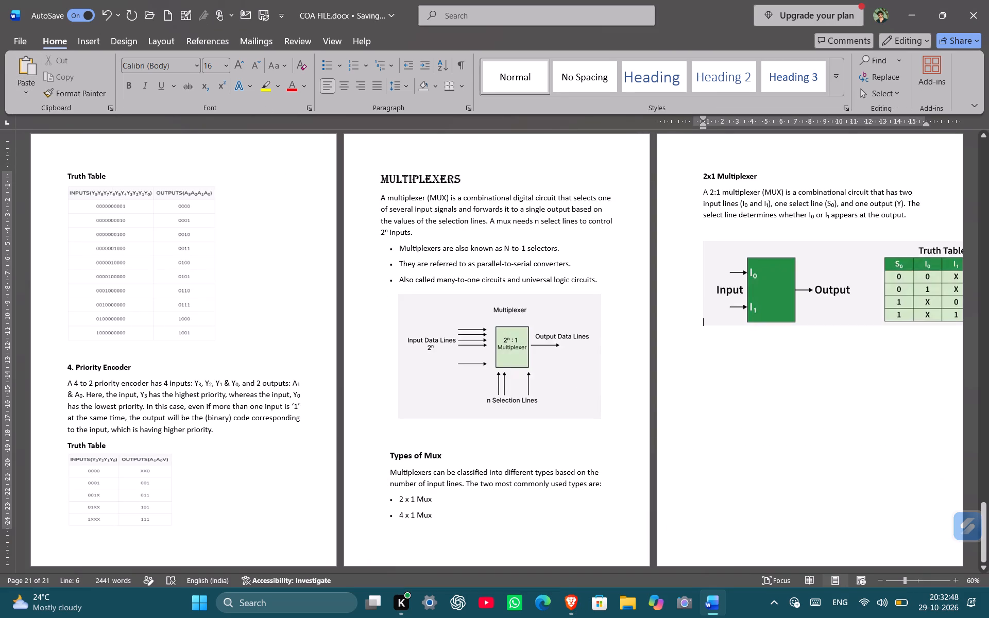
pyautogui.moveTo(704, 324); pyautogui.dragTo(766, 286)
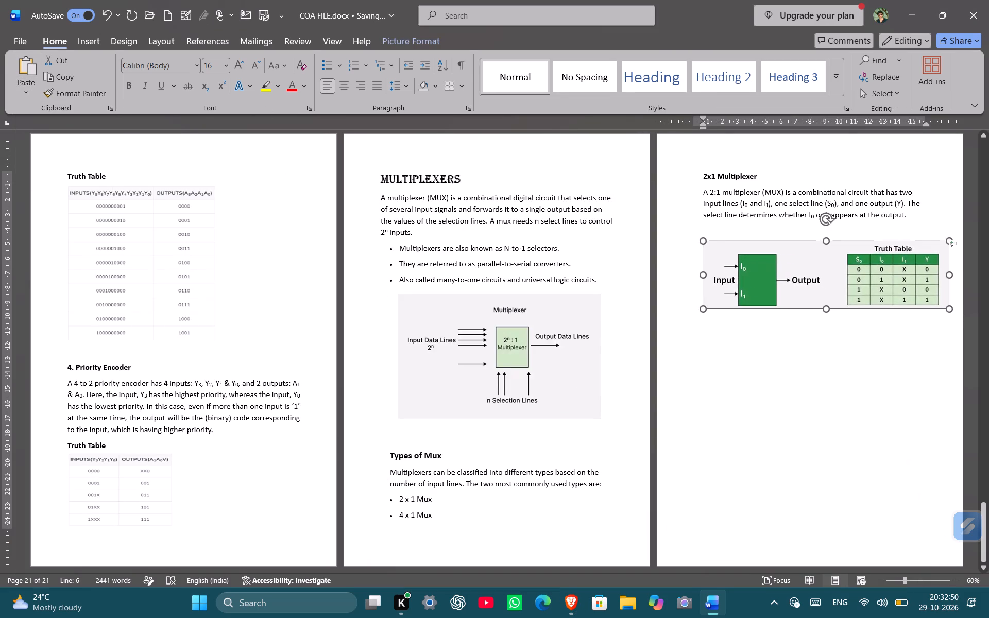
pyautogui.moveTo(766, 286); pyautogui.dragTo(781, 277)
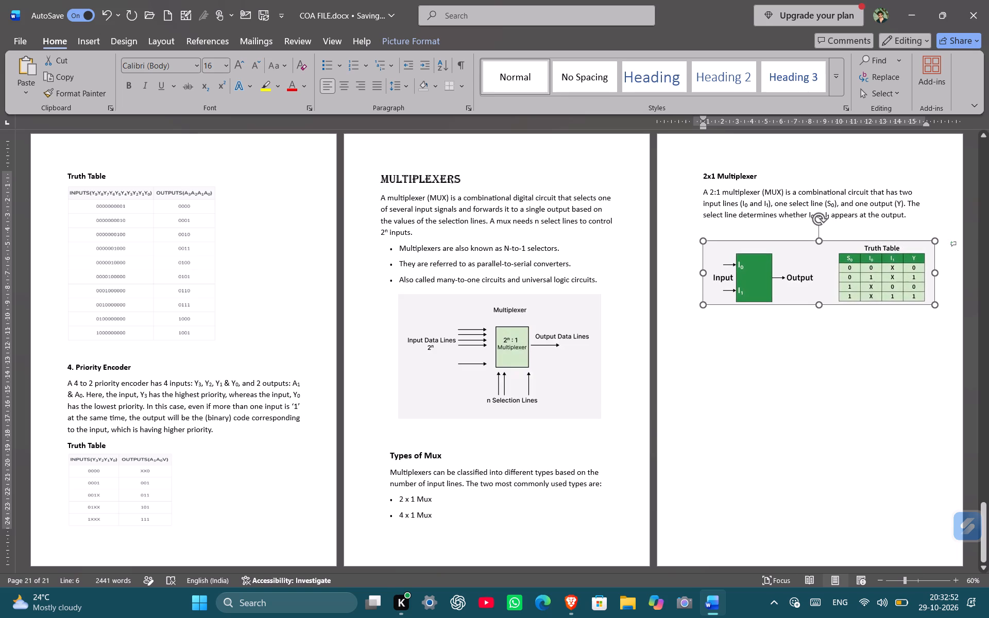
pyautogui.moveTo(781, 277); pyautogui.dragTo(782, 277)
pyautogui.click(747, 369)
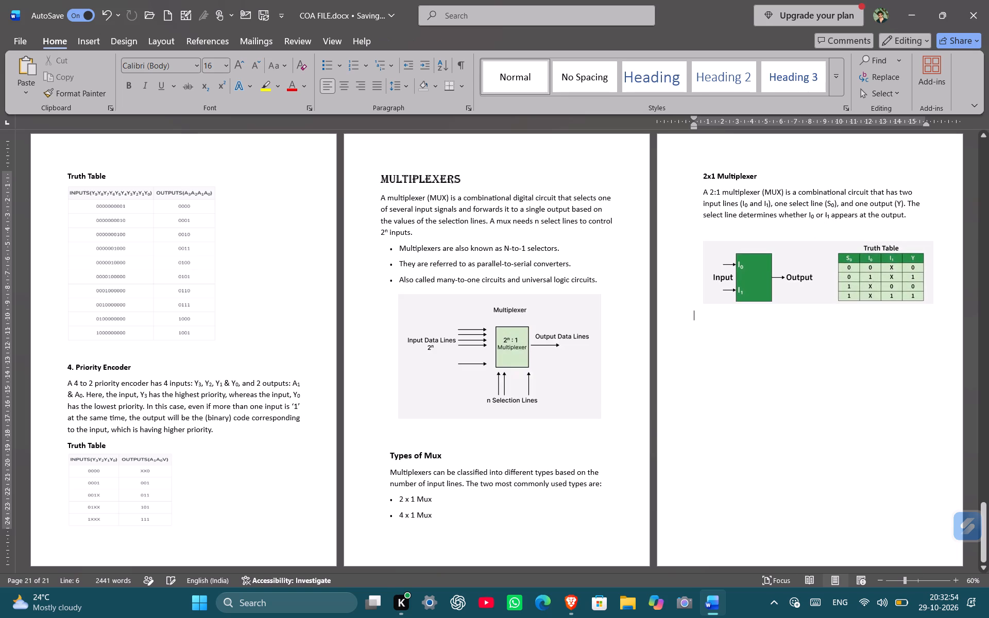
# Remove the blank line between the 2:1 multiplexer description and its diagram.
pyautogui.click(714, 232)
pyautogui.press('BackSpace')
pyautogui.press('BackSpace')
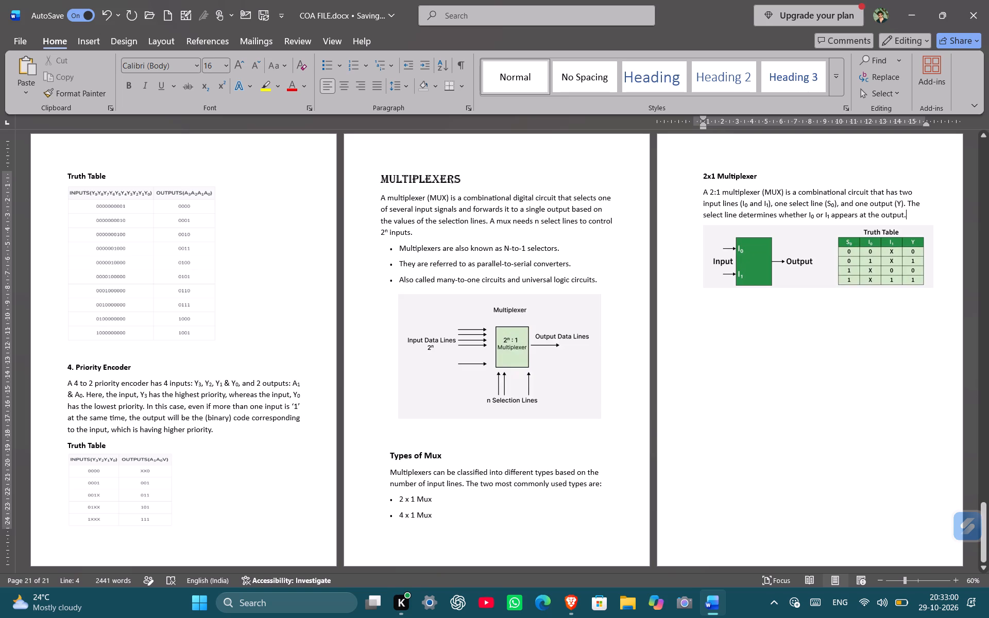
pyautogui.press('Return')
pyautogui.press('BackSpace')
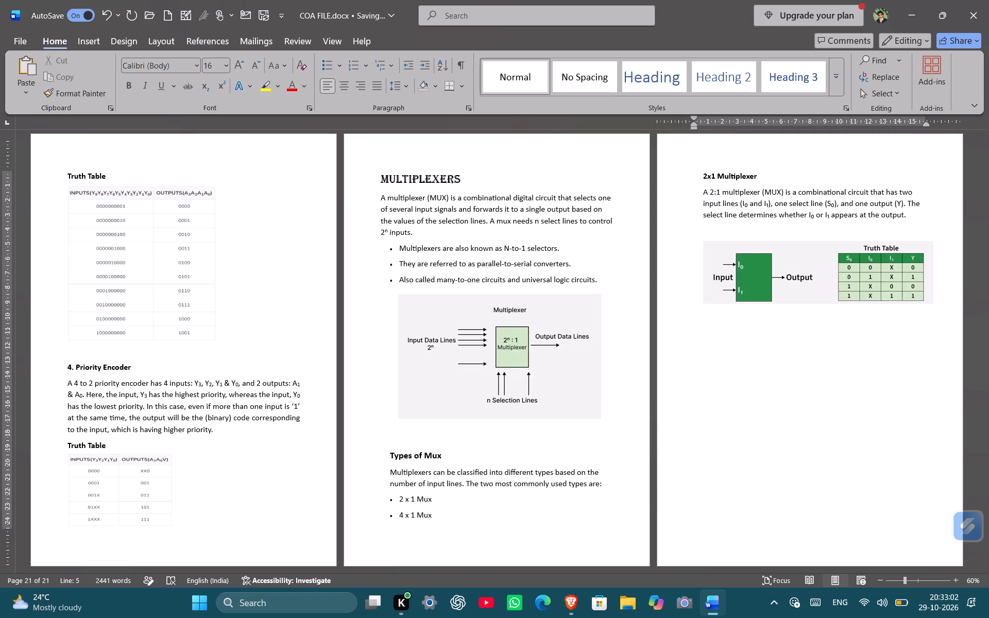
pyautogui.press('BackSpace')
# Set the 2:1 multiplexer diagram's text wrapping to Square and nudge it slightly down from the description.
pyautogui.click(785, 294)
pyautogui.click(809, 260)
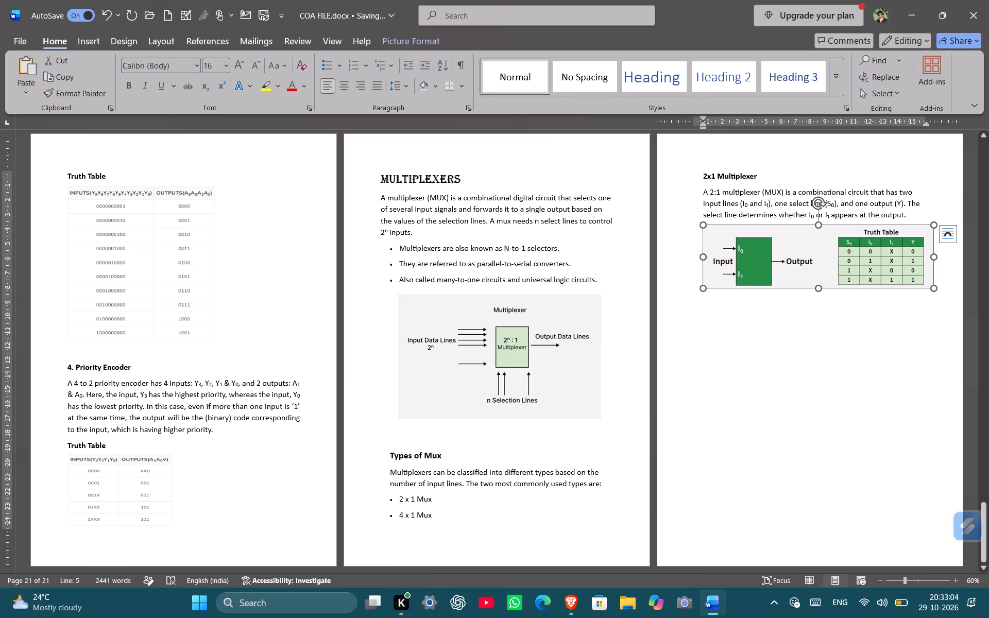
pyautogui.click(953, 233)
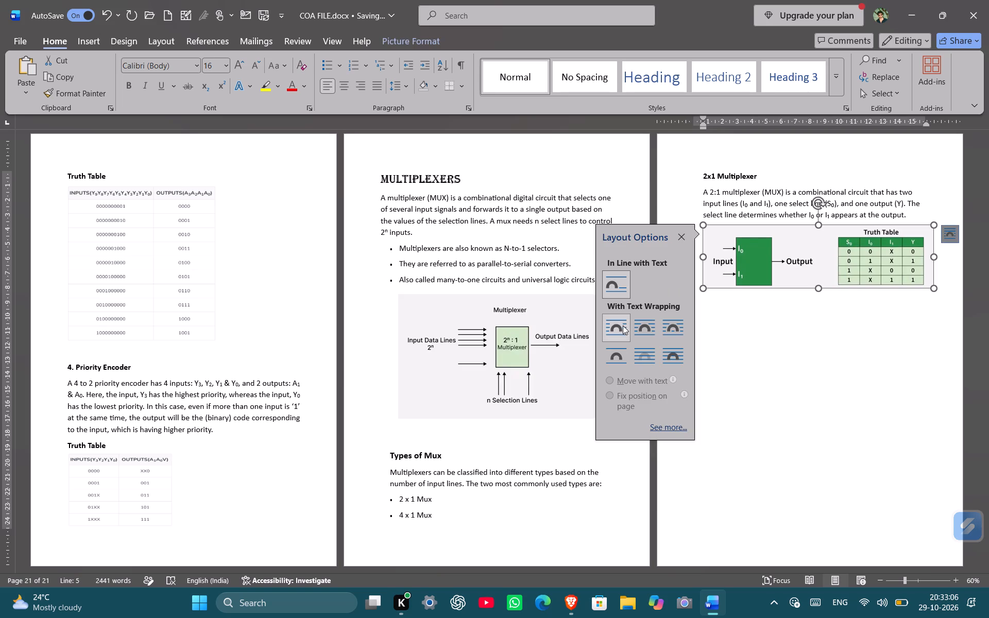
pyautogui.click(623, 325)
pyautogui.moveTo(797, 272); pyautogui.dragTo(798, 280)
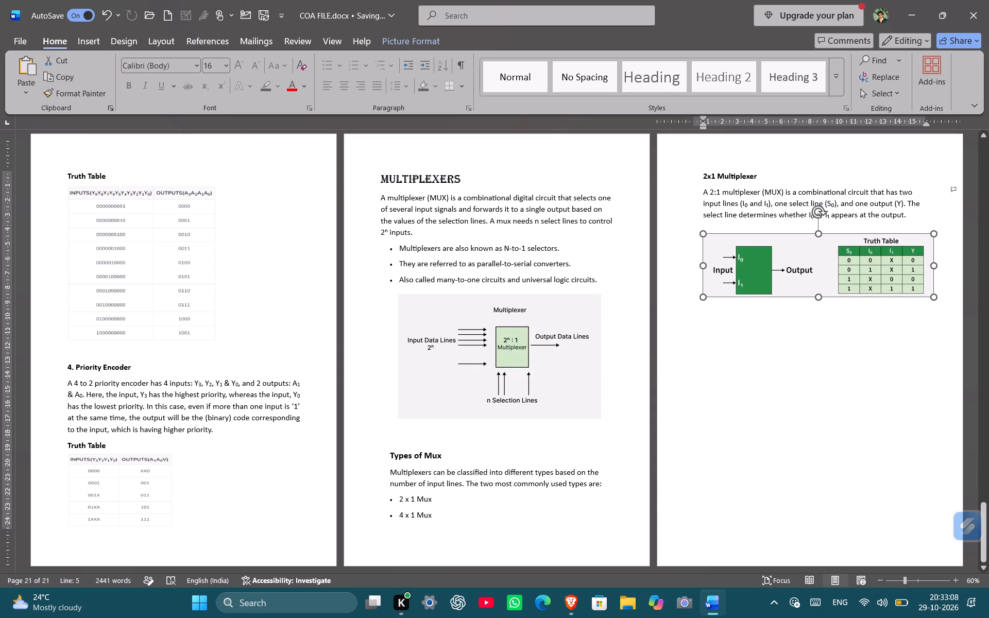
pyautogui.moveTo(798, 280); pyautogui.dragTo(798, 278)
pyautogui.click(749, 339)
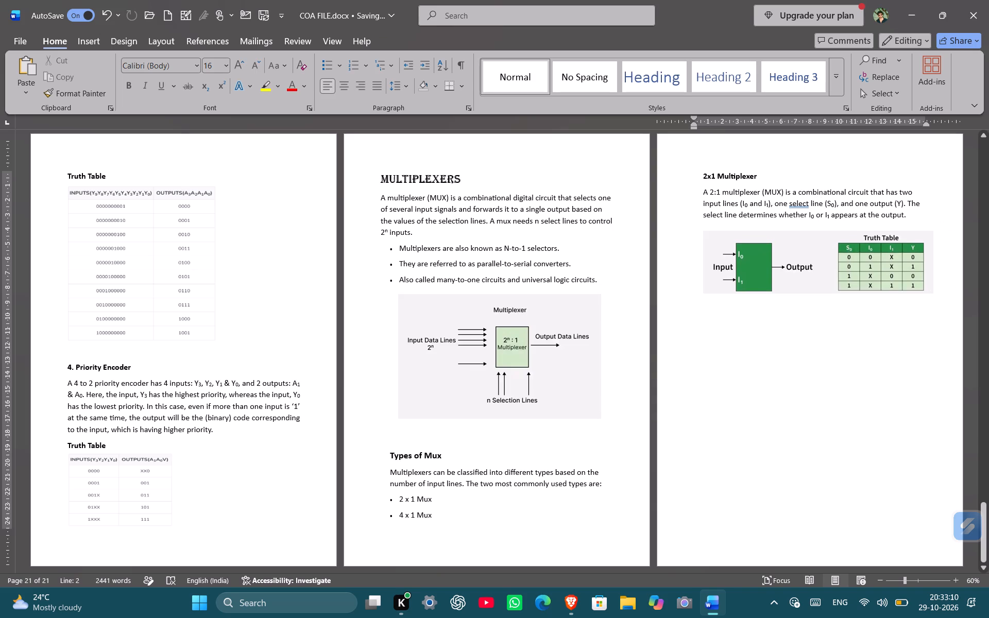
# Ignore once the grammar suggestion on "select" in the 2:1 multiplexer description.
pyautogui.rightClick(802, 203)
pyautogui.click(754, 245)
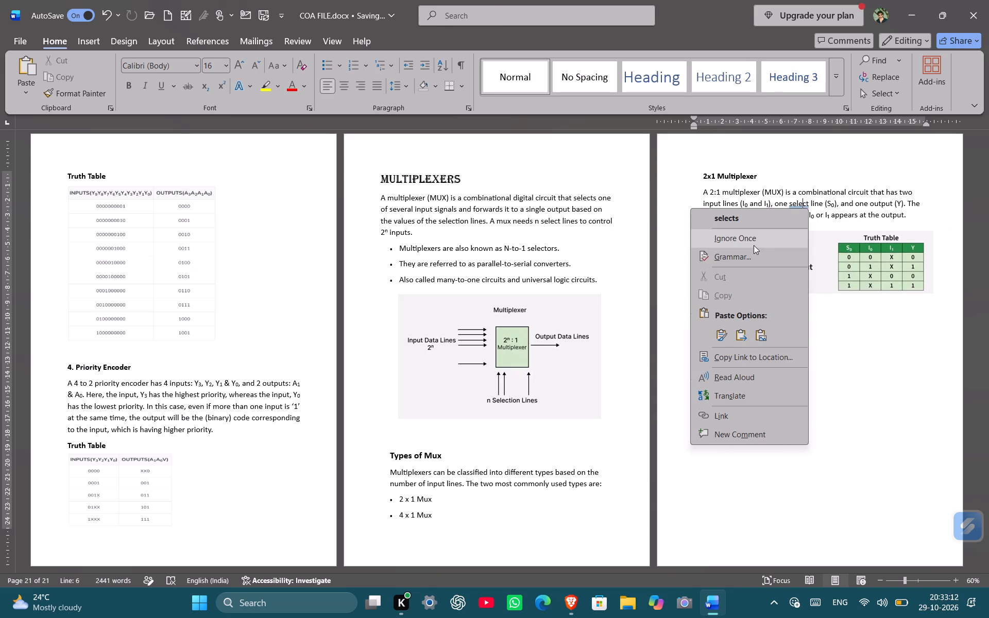
# Add a new line below the 2:1 multiplexer diagram.
pyautogui.click(694, 302)
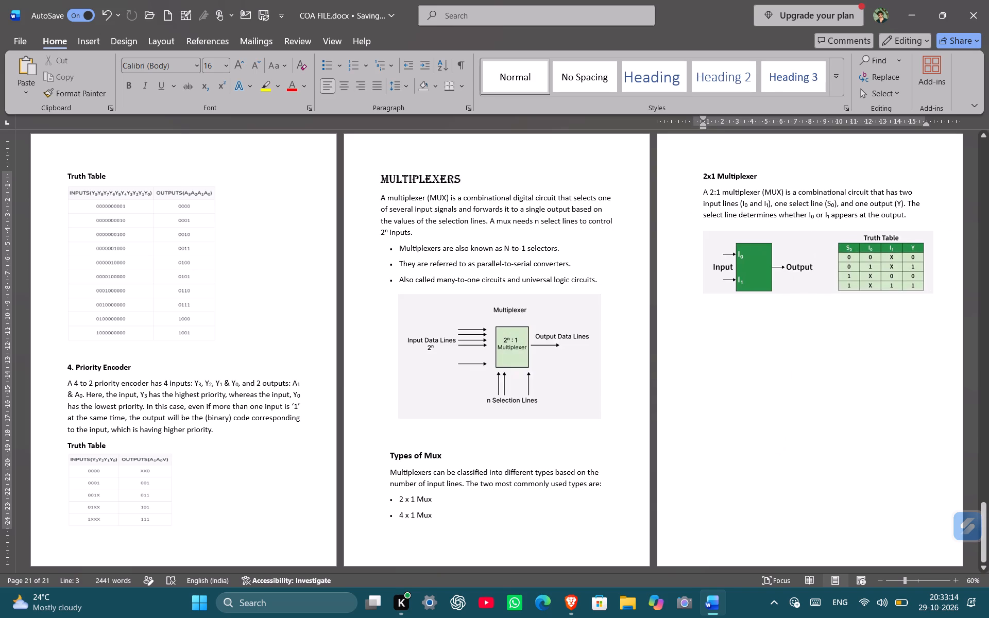
pyautogui.press('Return')
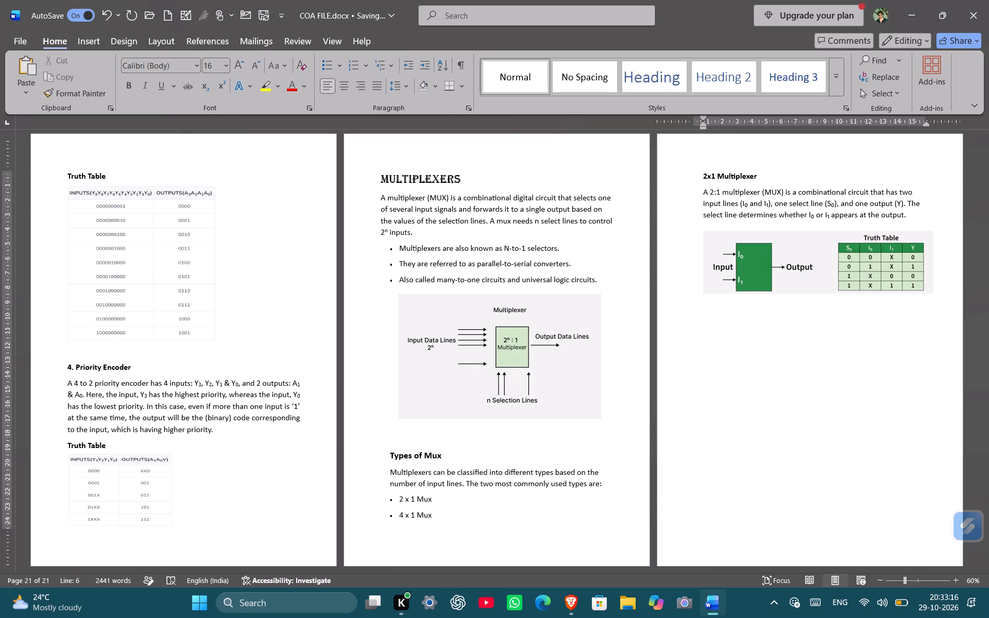
# Copy the "4×1 Multiplexer" heading and its description paragraph from the GeeksforGeeks article in Brave, and return to the COA file in Word.
pyautogui.click(572, 604)
pyautogui.scroll(-1, 341, 365)
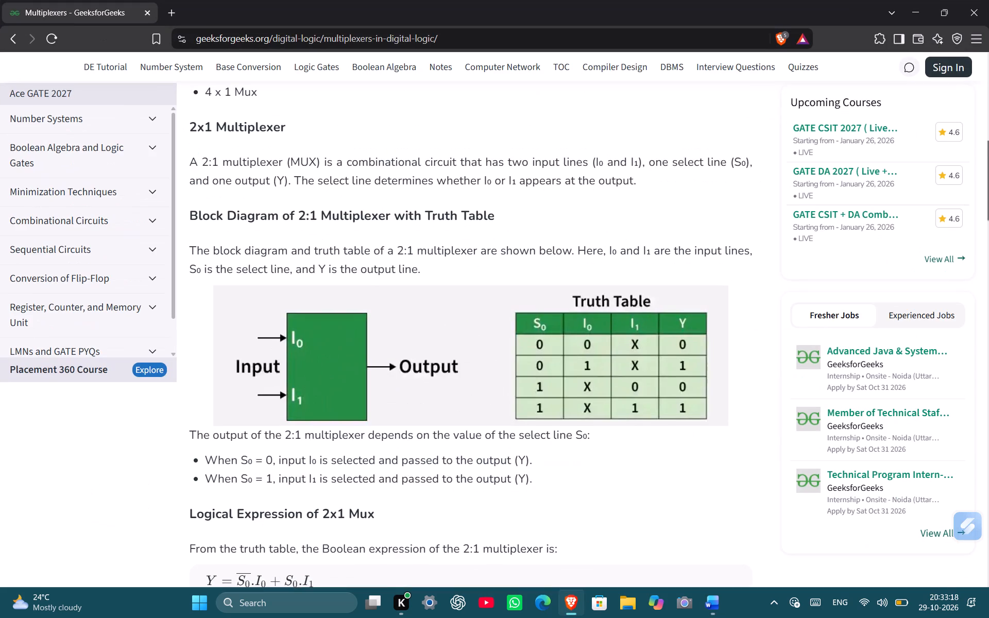
pyautogui.scroll(-6, 341, 365)
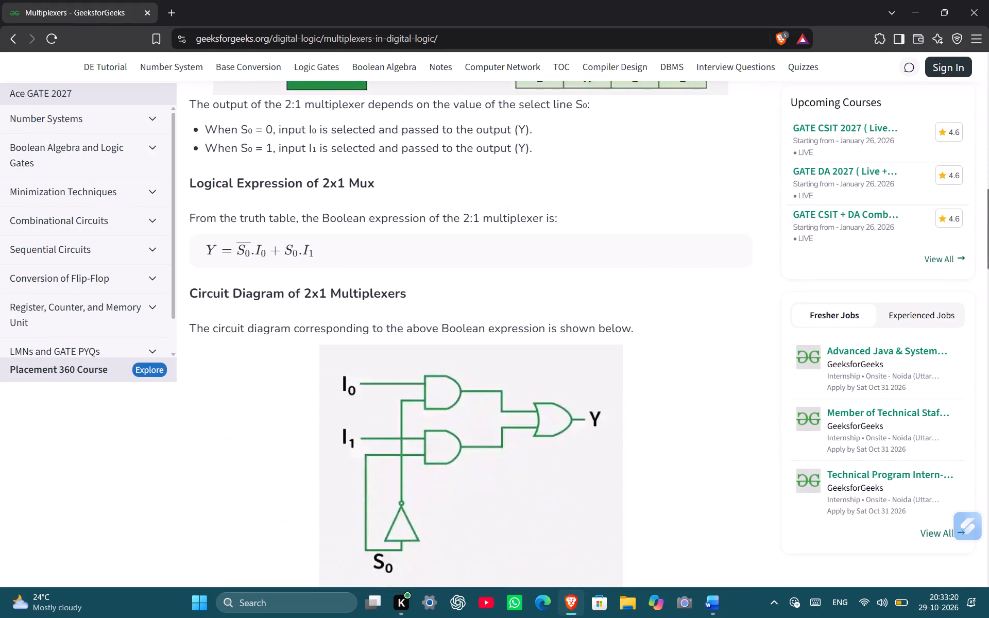
pyautogui.scroll(-2, 341, 365)
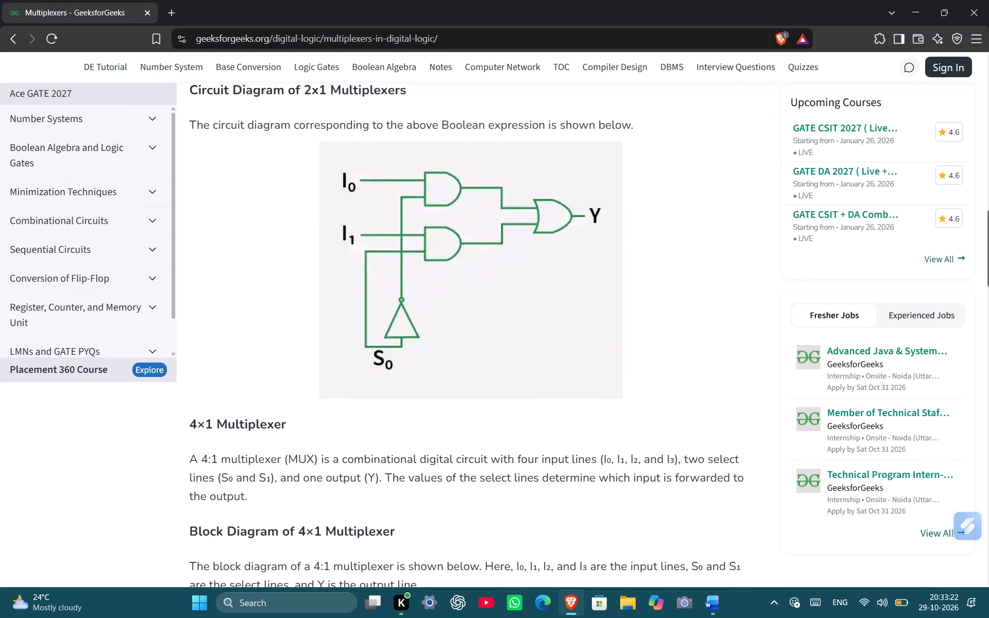
pyautogui.scroll(1, 341, 365)
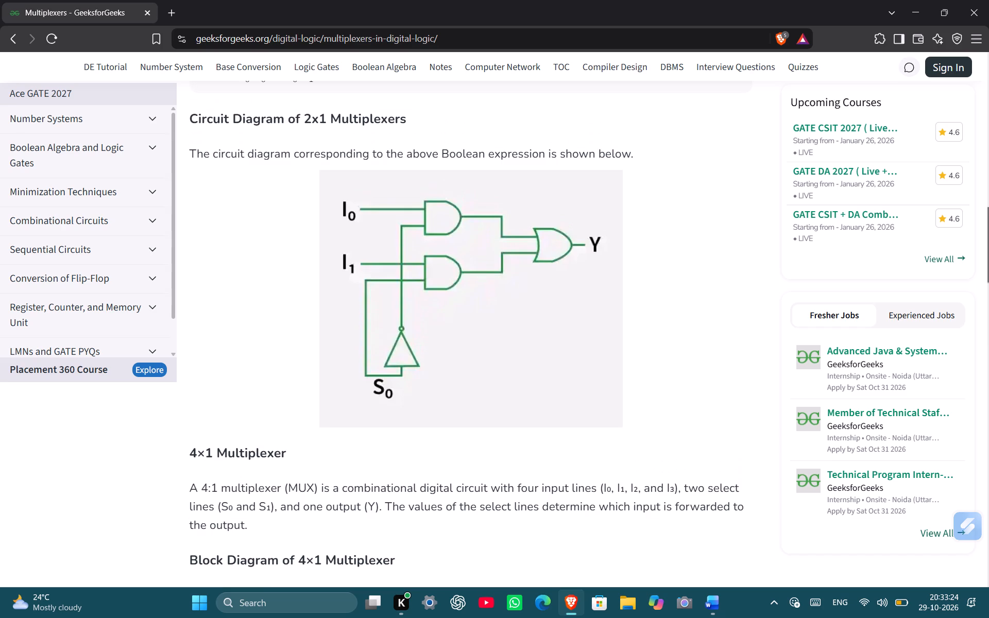
pyautogui.scroll(-3, 341, 365)
pyautogui.scroll(4, 341, 365)
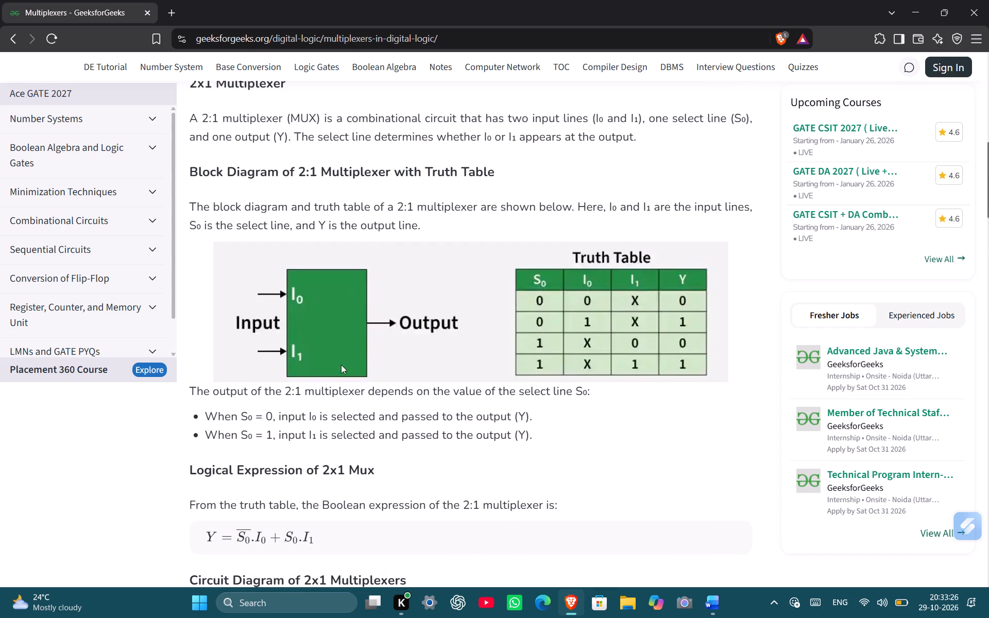
pyautogui.scroll(5, 341, 365)
pyautogui.scroll(-5, 341, 365)
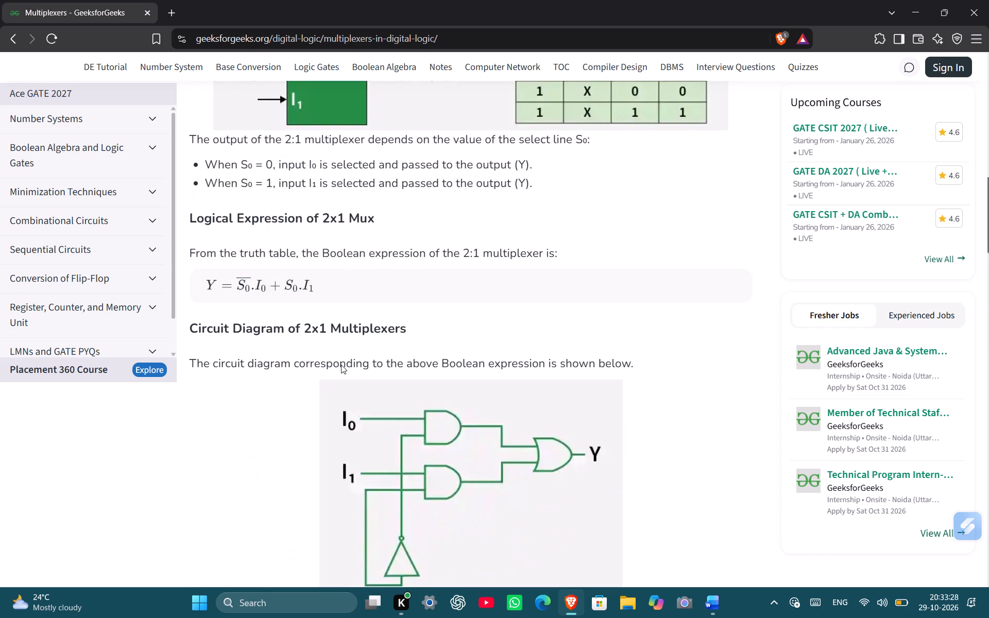
pyautogui.scroll(-5, 341, 365)
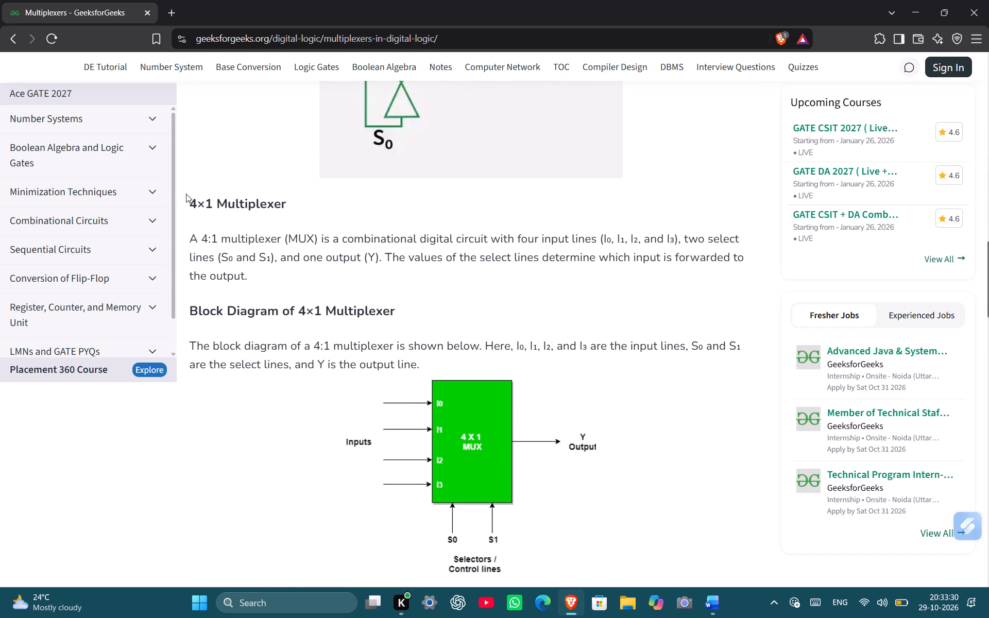
pyautogui.moveTo(186, 194); pyautogui.dragTo(265, 273)
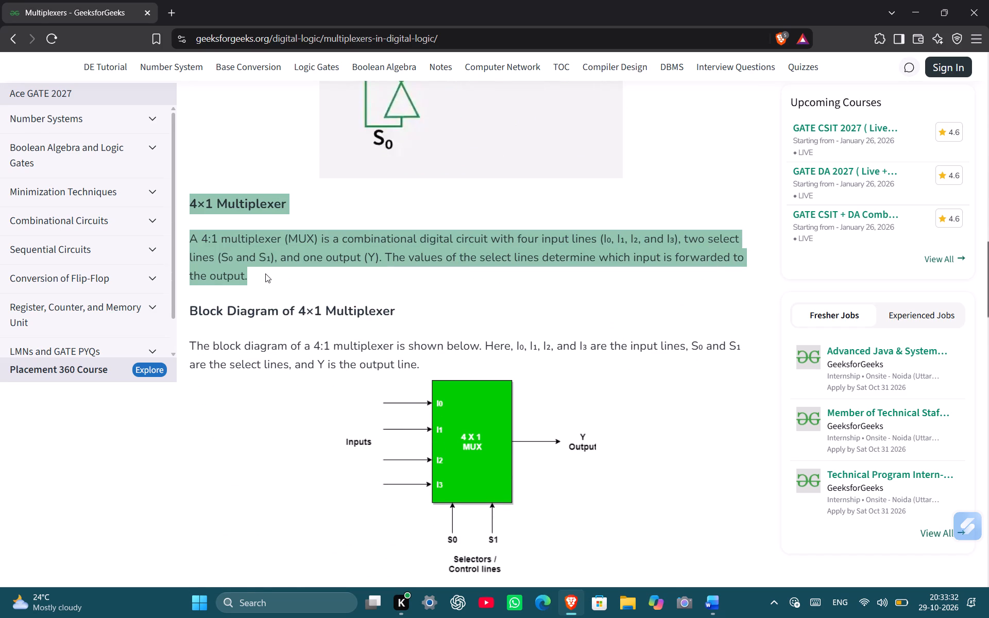
pyautogui.hotkey('ctrl', 'c')
pyautogui.click(574, 616)
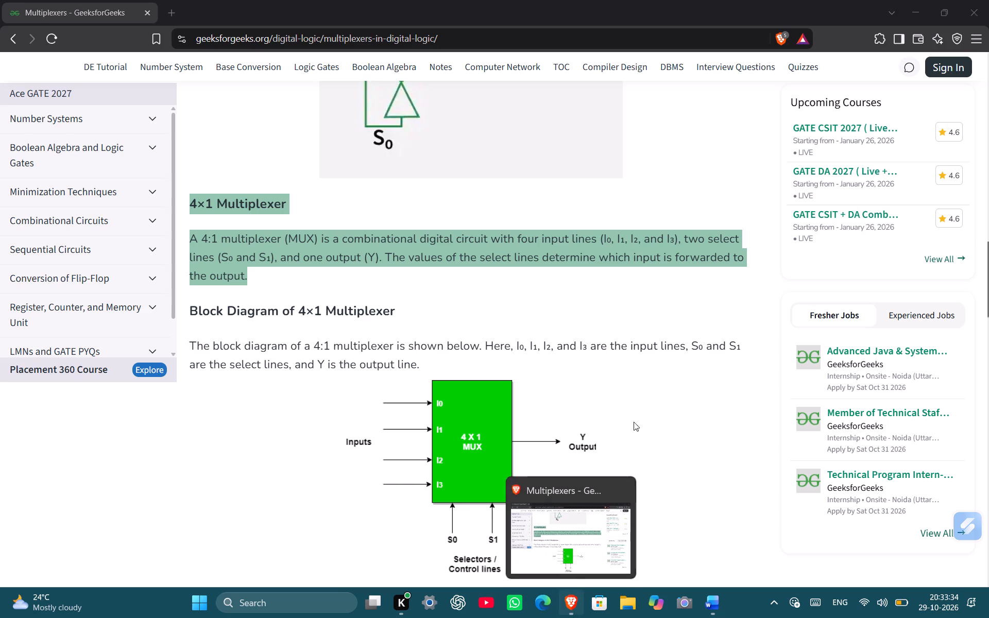
pyautogui.click(576, 607)
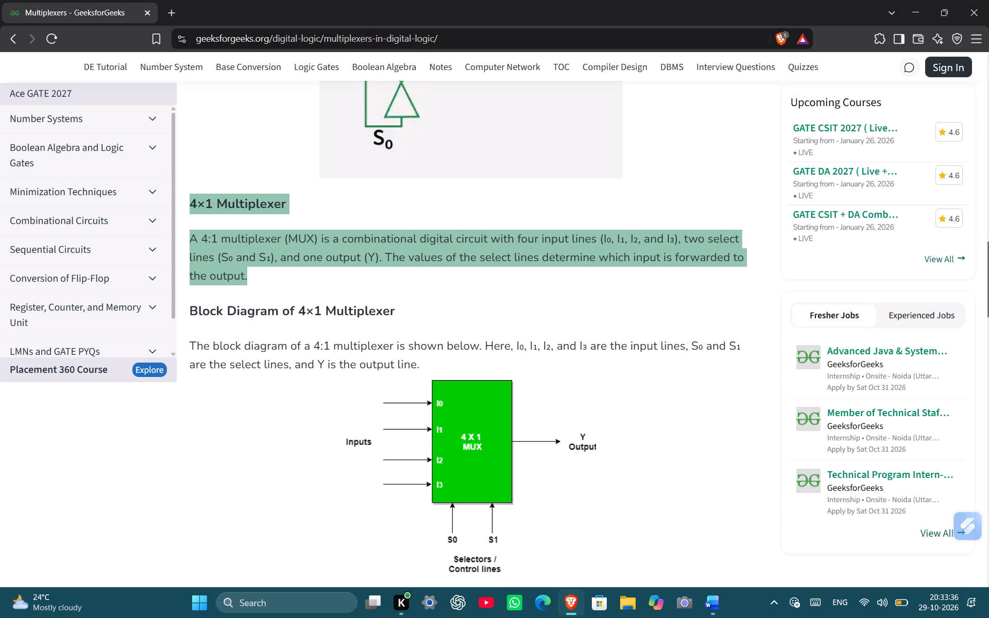
pyautogui.click(568, 598)
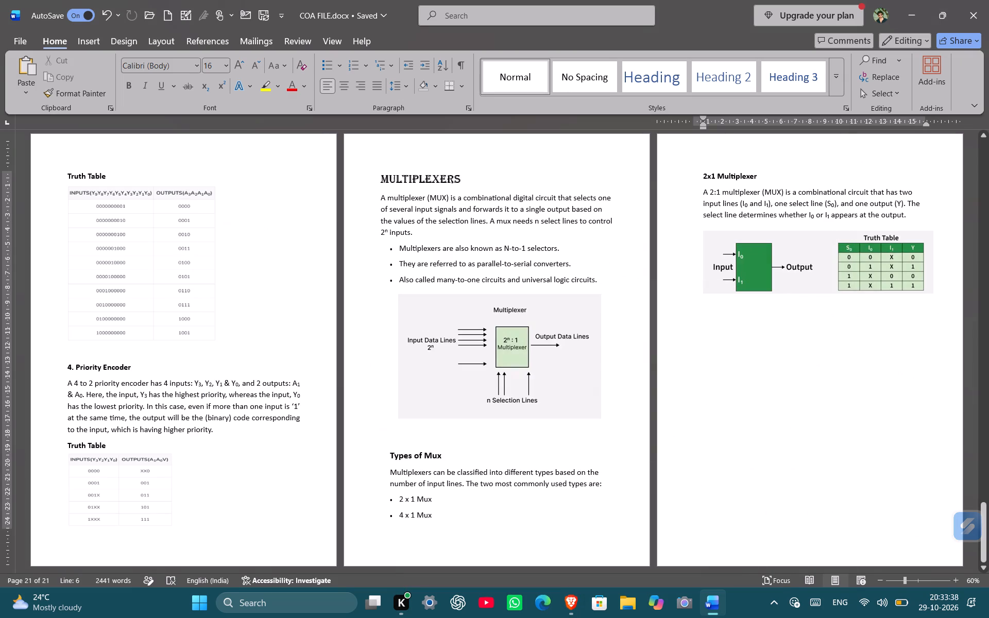
# Paste the copied 4×1 Multiplexer heading and description below the 2:1 multiplexer diagram.
pyautogui.hotkey('ctrl', 'v')
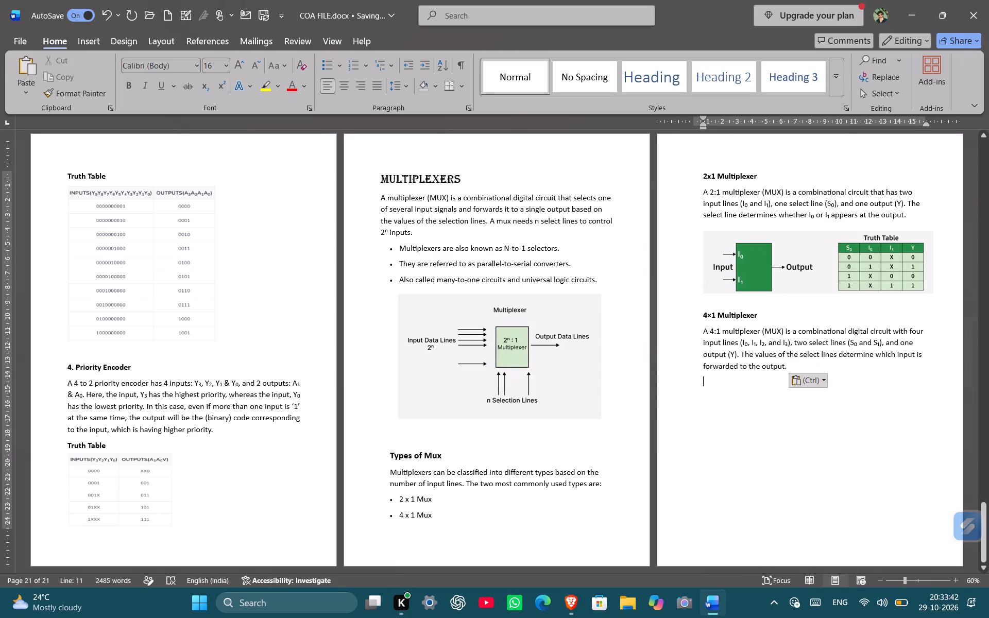
# Copy the 4×1 multiplexer block diagram from the GeeksforGeeks article in Brave and paste it as a picture below the 4×1 description in Word.
pyautogui.click(572, 599)
pyautogui.scroll(-2, 511, 410)
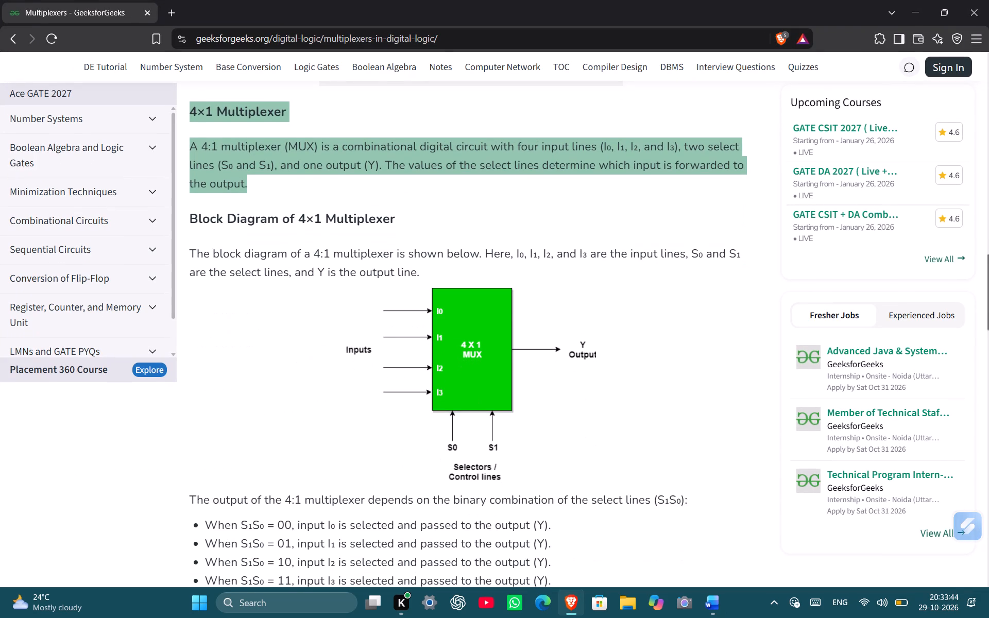
pyautogui.rightClick(444, 373)
pyautogui.click(467, 422)
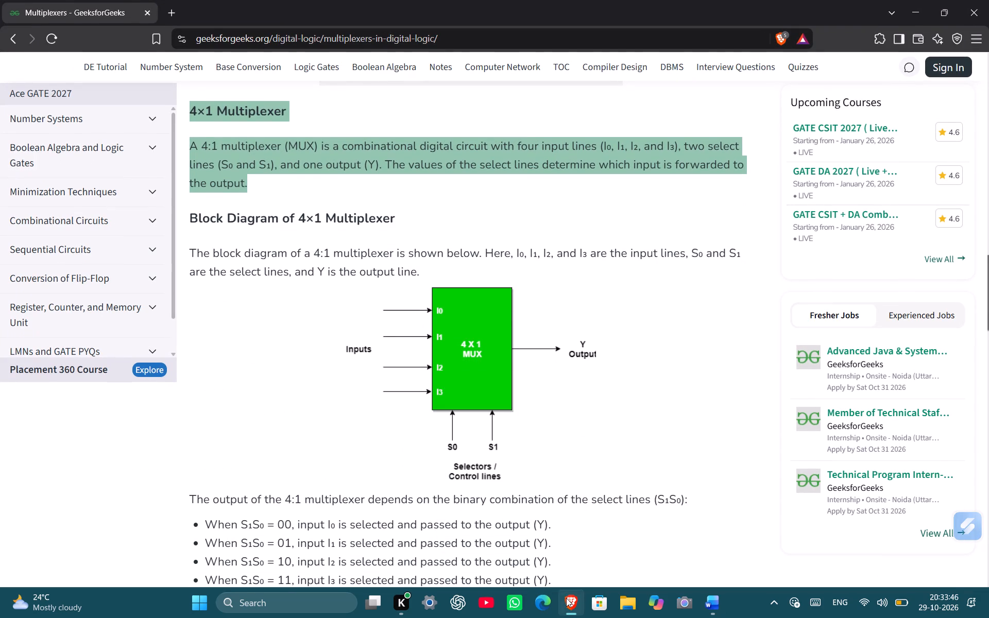
pyautogui.click(566, 598)
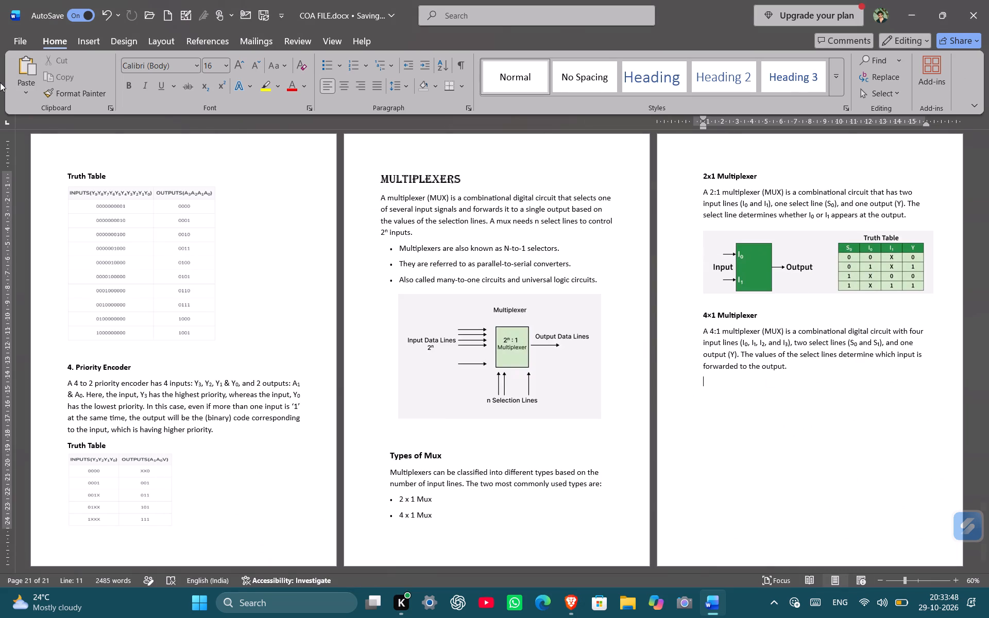
pyautogui.click(24, 94)
pyautogui.click(64, 131)
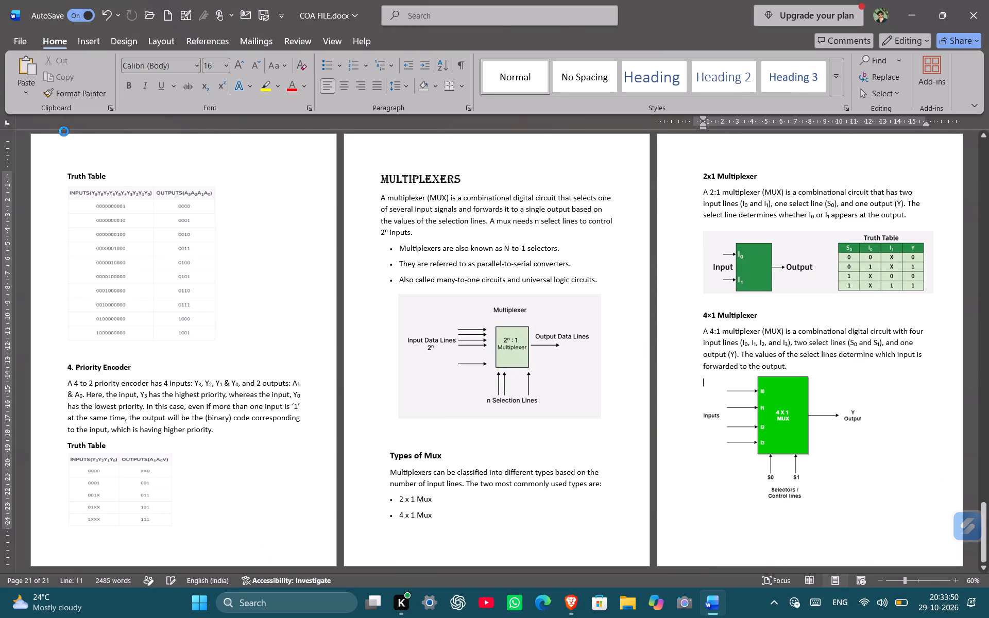
# Shrink the 4×1 multiplexer block diagram slightly, keeping its proportions.
pyautogui.click(817, 449)
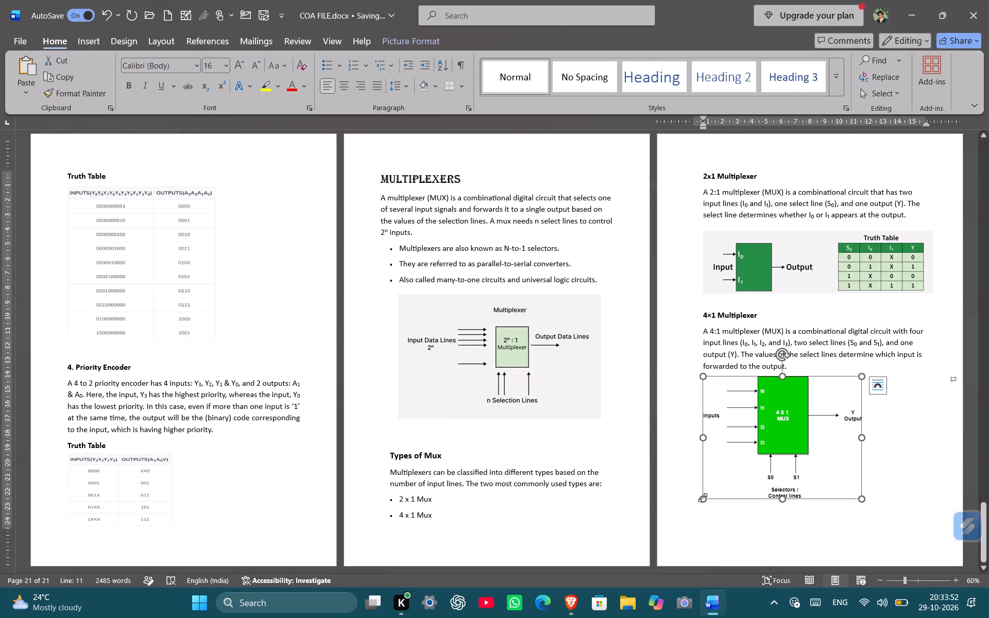
pyautogui.moveTo(703, 497); pyautogui.dragTo(714, 487)
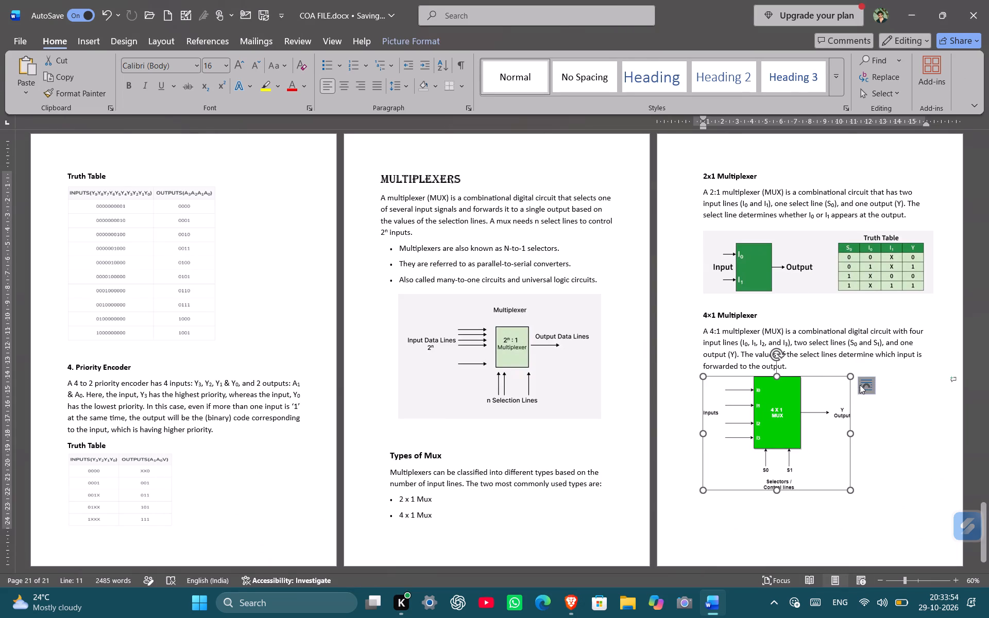
# Set the 4×1 block diagram's text wrapping to Square and centre it roughly below the description.
pyautogui.click(864, 384)
pyautogui.click(906, 465)
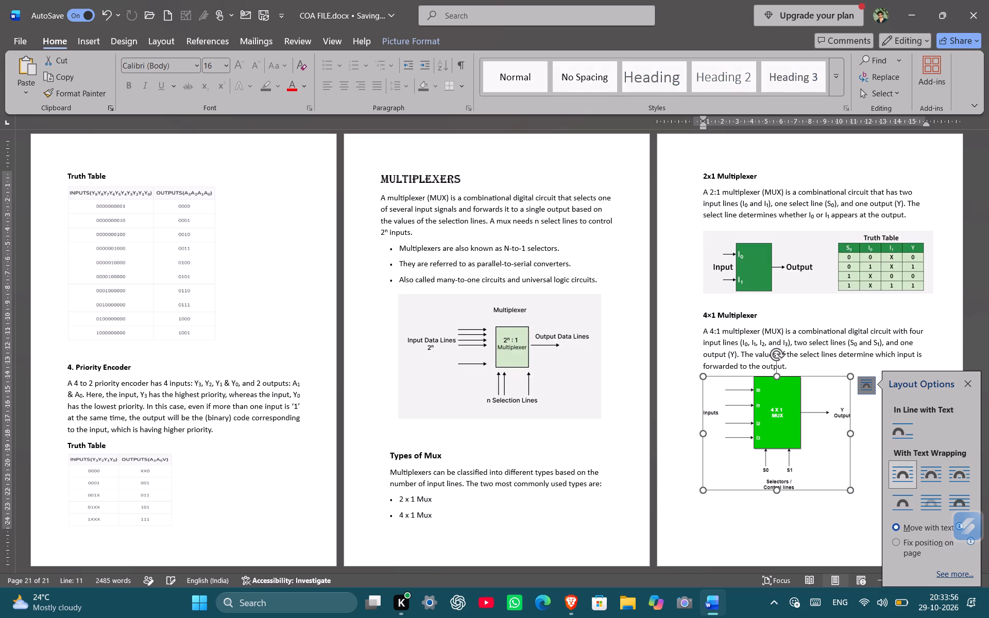
pyautogui.click(788, 430)
pyautogui.moveTo(788, 430); pyautogui.dragTo(822, 430)
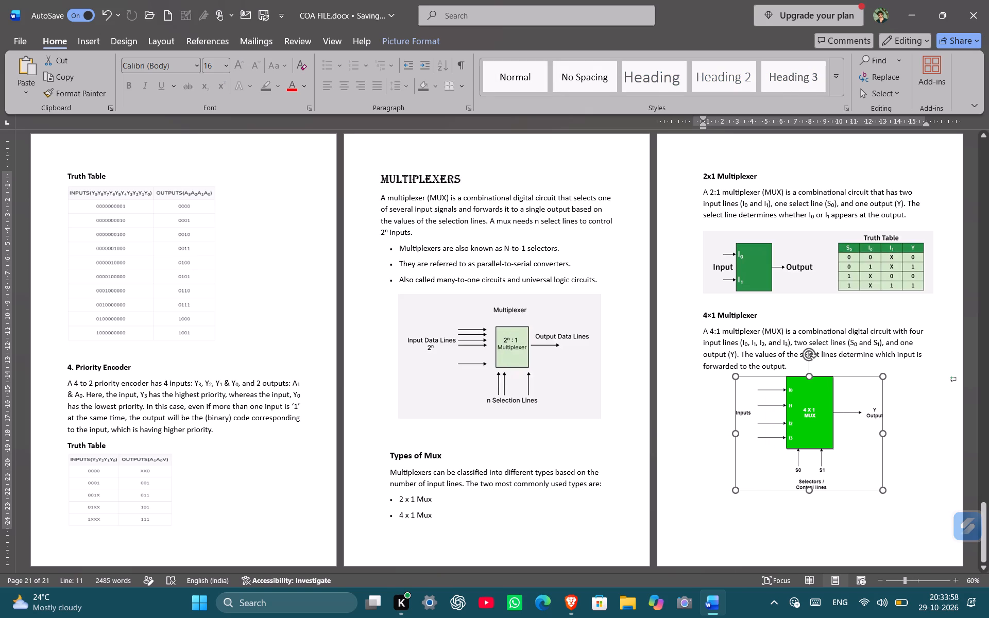
pyautogui.moveTo(822, 430); pyautogui.dragTo(828, 435)
pyautogui.click(691, 423)
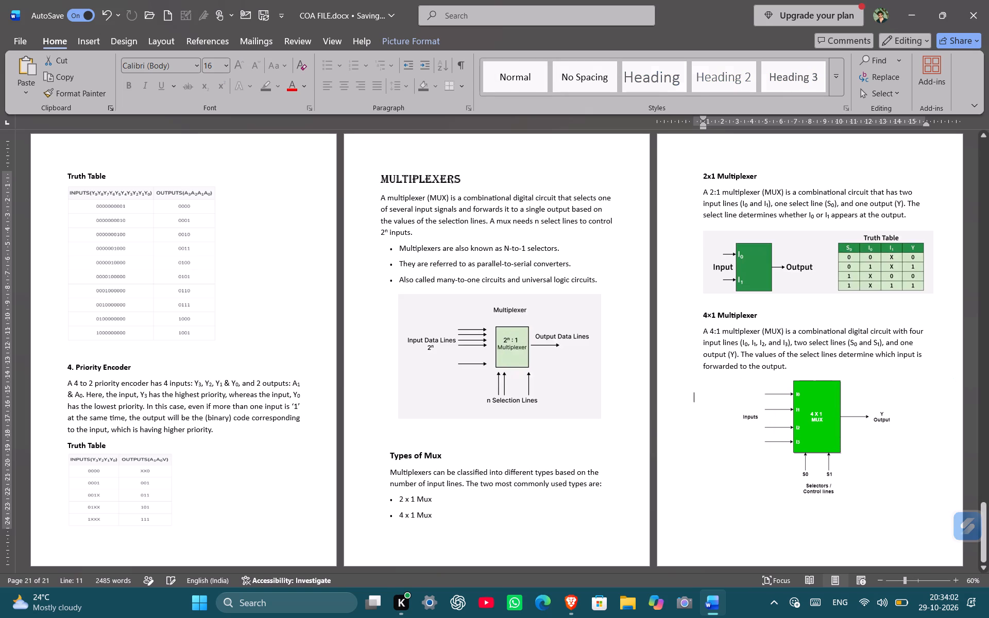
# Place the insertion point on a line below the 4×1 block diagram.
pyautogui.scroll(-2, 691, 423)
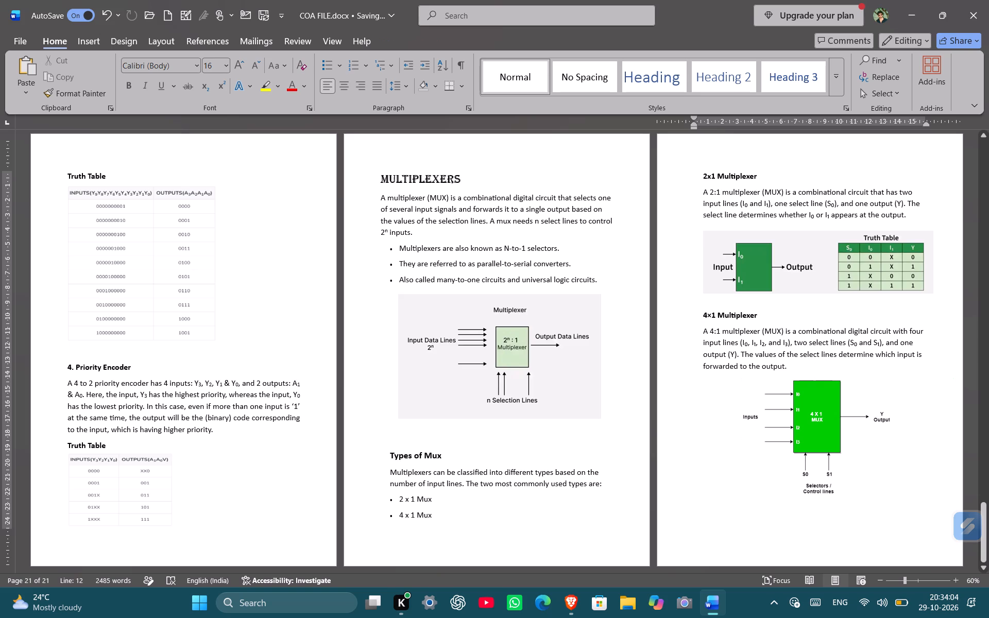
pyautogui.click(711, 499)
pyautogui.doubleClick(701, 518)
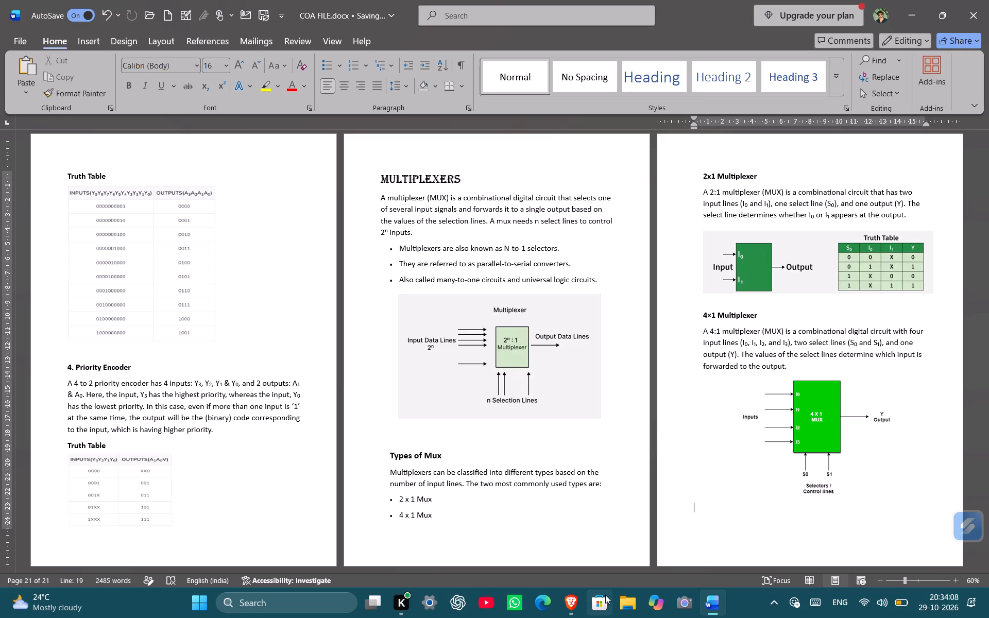
# Find the 4×1 multiplexer truth table image in the GeeksforGeeks article in Brave, copy it, and return to the COA file in Word.
pyautogui.click(564, 598)
pyautogui.scroll(-2, 332, 358)
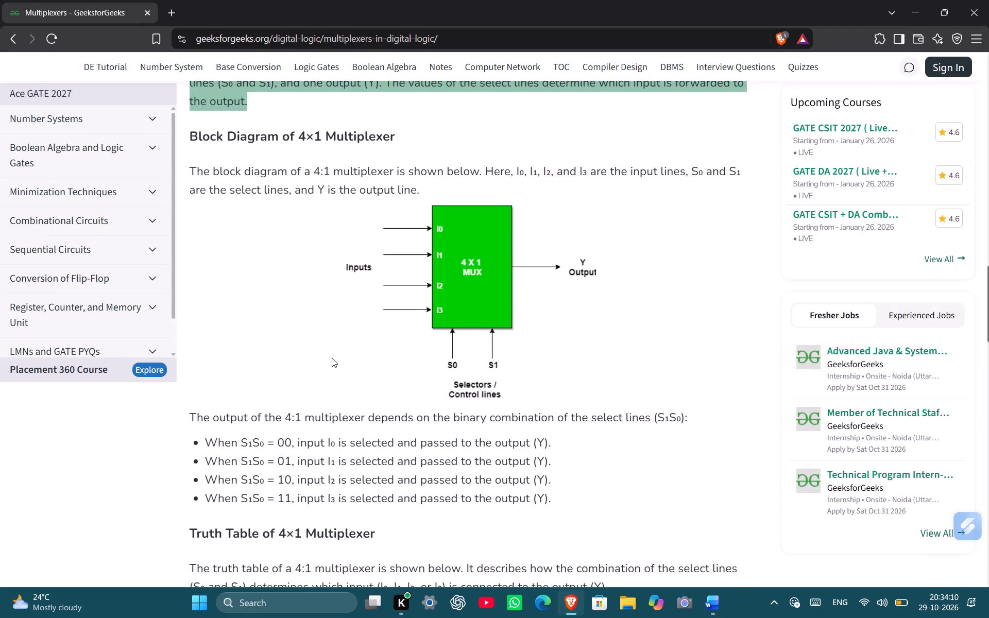
pyautogui.scroll(-4, 332, 358)
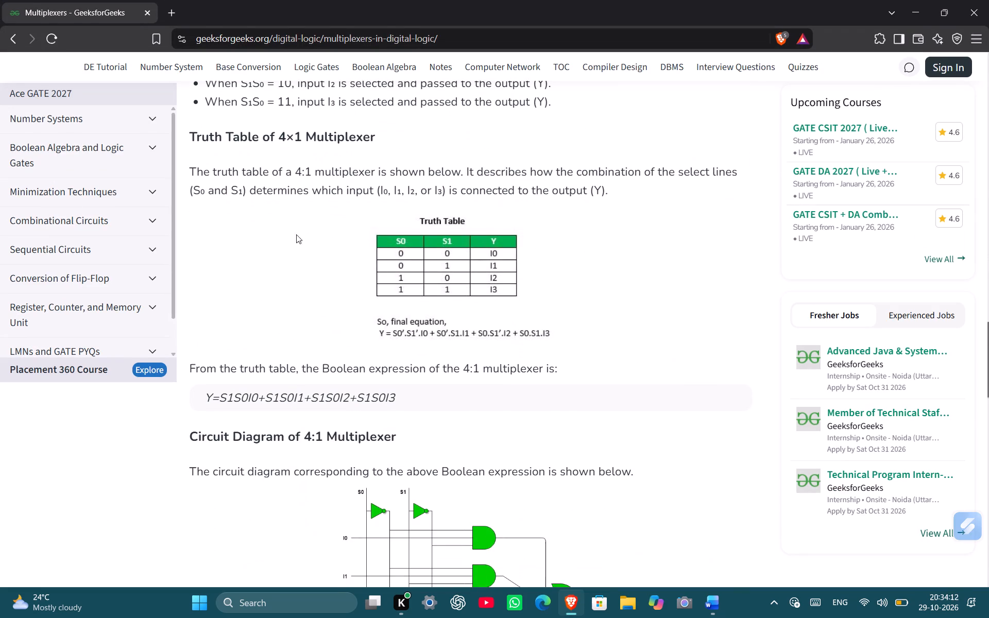
pyautogui.scroll(11, 320, 238)
pyautogui.scroll(-1, 320, 238)
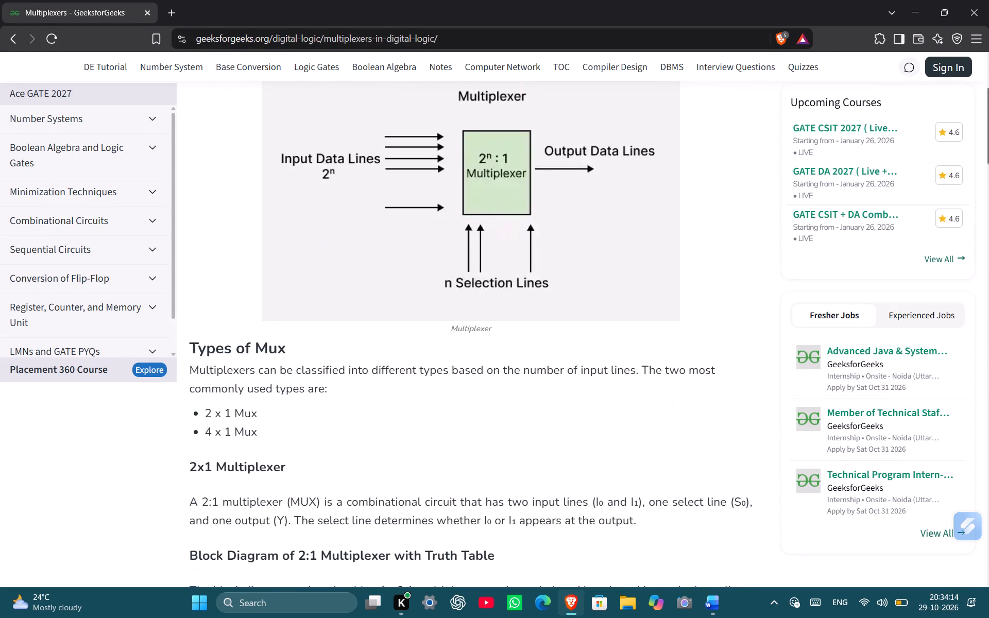
pyautogui.scroll(-3, 320, 238)
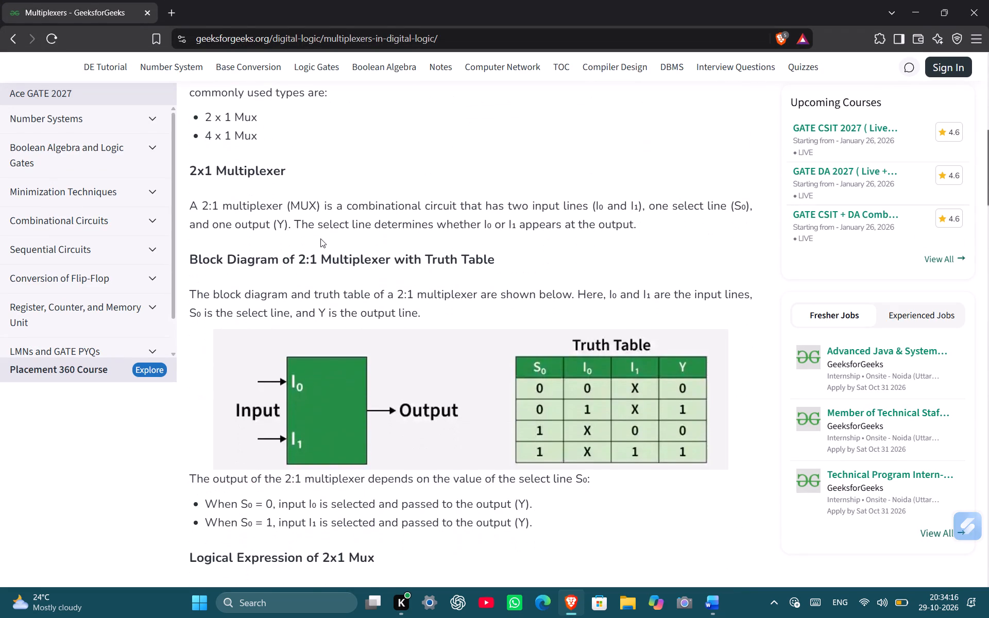
pyautogui.scroll(3, 398, 234)
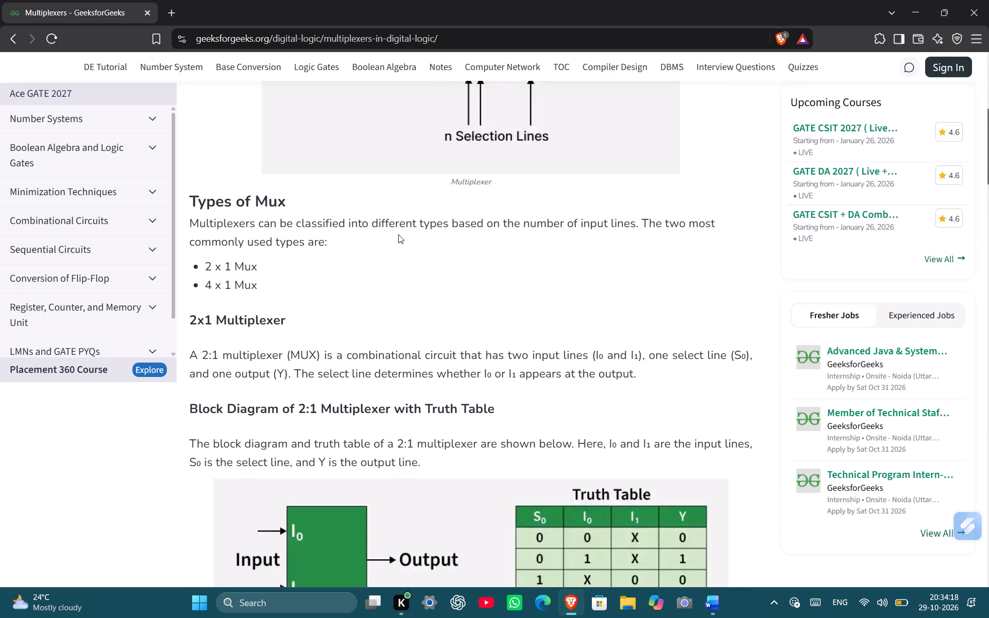
pyautogui.scroll(2, 398, 234)
pyautogui.scroll(-6, 398, 234)
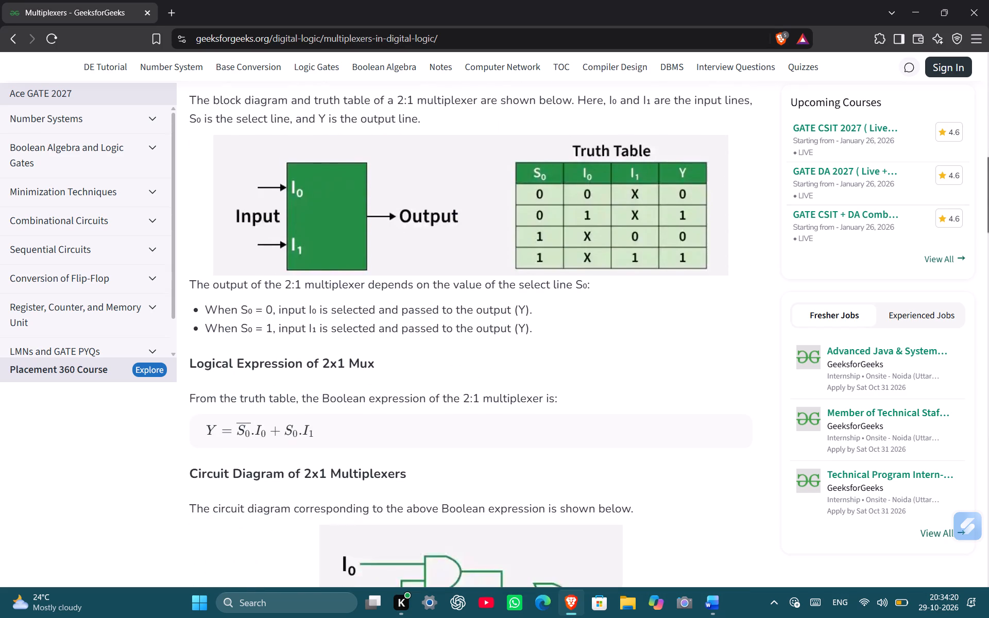
pyautogui.scroll(-7, 398, 234)
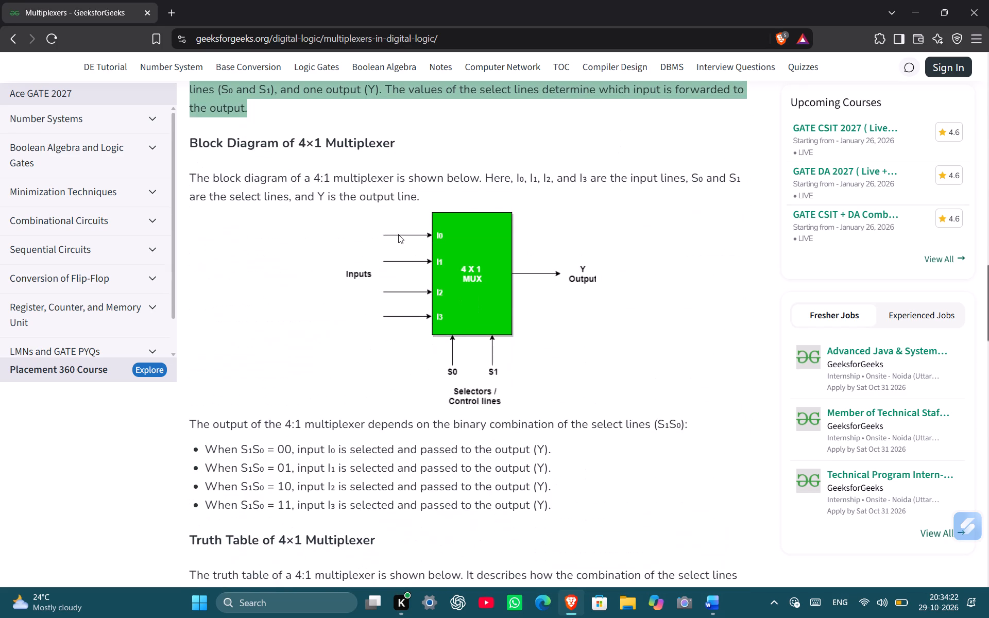
pyautogui.scroll(-5, 398, 234)
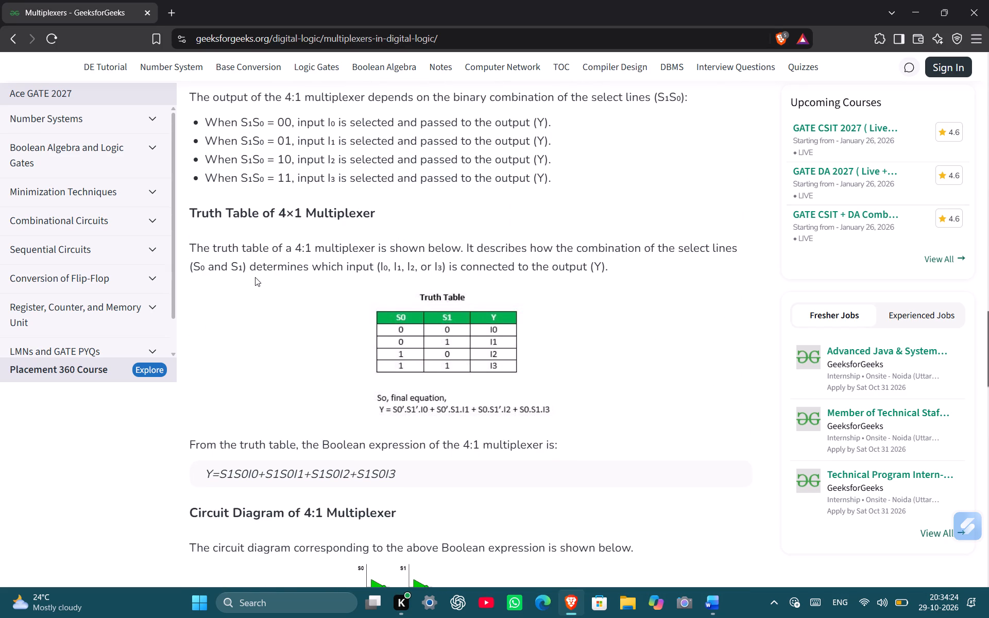
pyautogui.rightClick(447, 332)
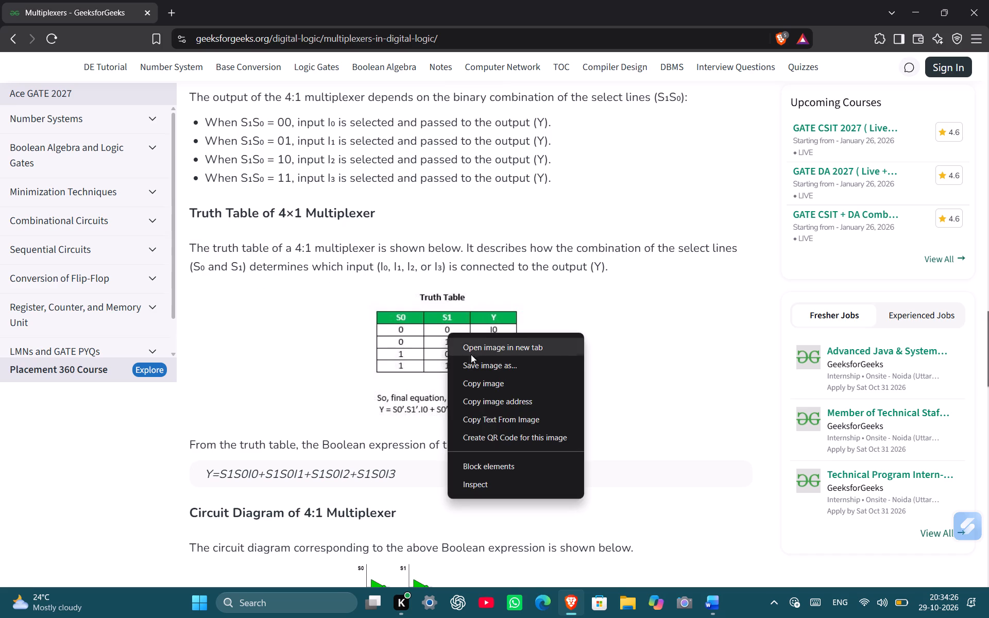
pyautogui.click(503, 387)
pyautogui.click(570, 606)
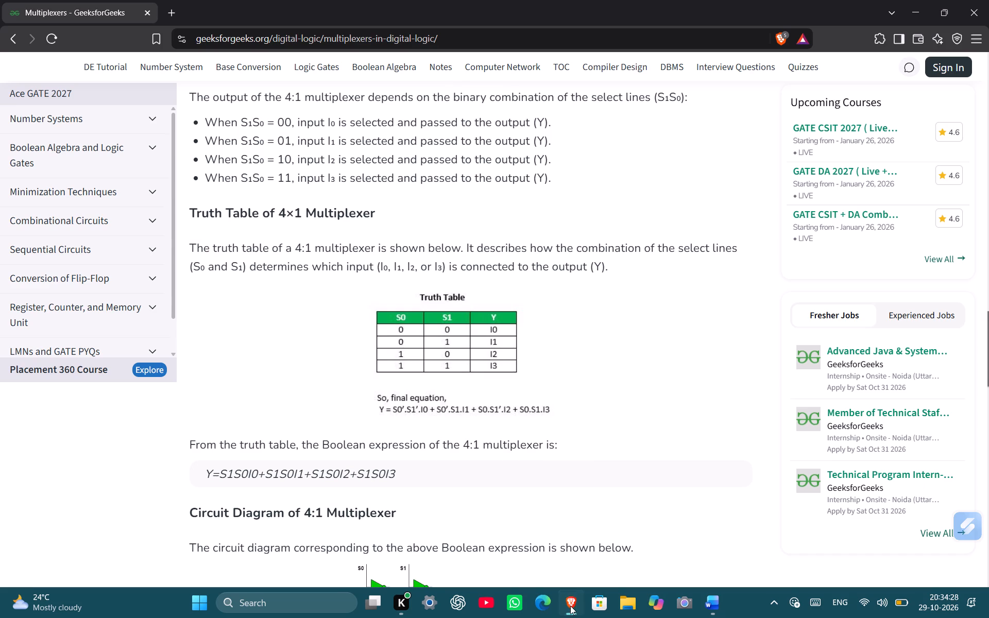
# Move the 4×1 block diagram toward the page's right margin to make room beside it.
pyautogui.scroll(-1, 680, 392)
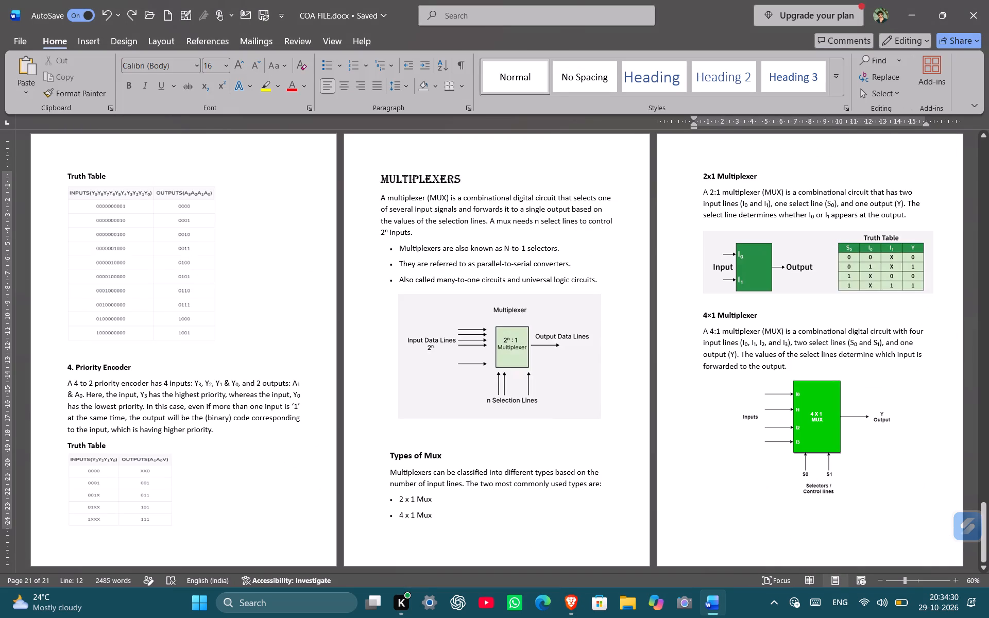
pyautogui.moveTo(812, 435); pyautogui.dragTo(860, 436)
# Paste the copied 4×1 truth table image as a picture at the empty line beside the block diagram.
pyautogui.click(710, 418)
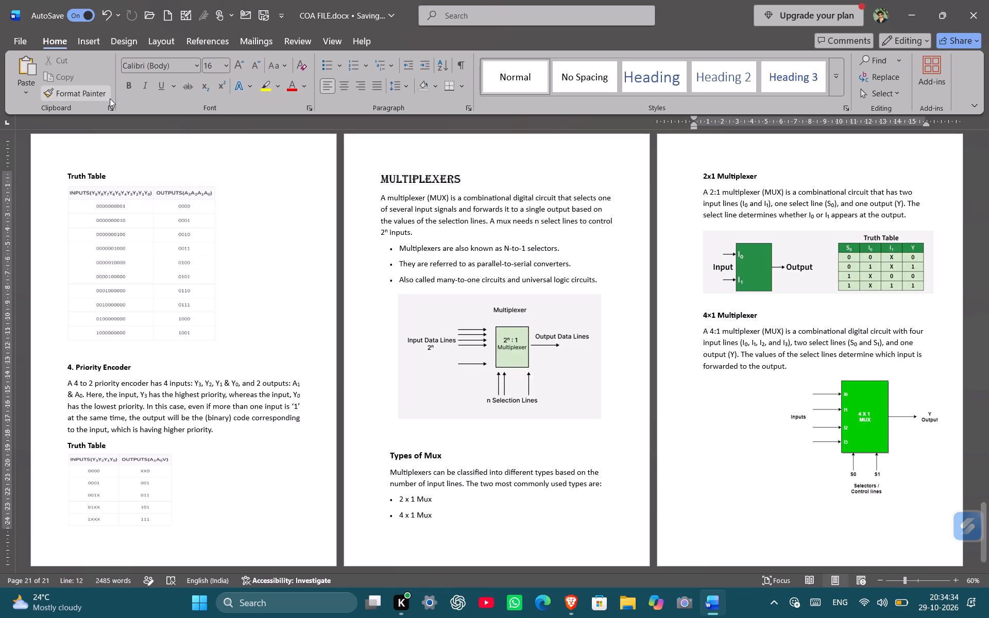
pyautogui.click(28, 83)
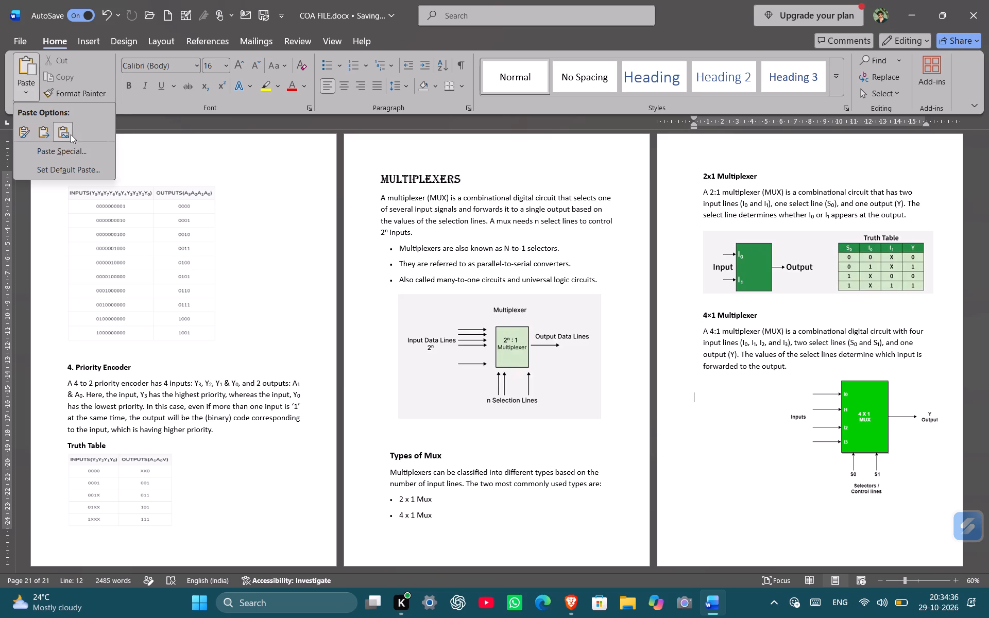
pyautogui.click(71, 134)
# Shrink the pasted 4×1 truth table image, keeping its proportions.
pyautogui.scroll(-3, 742, 400)
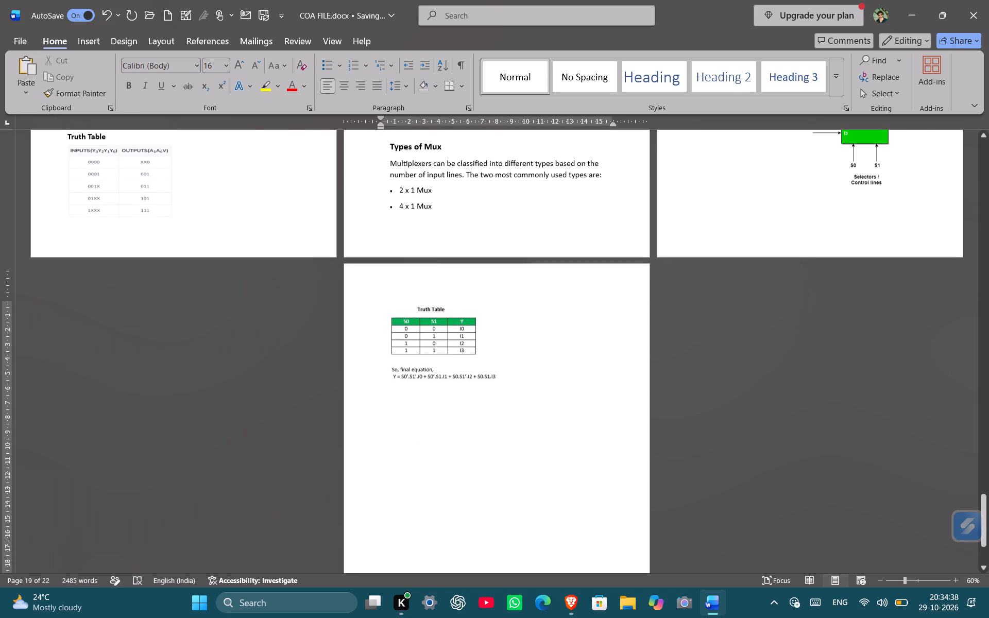
pyautogui.click(425, 383)
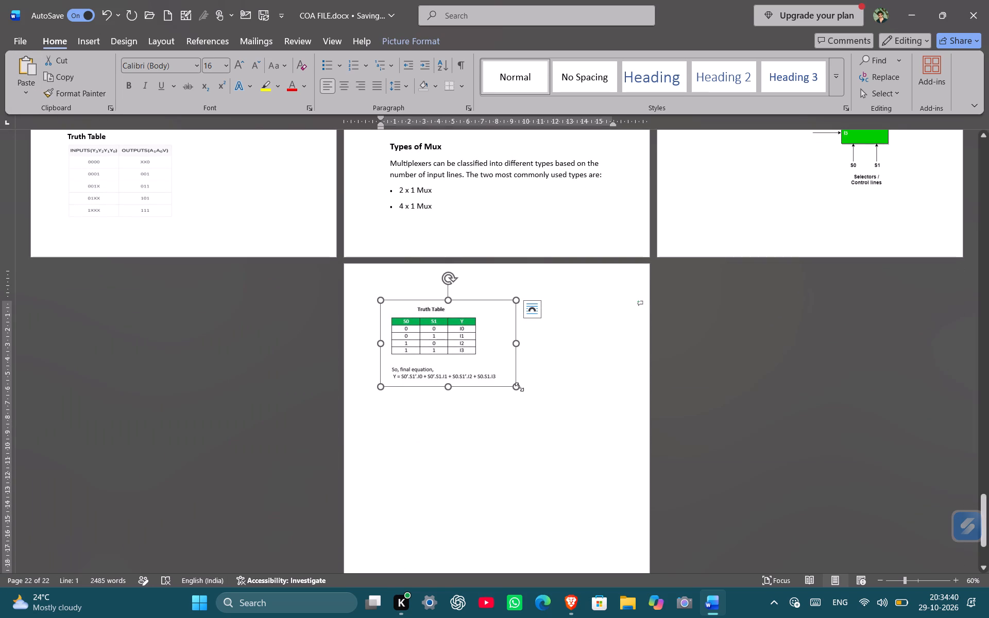
pyautogui.moveTo(516, 385); pyautogui.dragTo(465, 374)
# Set the truth table image's text wrapping to Square and position it to the left of the 4×1 block diagram, under the description.
pyautogui.click(520, 314)
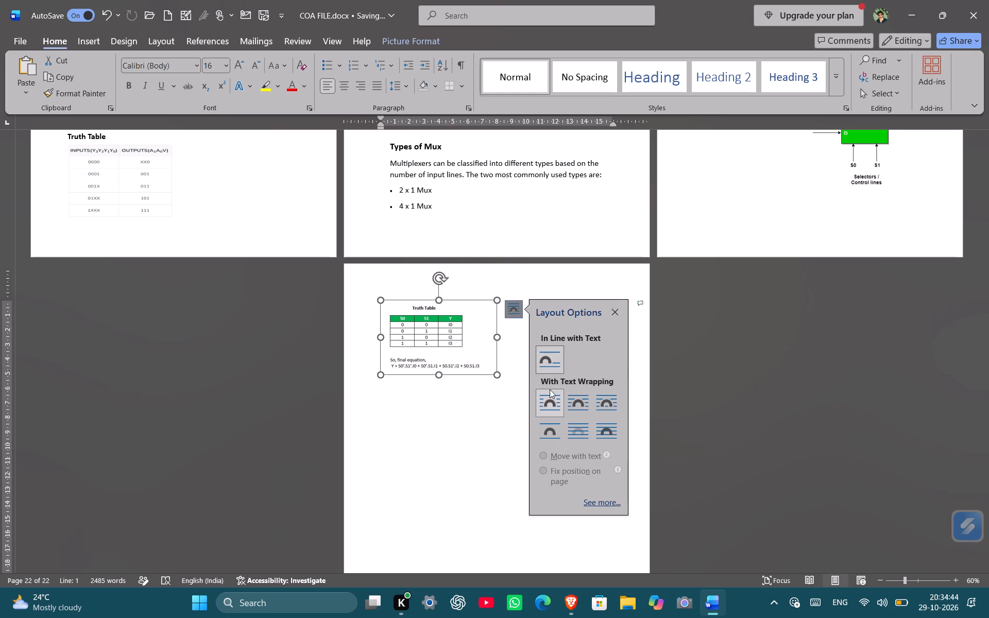
pyautogui.click(550, 389)
pyautogui.moveTo(745, 241); pyautogui.dragTo(738, 467)
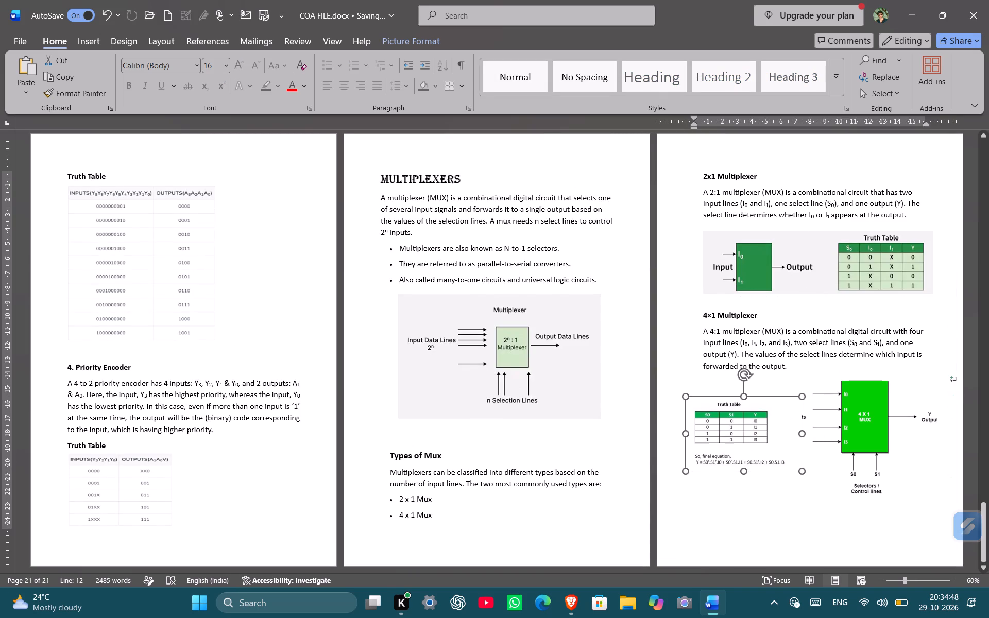
pyautogui.moveTo(738, 467); pyautogui.dragTo(722, 454)
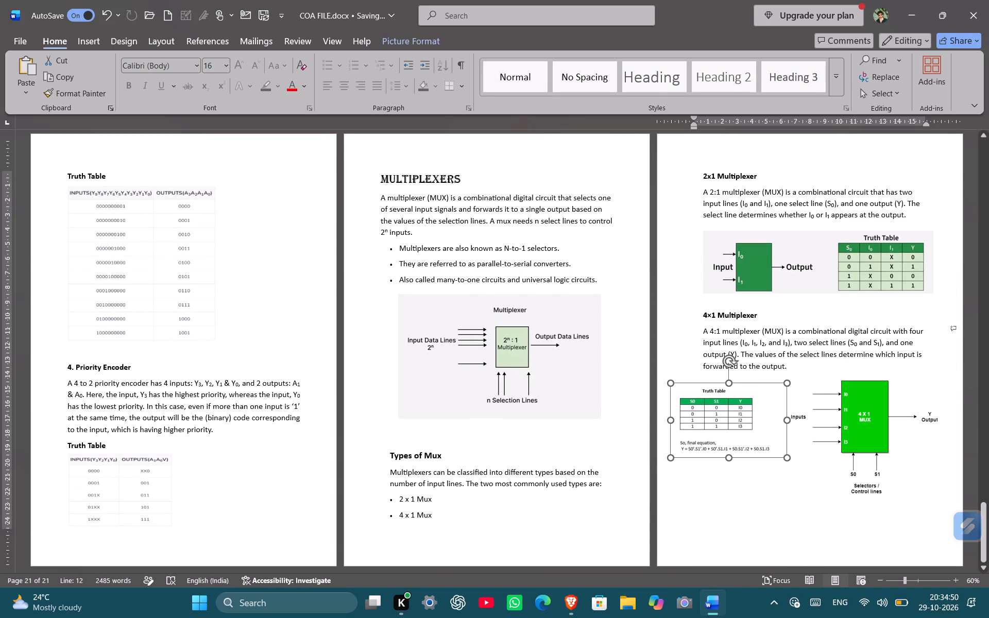
pyautogui.moveTo(722, 454); pyautogui.dragTo(746, 456)
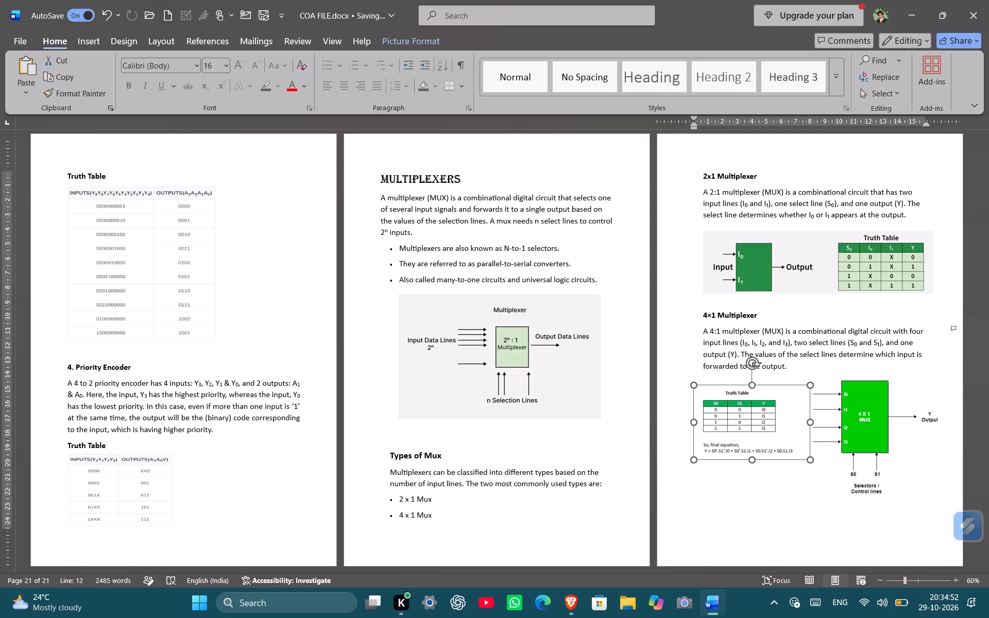
pyautogui.moveTo(746, 456); pyautogui.dragTo(757, 454)
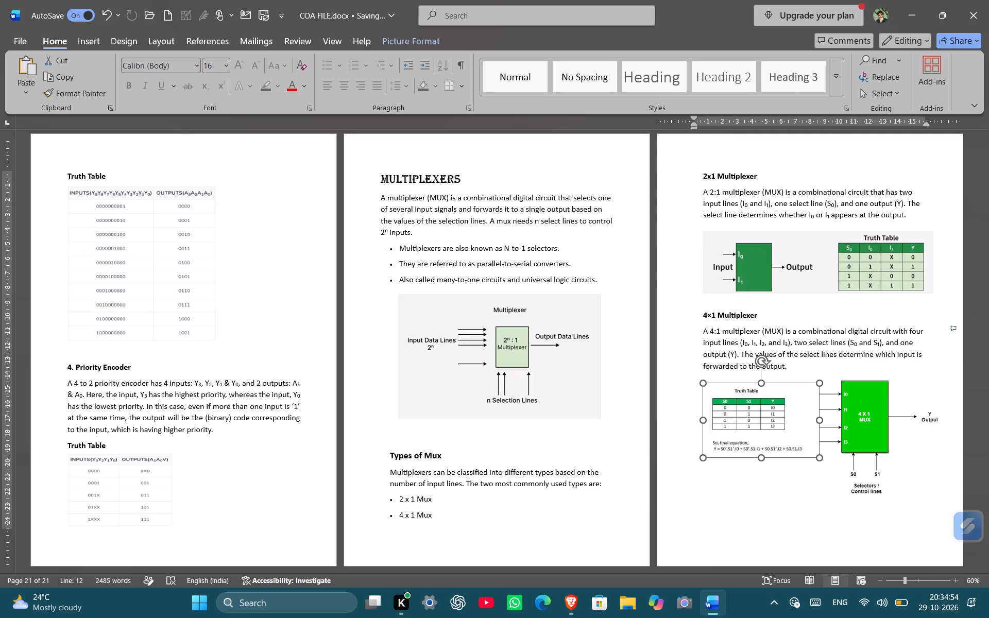
pyautogui.moveTo(757, 454); pyautogui.dragTo(757, 457)
pyautogui.click(779, 522)
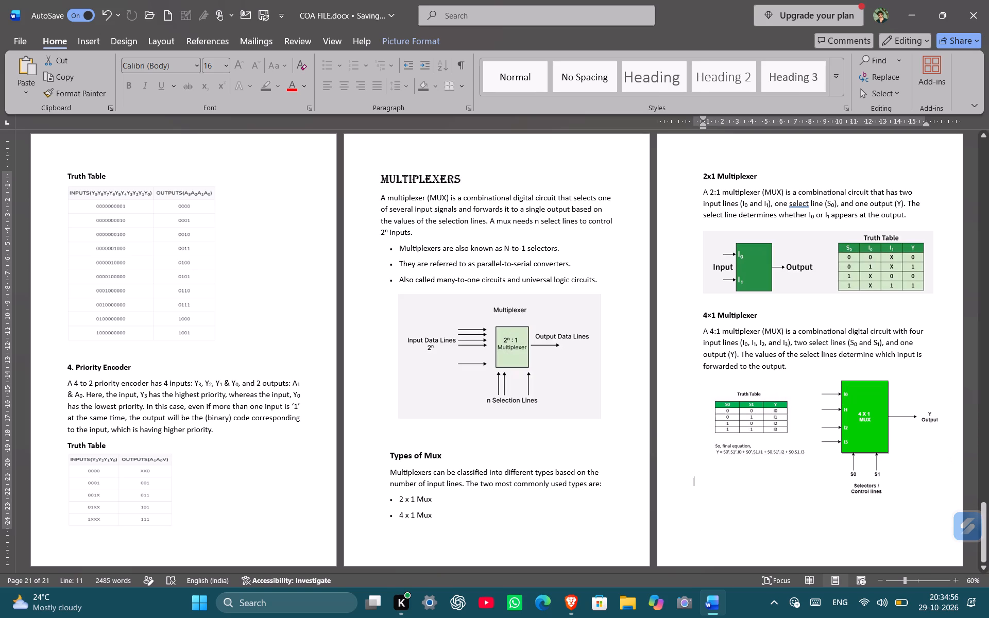
# Change the 4×1 truth table image's text wrapping to In Front of Text.
pyautogui.click(780, 420)
pyautogui.click(840, 396)
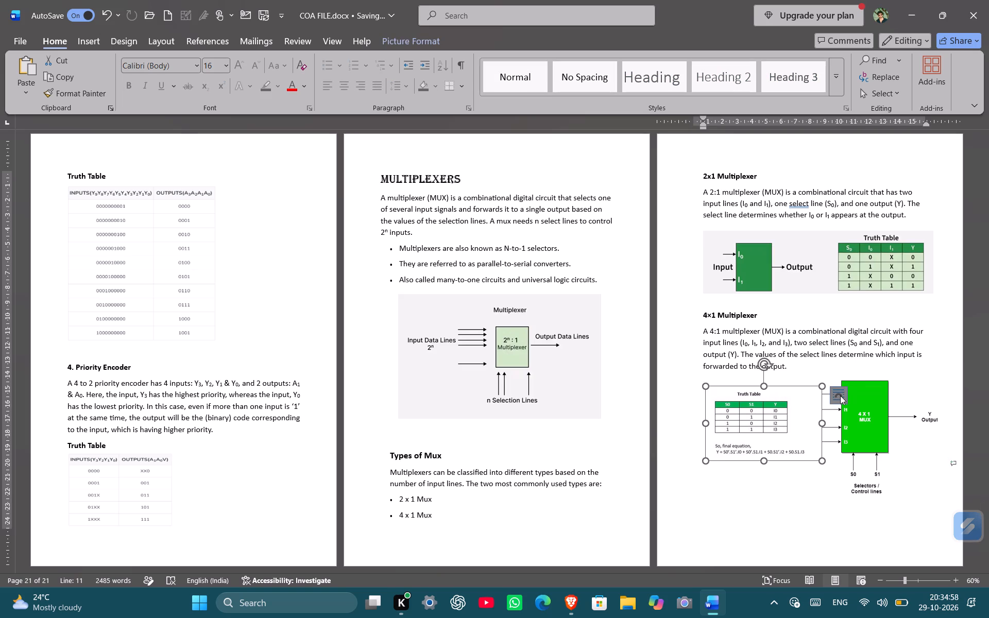
pyautogui.click(926, 502)
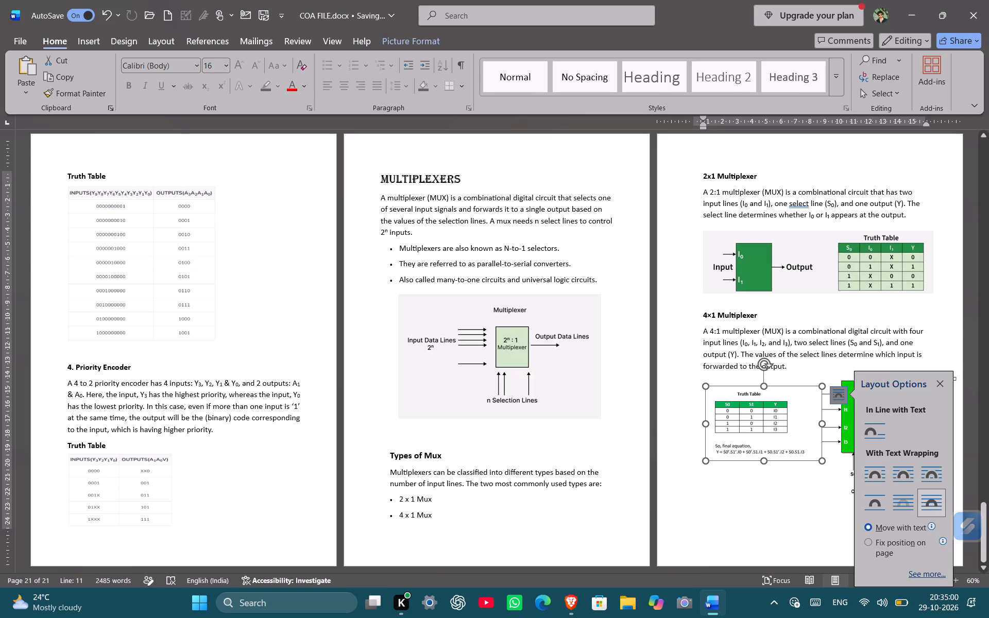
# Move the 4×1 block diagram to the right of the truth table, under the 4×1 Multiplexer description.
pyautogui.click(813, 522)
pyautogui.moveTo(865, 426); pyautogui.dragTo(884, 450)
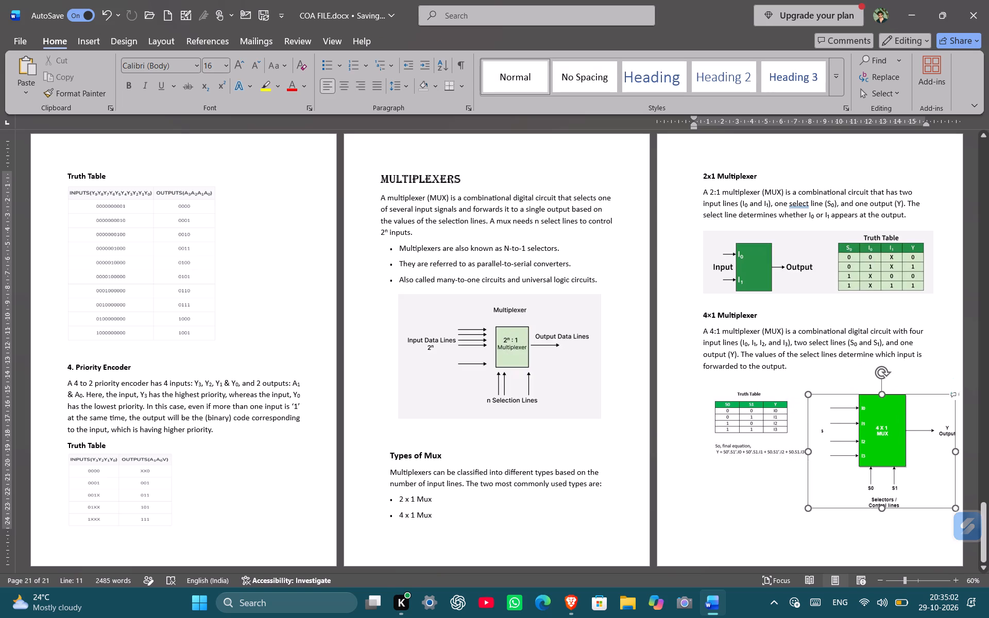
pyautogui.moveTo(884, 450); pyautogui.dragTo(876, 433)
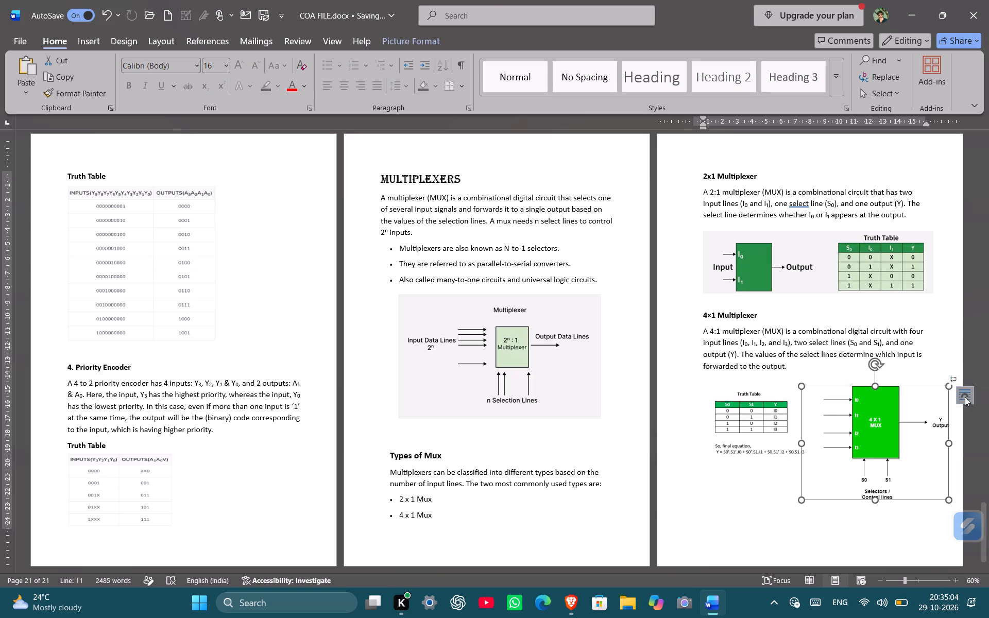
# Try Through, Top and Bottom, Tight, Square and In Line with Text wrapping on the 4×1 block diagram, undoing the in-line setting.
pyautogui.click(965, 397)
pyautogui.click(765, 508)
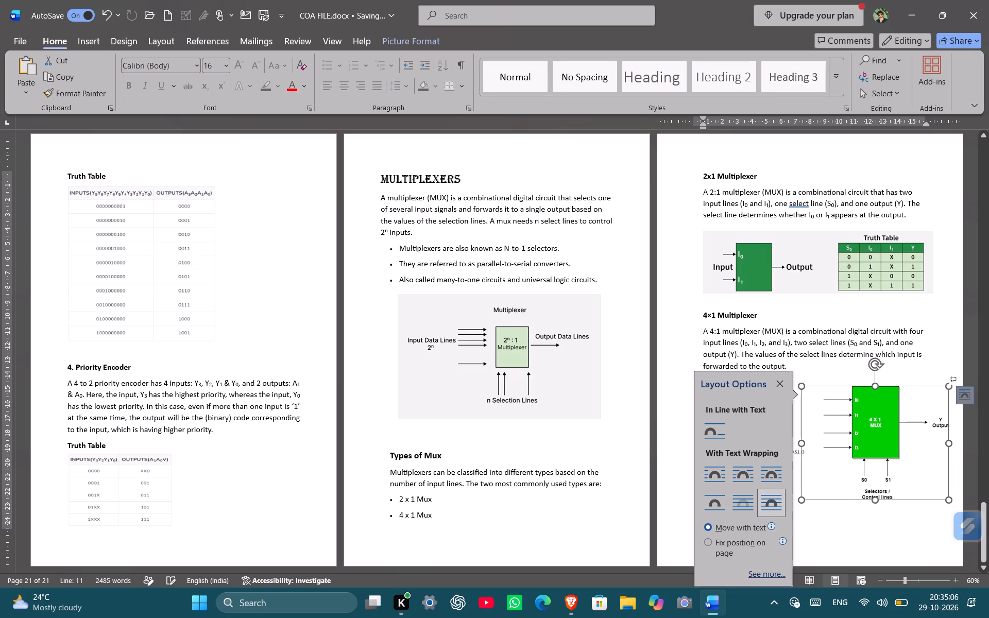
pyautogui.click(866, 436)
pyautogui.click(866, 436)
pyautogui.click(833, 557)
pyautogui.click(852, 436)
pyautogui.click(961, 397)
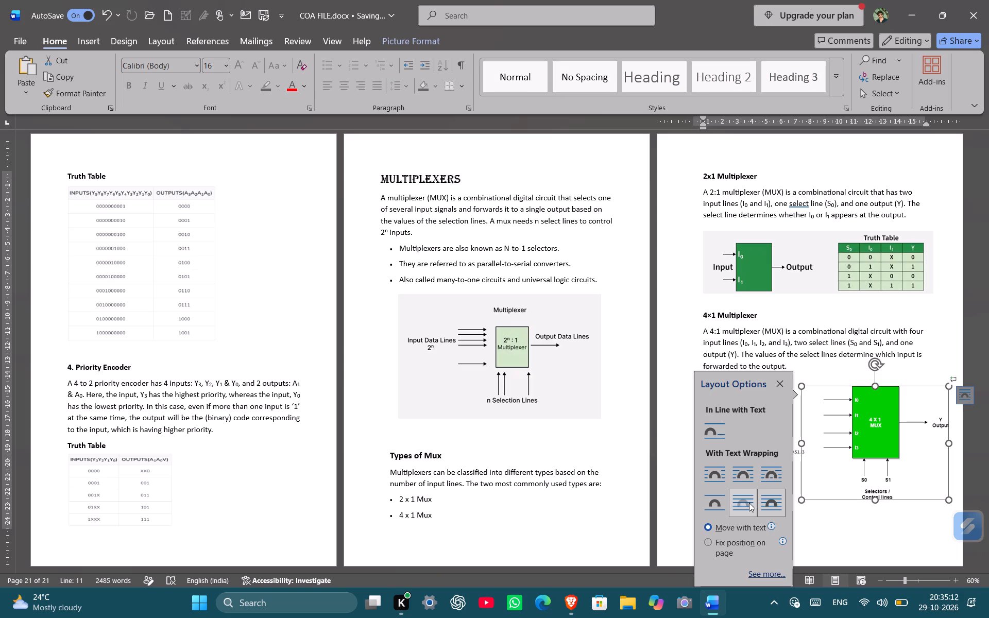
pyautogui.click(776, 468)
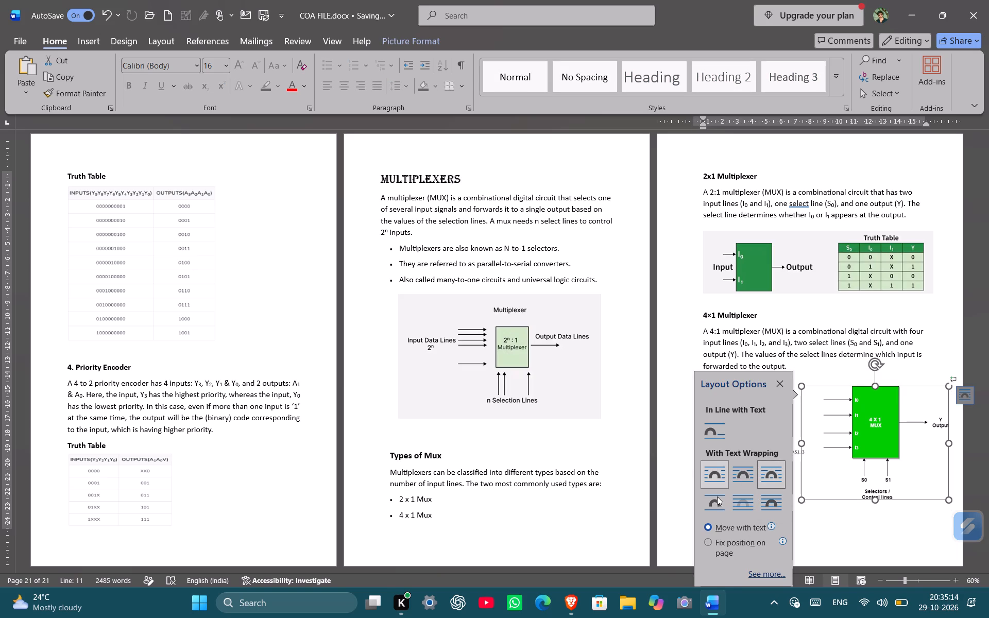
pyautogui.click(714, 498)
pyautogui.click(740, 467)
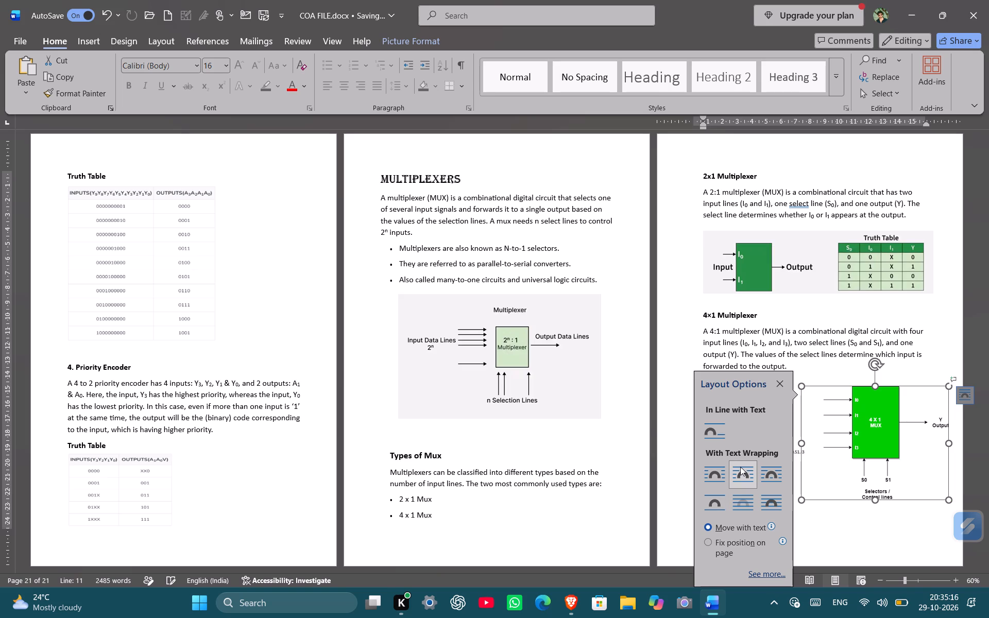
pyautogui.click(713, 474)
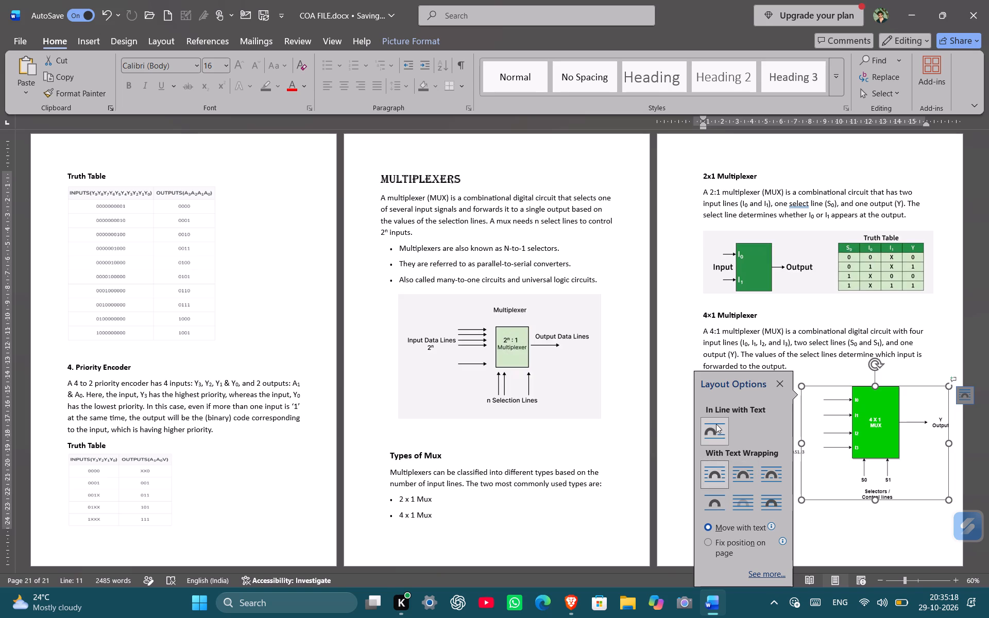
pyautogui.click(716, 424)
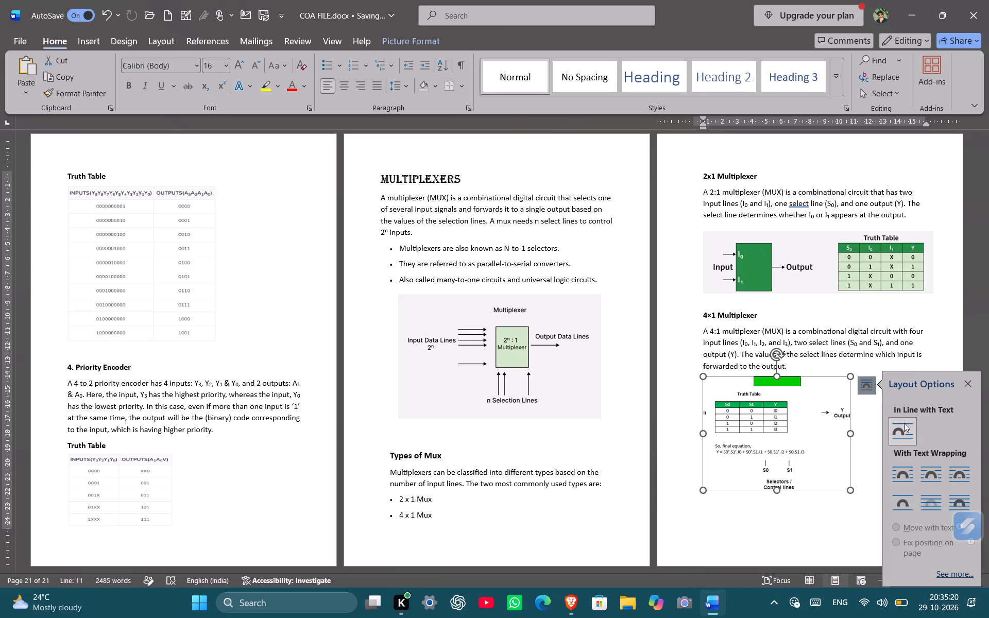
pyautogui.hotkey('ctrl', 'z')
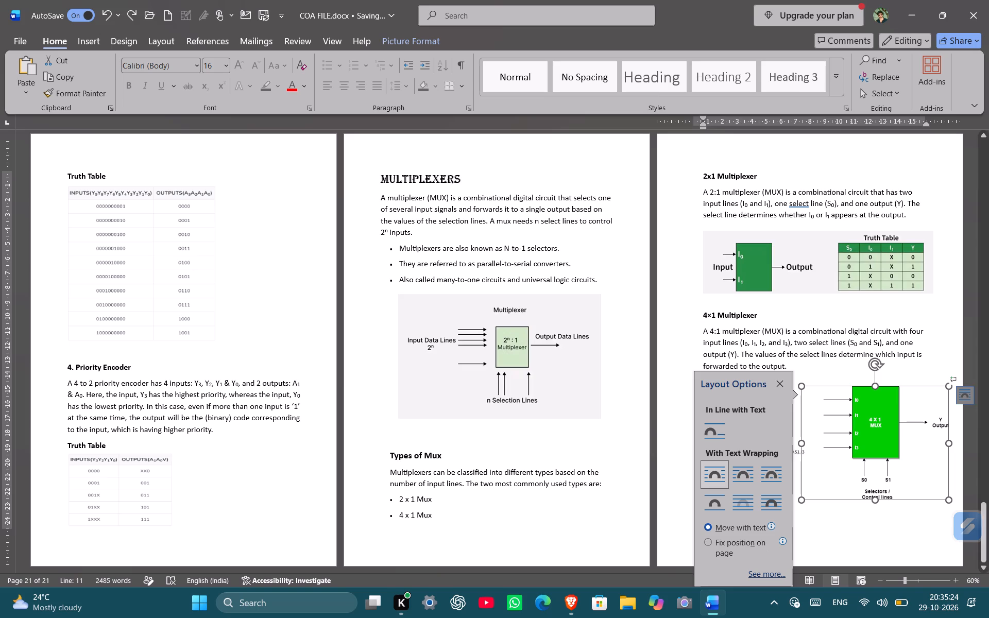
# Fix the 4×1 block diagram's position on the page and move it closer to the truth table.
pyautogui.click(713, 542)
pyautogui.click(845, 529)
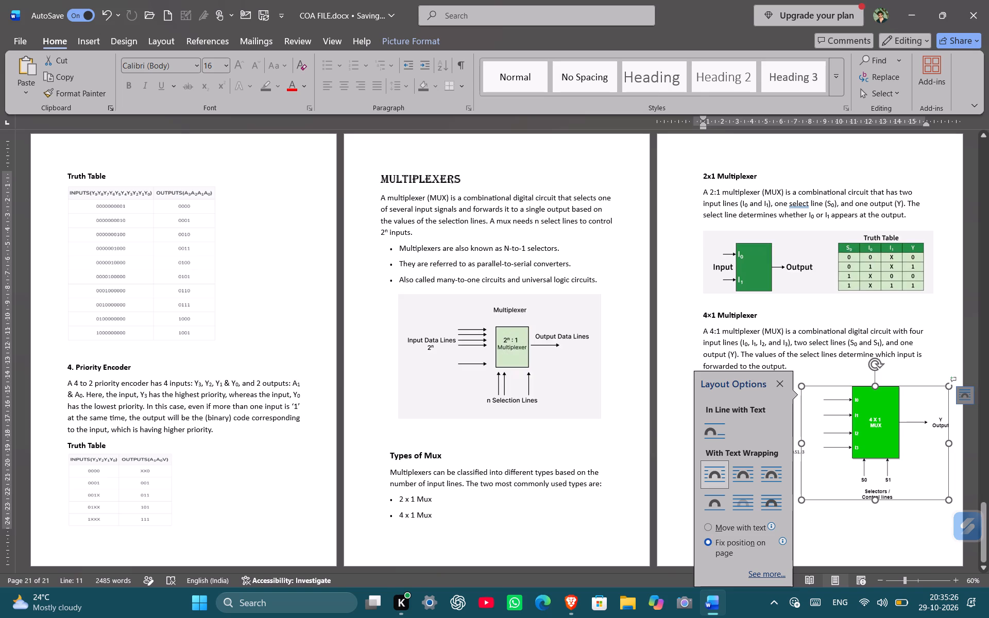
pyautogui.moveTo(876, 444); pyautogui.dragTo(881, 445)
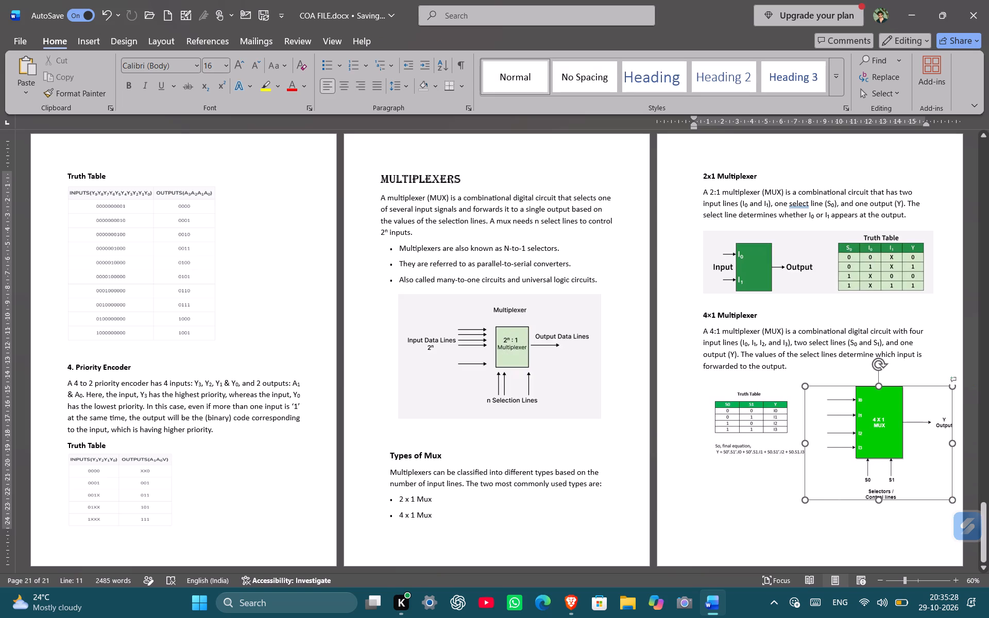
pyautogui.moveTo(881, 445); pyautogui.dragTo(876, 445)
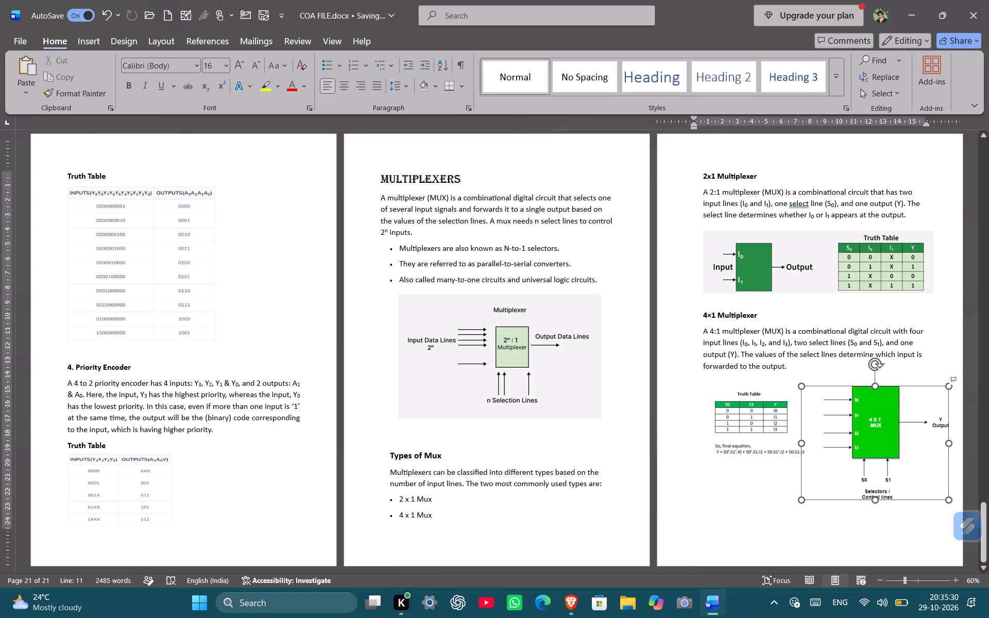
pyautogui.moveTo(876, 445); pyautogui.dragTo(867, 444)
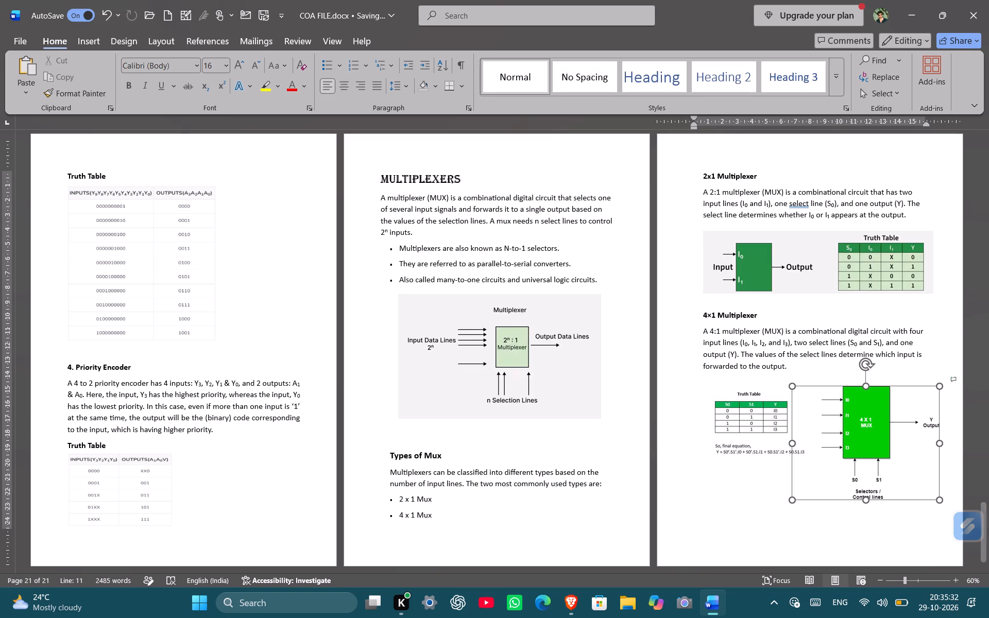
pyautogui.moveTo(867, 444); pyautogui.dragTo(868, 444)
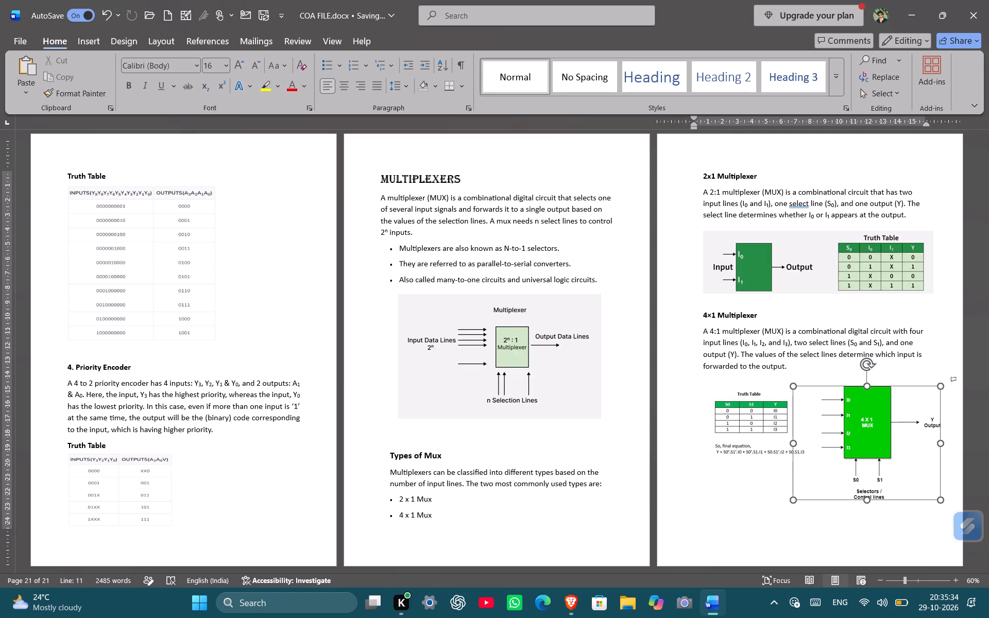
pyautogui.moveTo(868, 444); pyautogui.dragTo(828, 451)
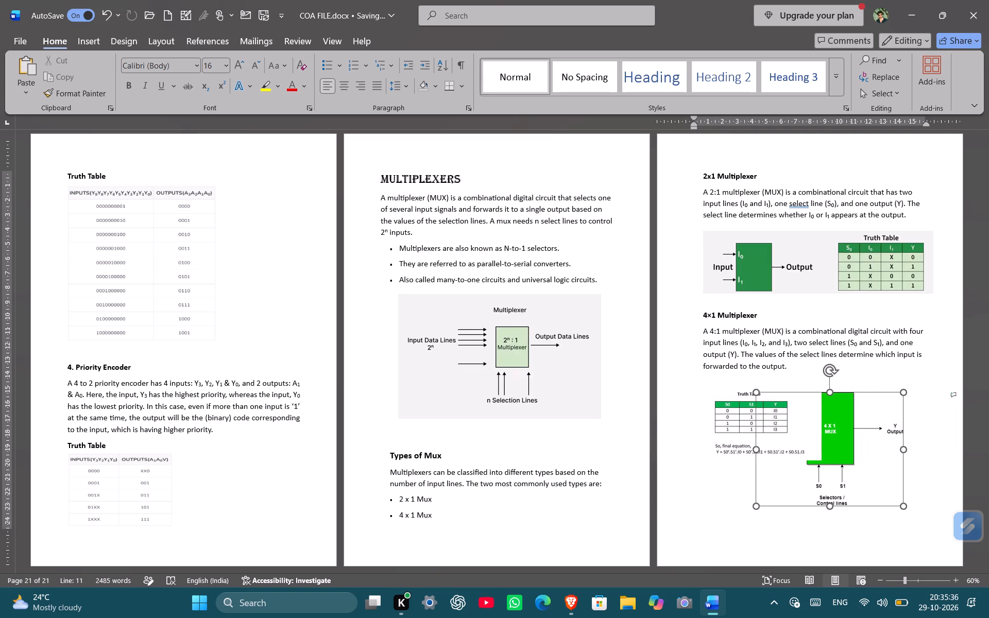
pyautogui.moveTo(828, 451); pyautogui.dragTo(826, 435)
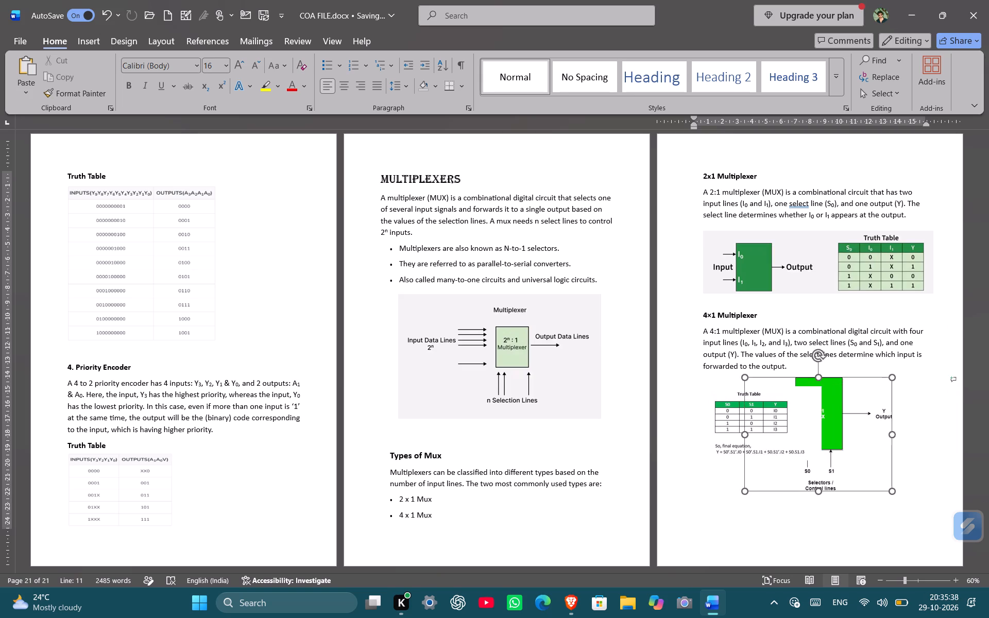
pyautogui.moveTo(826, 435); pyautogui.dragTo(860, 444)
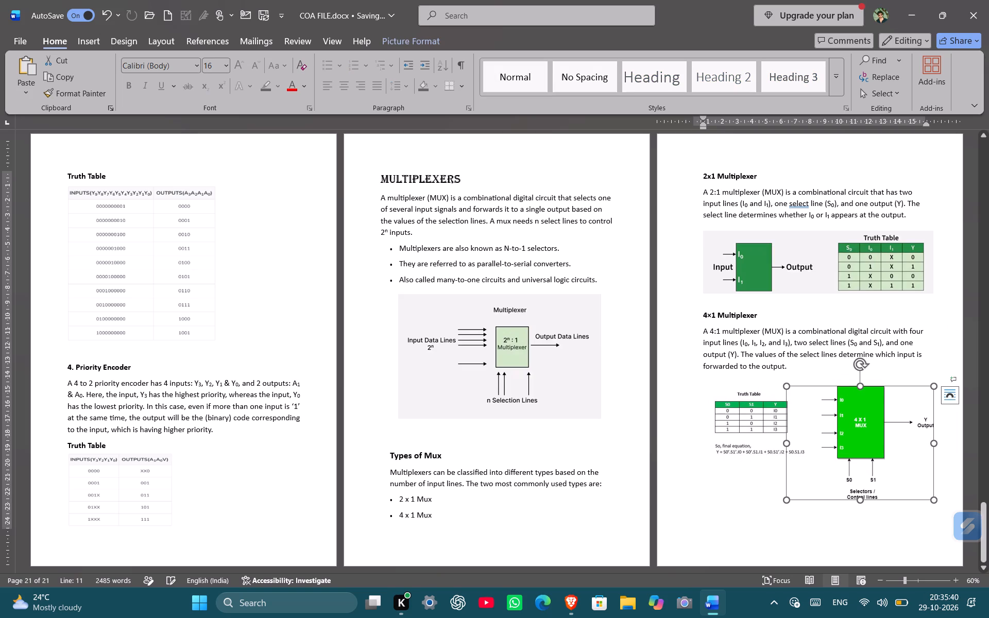
# Delete the 4×1 block diagram from beside the truth table.
pyautogui.click(860, 444)
pyautogui.press('Delete')
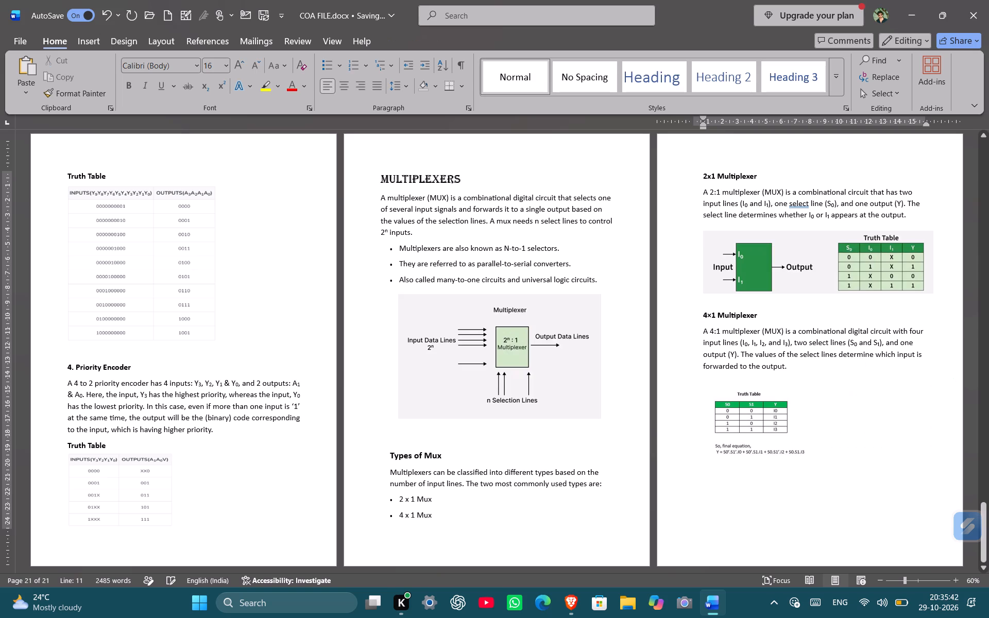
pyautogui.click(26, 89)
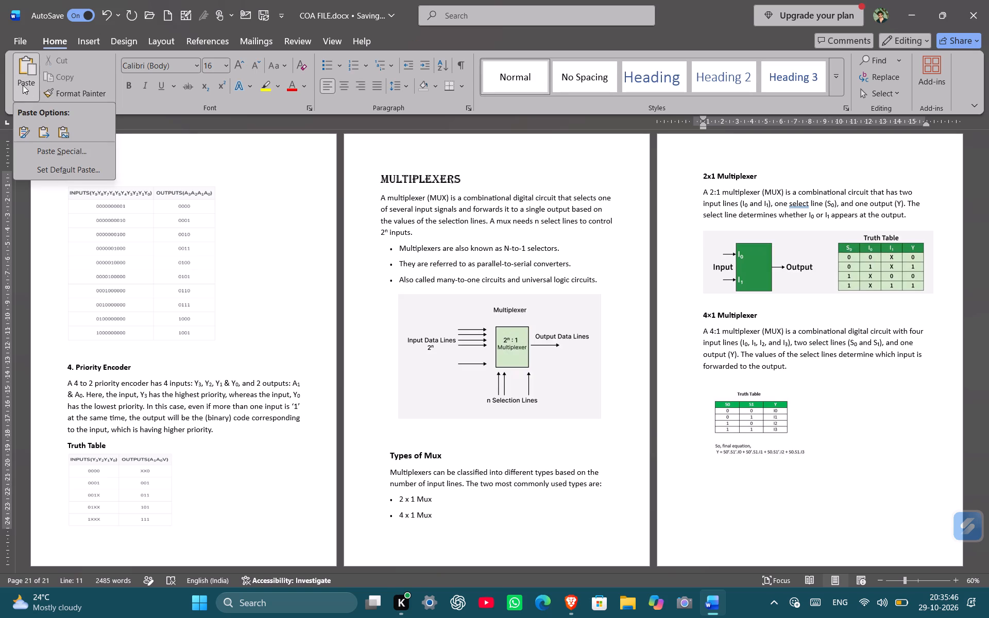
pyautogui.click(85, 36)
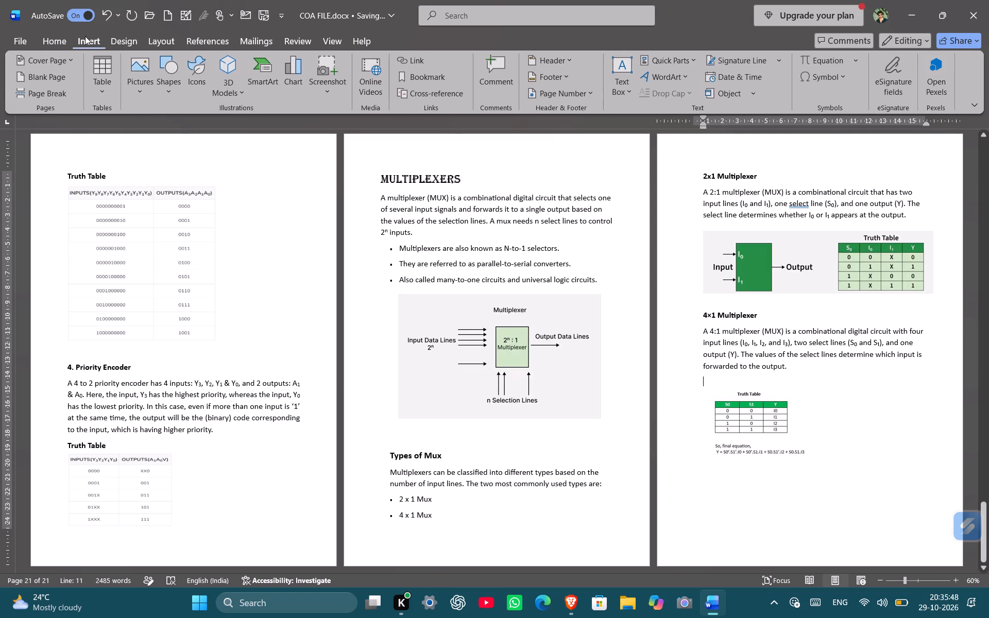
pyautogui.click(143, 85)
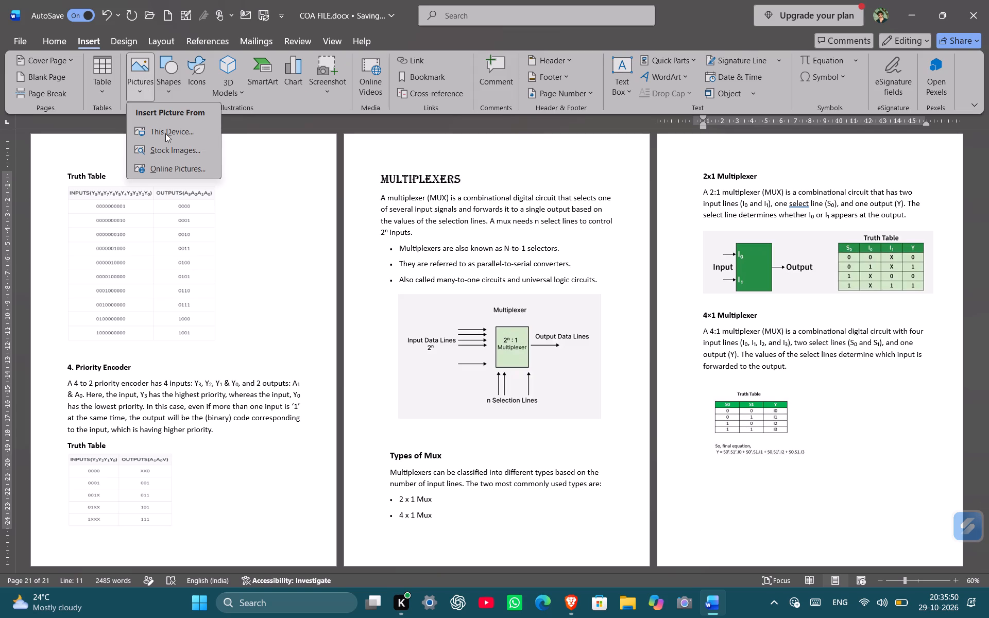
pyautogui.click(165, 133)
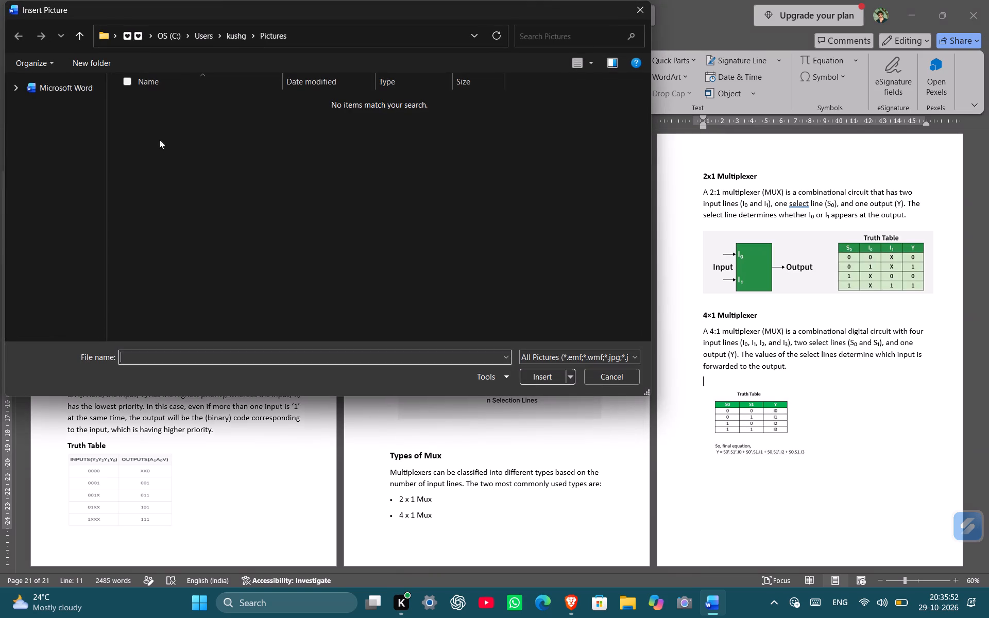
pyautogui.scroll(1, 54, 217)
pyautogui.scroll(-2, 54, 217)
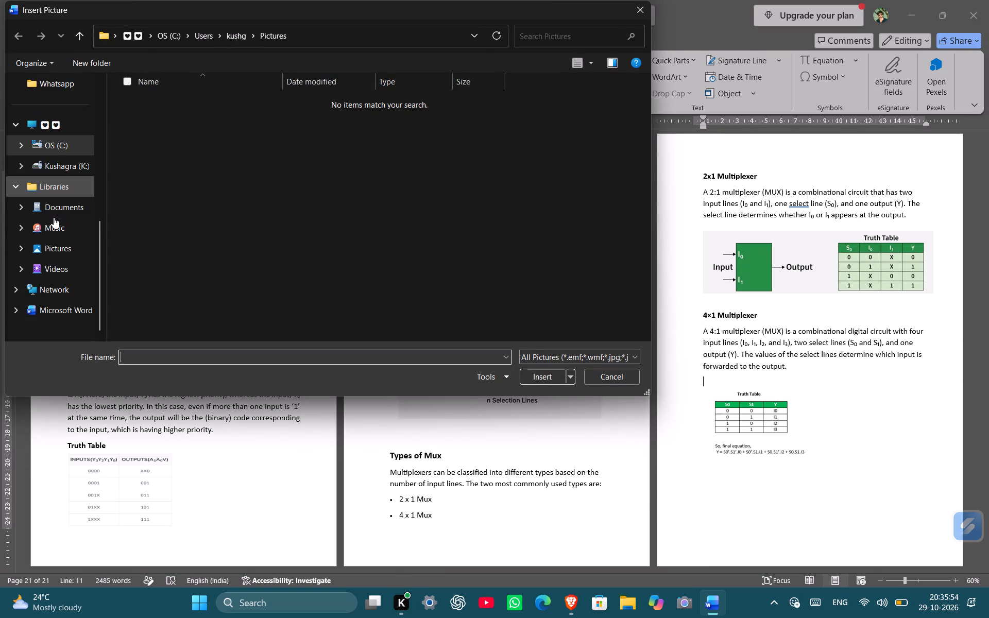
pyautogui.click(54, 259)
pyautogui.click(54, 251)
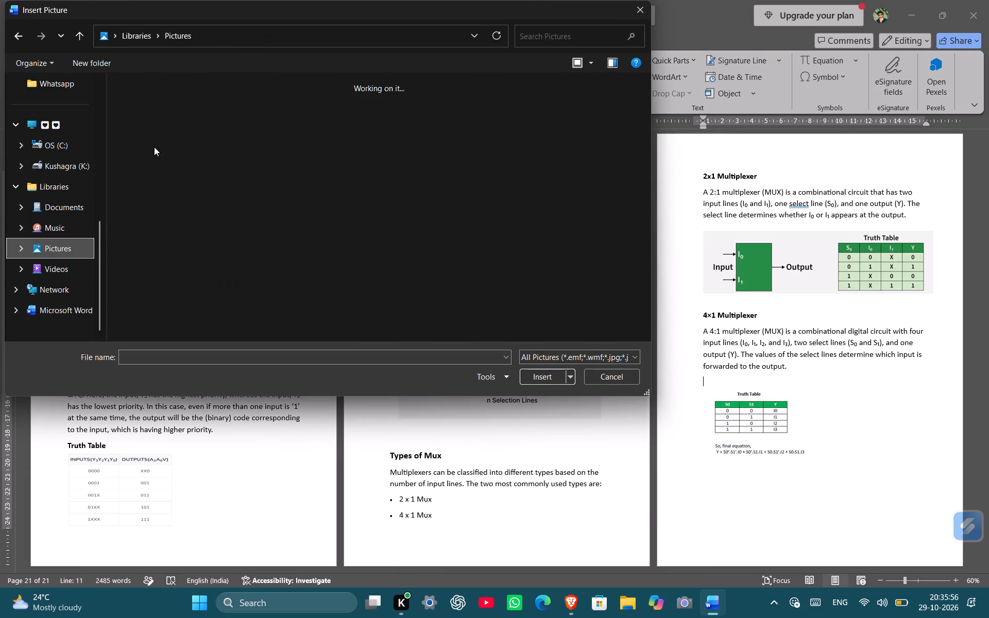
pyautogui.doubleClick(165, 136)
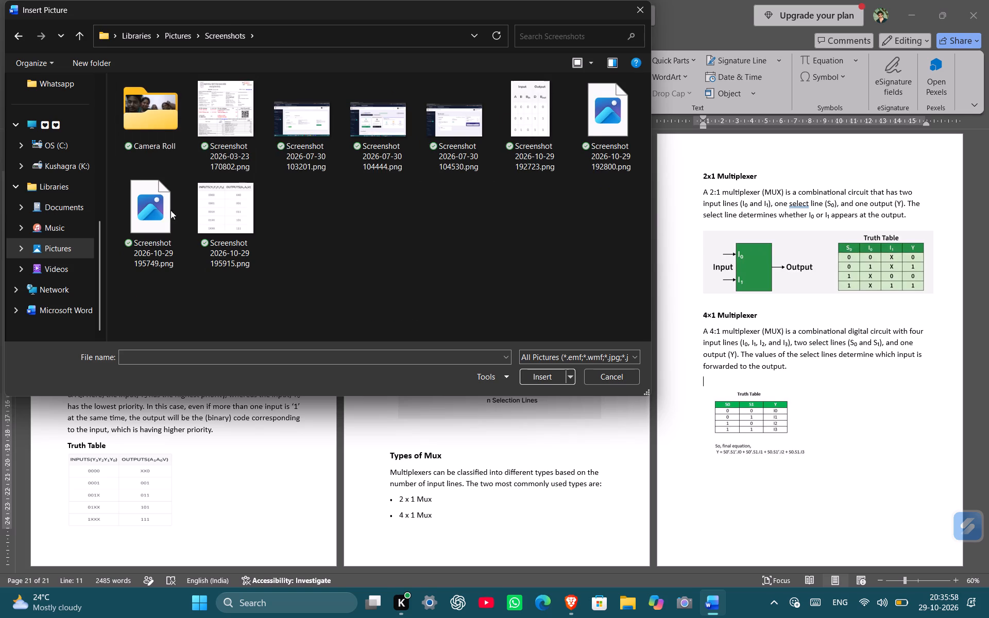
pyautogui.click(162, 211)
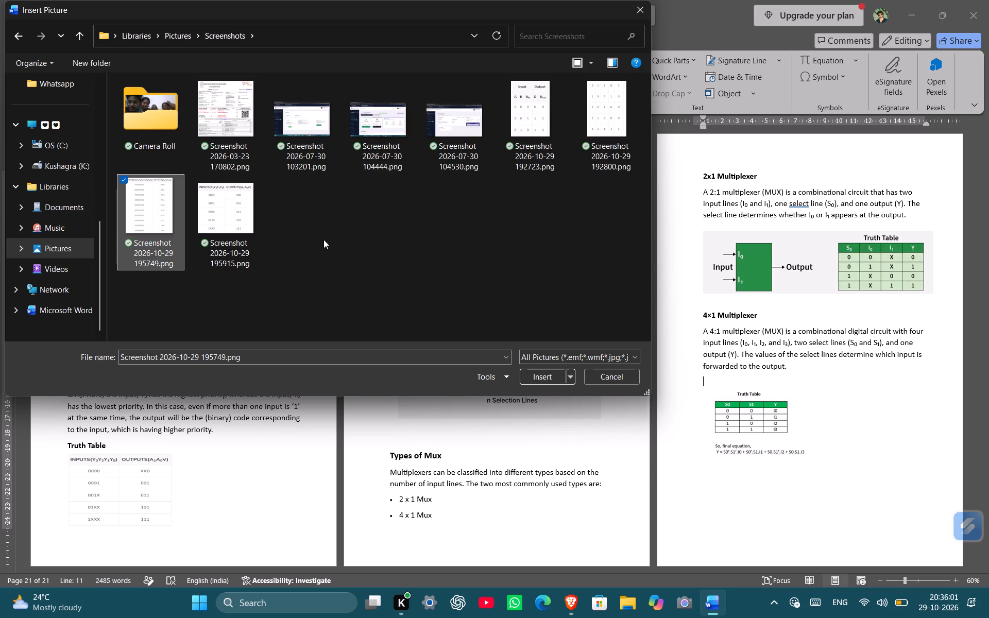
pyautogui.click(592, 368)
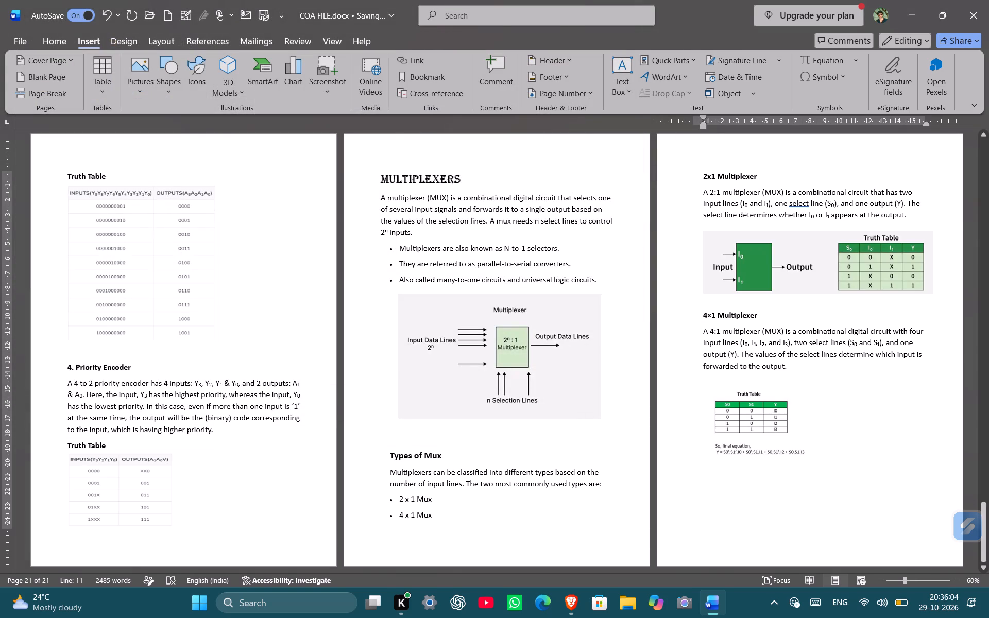
# Switch to Brave and copy the 4×1 multiplexer block diagram image from the GeeksforGeeks page.
pyautogui.click(579, 603)
pyautogui.scroll(1, 425, 344)
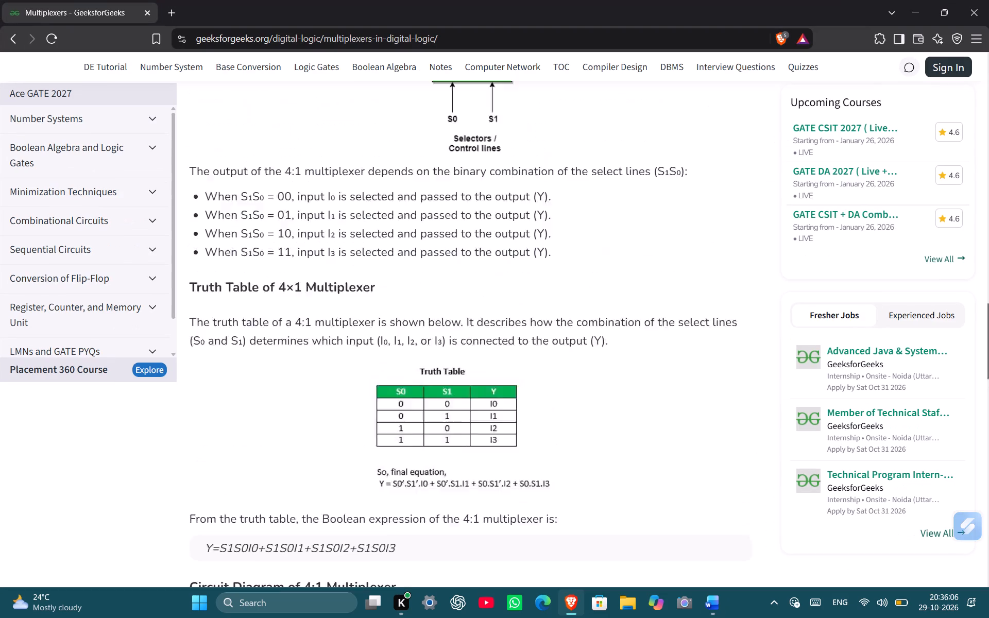
pyautogui.scroll(3, 425, 344)
pyautogui.rightClick(453, 364)
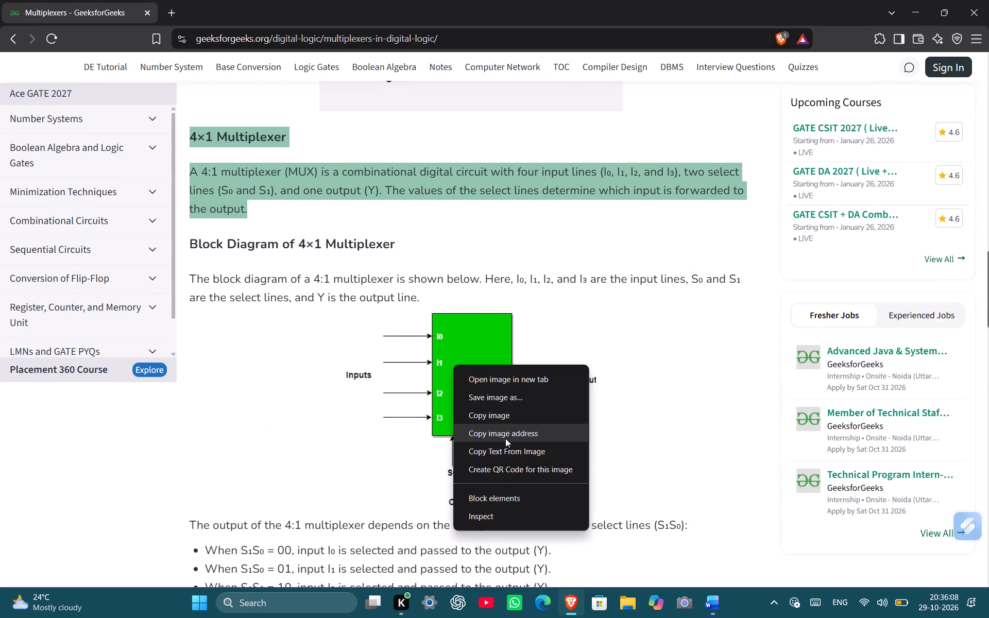
pyautogui.click(516, 420)
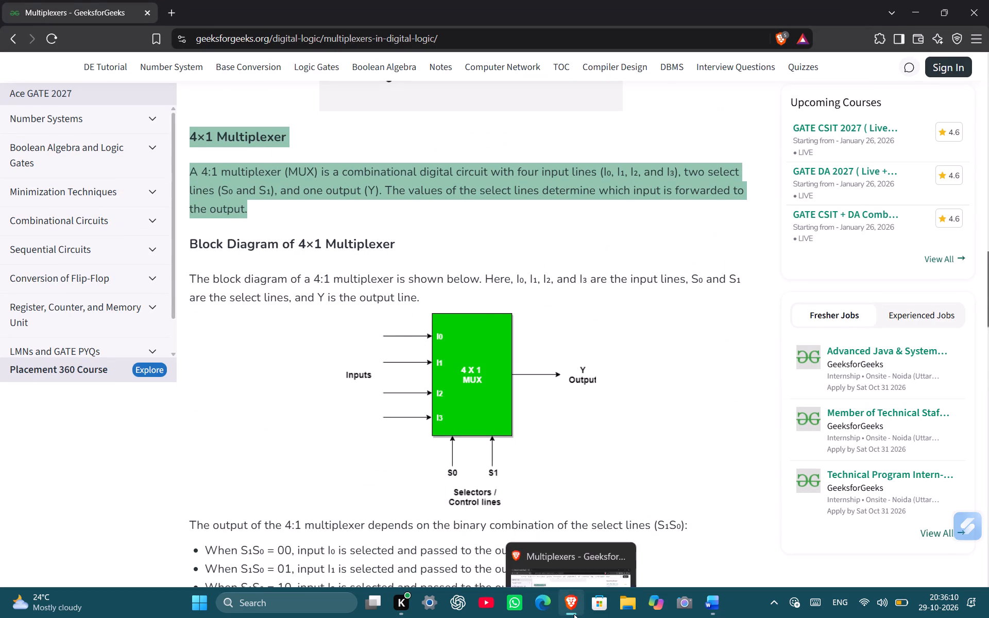
# Return to Word and paste the copied block diagram on an empty line under the 4×1 Multiplexer description.
pyautogui.click(576, 593)
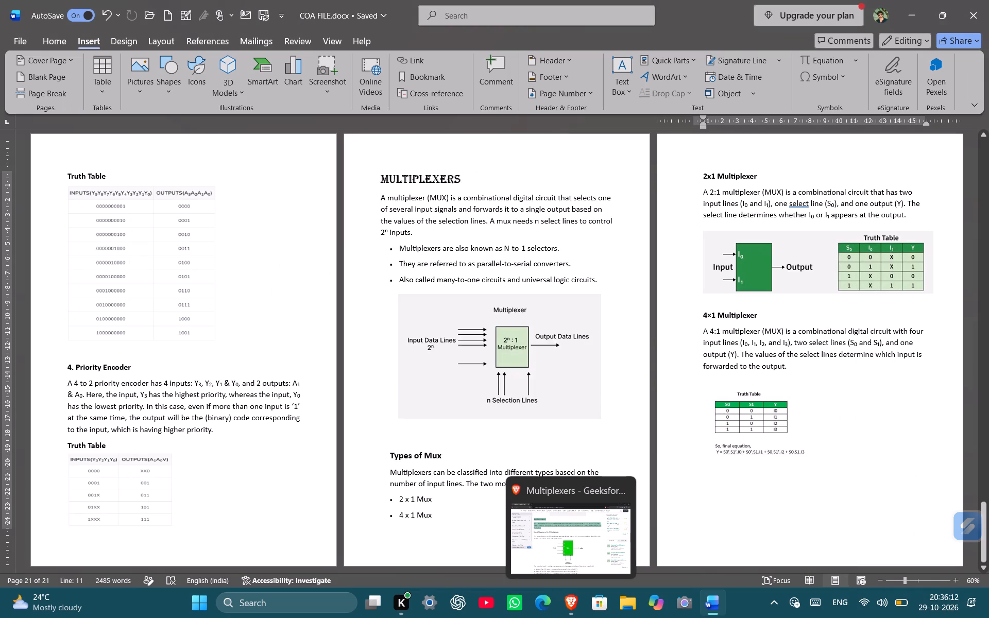
pyautogui.click(842, 440)
pyautogui.click(835, 409)
pyautogui.doubleClick(835, 409)
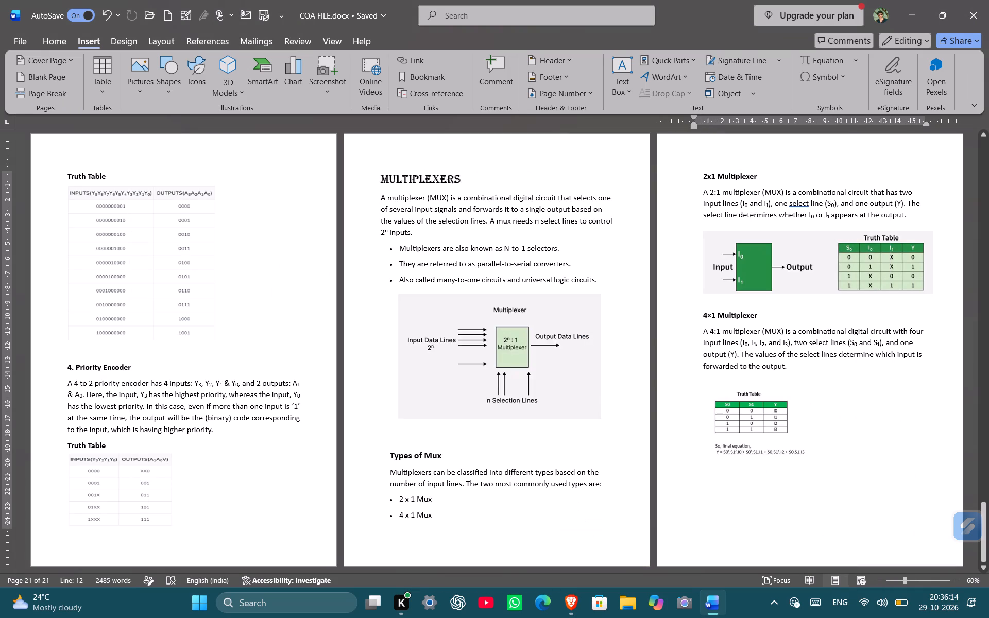
pyautogui.hotkey('ctrl', 'v')
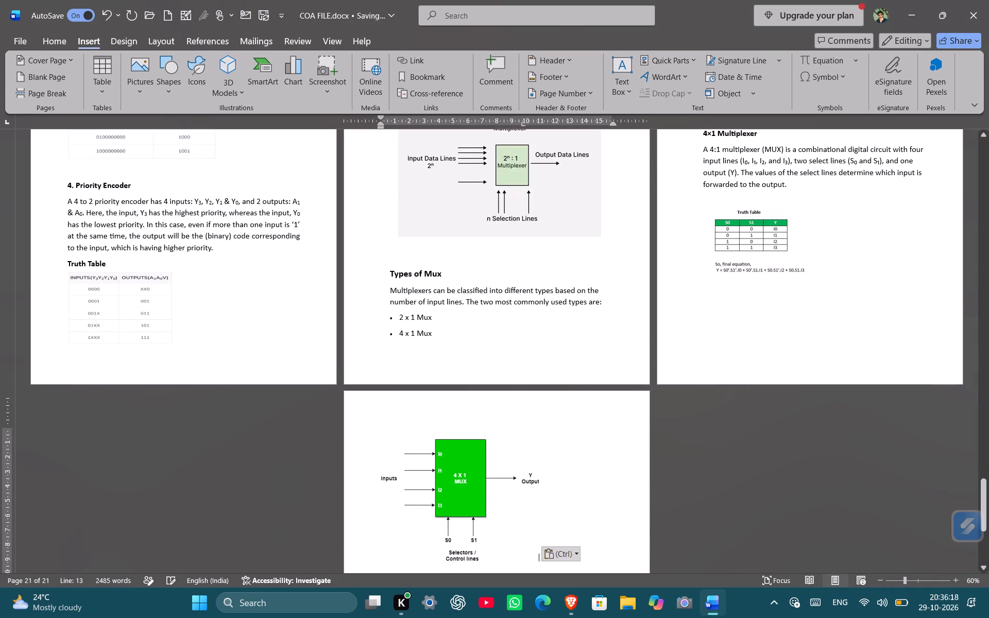
# Apply square text wrapping to the pasted 4×1 block diagram and place it beside the 4×1 truth table.
pyautogui.click(493, 489)
pyautogui.click(560, 449)
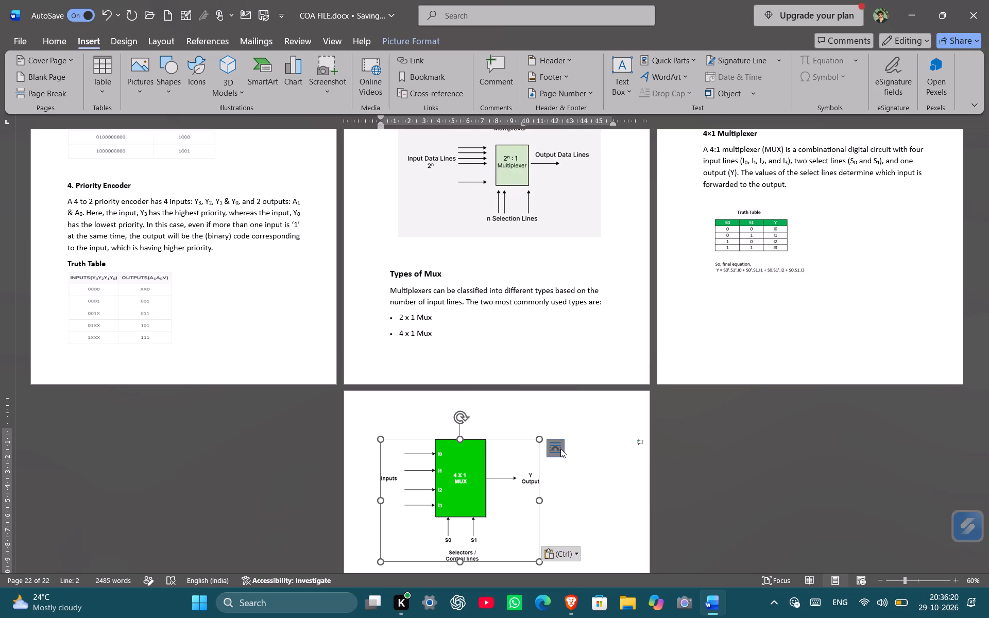
pyautogui.click(592, 478)
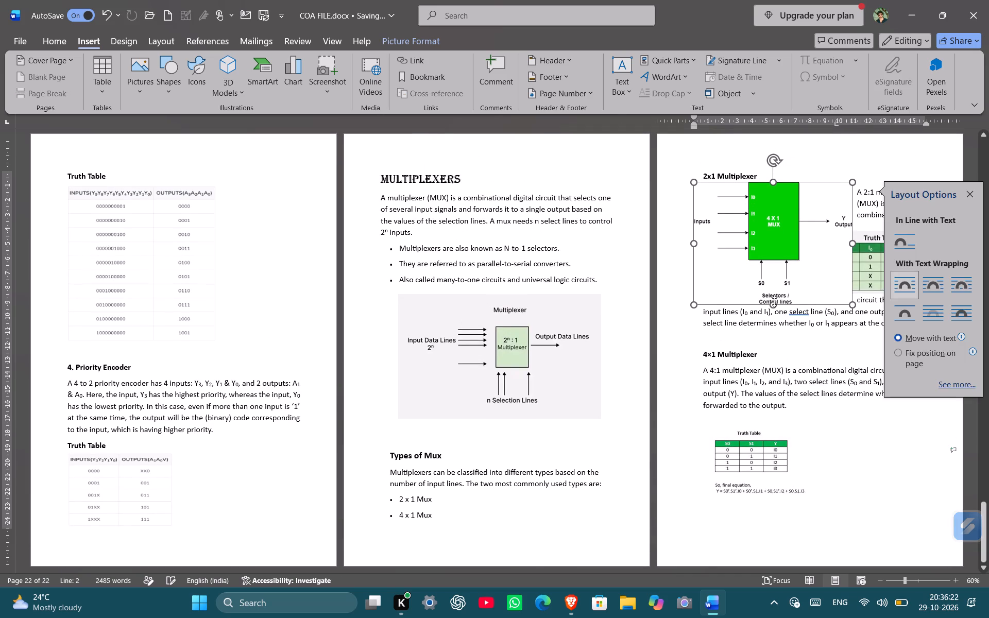
pyautogui.moveTo(781, 270); pyautogui.dragTo(896, 479)
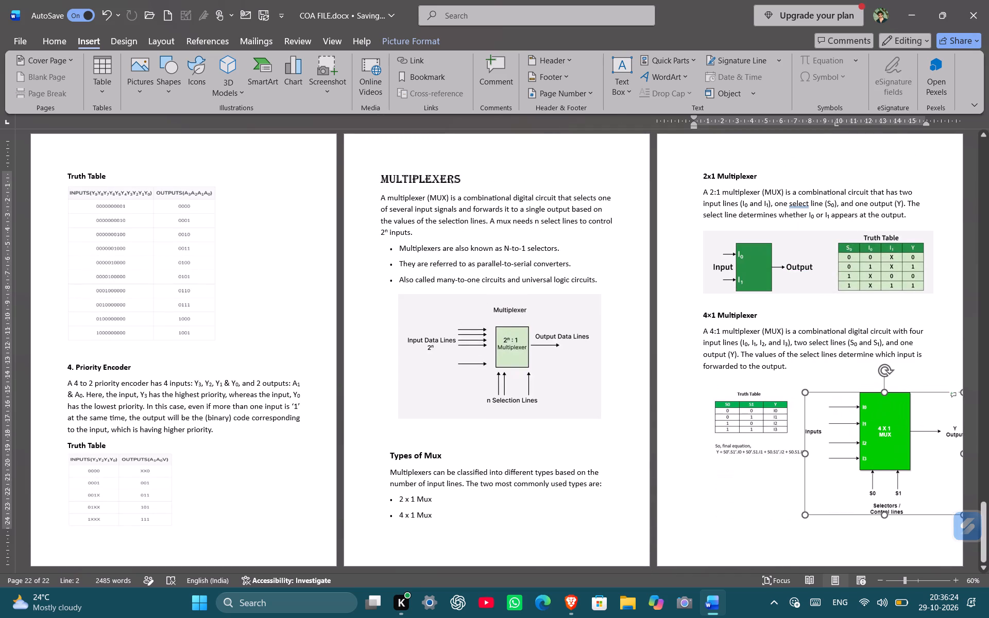
pyautogui.moveTo(896, 479); pyautogui.dragTo(888, 467)
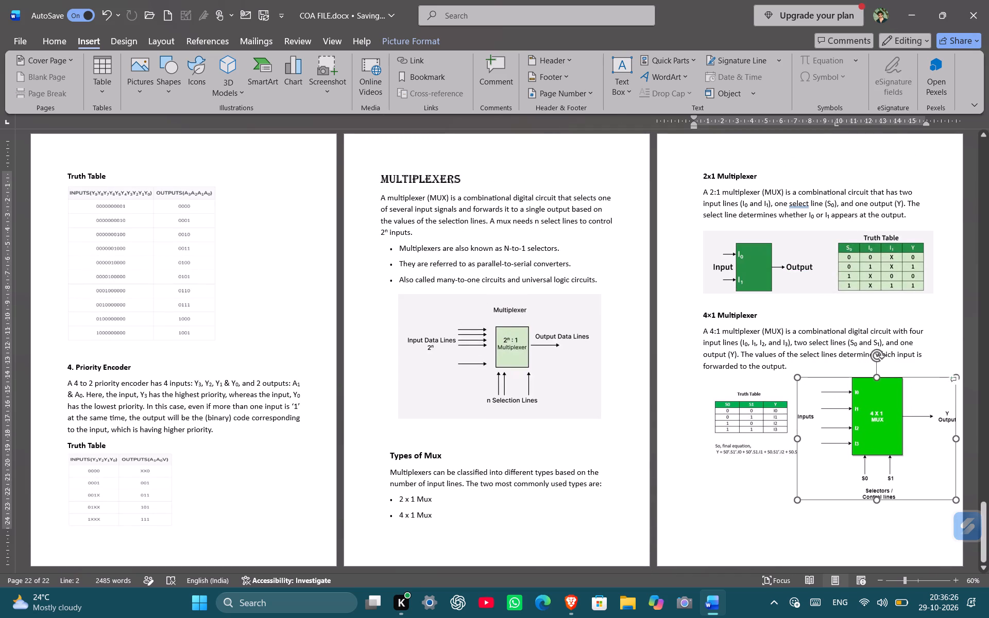
pyautogui.moveTo(888, 467); pyautogui.dragTo(884, 468)
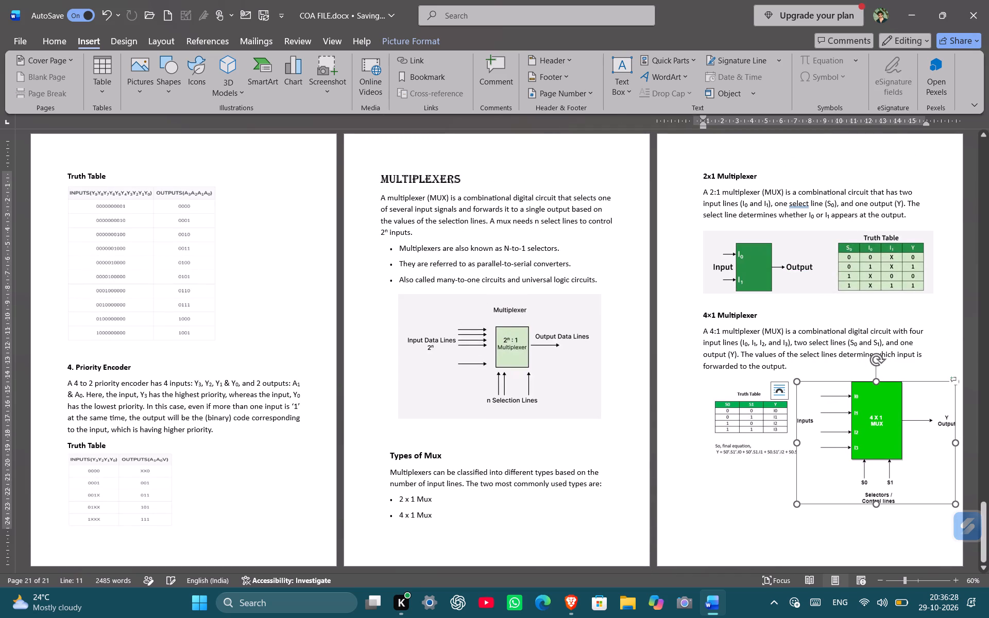
# Slightly reduce the height of the 4×1 block diagram by raising its bottom edge.
pyautogui.moveTo(877, 505); pyautogui.dragTo(877, 492)
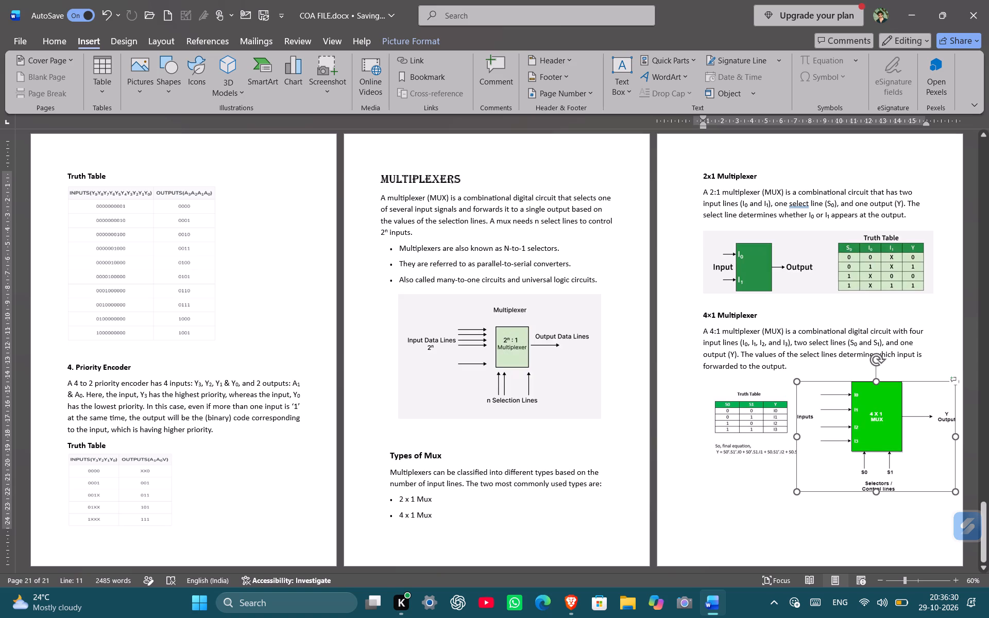
pyautogui.moveTo(877, 492); pyautogui.dragTo(877, 492)
# Shift the 4×1 truth table toward the page's left margin and bring the block diagram slightly closer to it.
pyautogui.hscroll(1, 730, 386)
pyautogui.hscroll(-1, 730, 386)
pyautogui.keyDown('ctrl'); pyautogui.scroll(2, 730, 386); pyautogui.keyUp('ctrl')
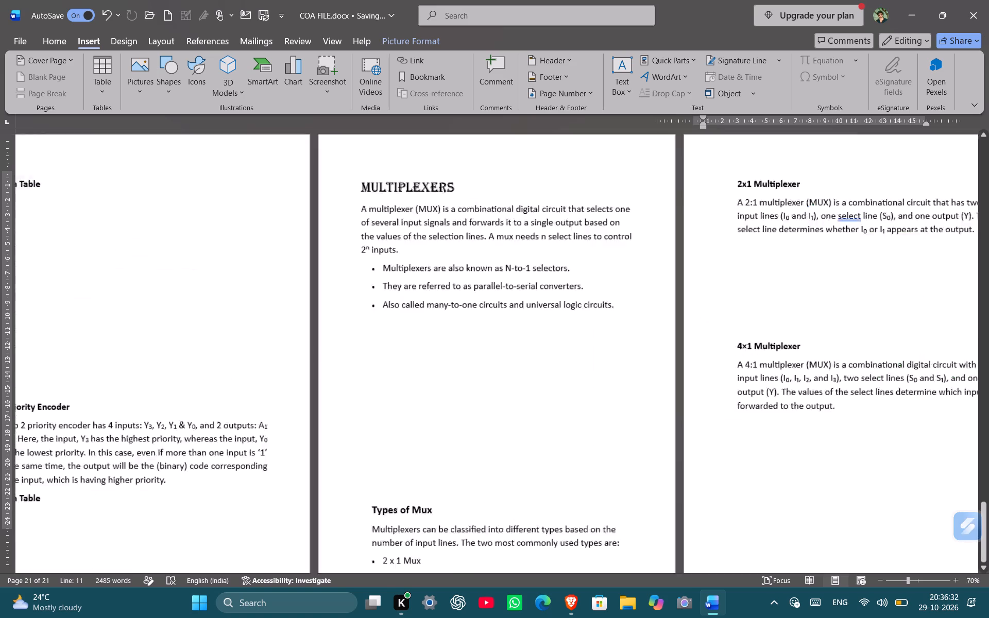
pyautogui.keyDown('ctrl'); pyautogui.scroll(3, 730, 386); pyautogui.keyUp('ctrl')
pyautogui.scroll(-3, 730, 386)
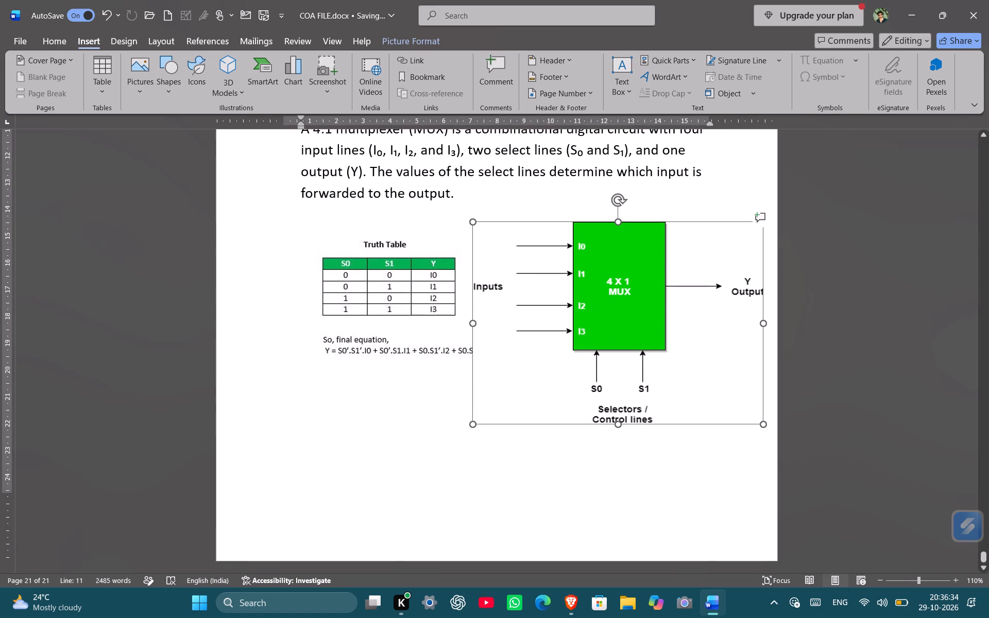
pyautogui.click(354, 308)
pyautogui.moveTo(374, 300); pyautogui.dragTo(343, 300)
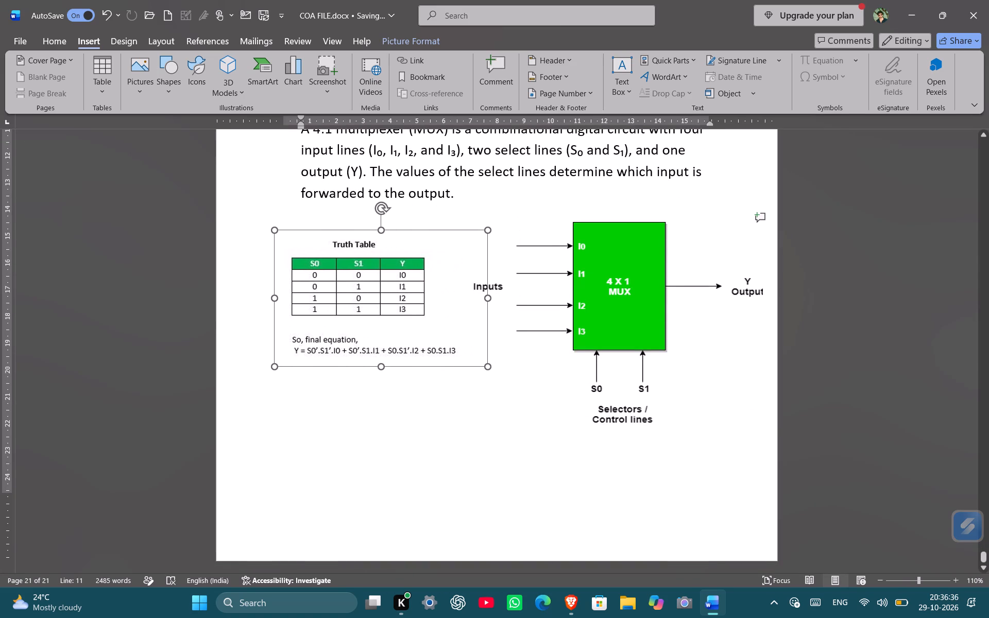
pyautogui.moveTo(343, 300); pyautogui.dragTo(337, 297)
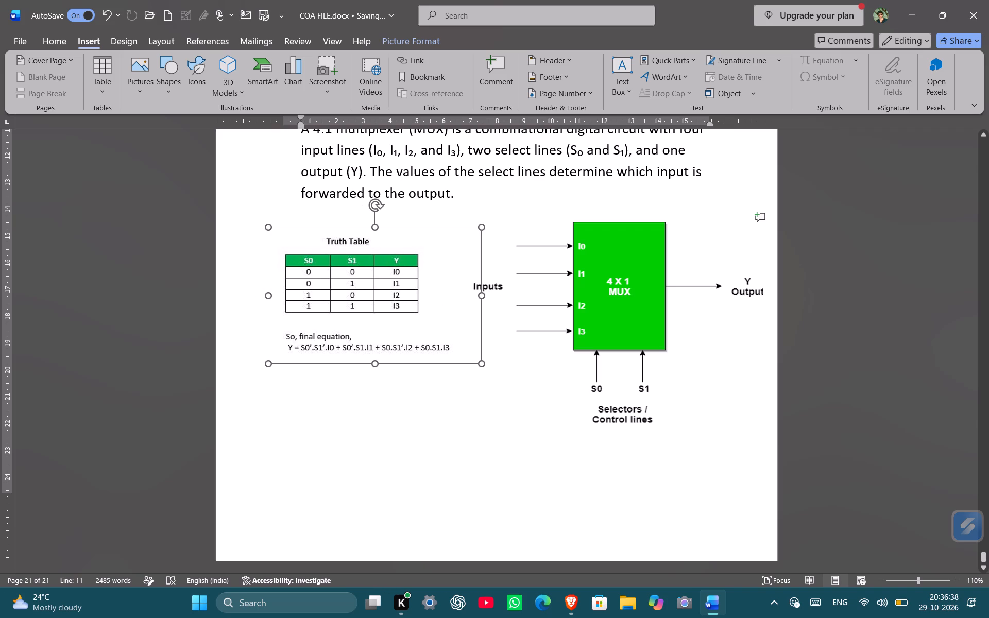
pyautogui.moveTo(337, 297); pyautogui.dragTo(337, 297)
pyautogui.click(444, 478)
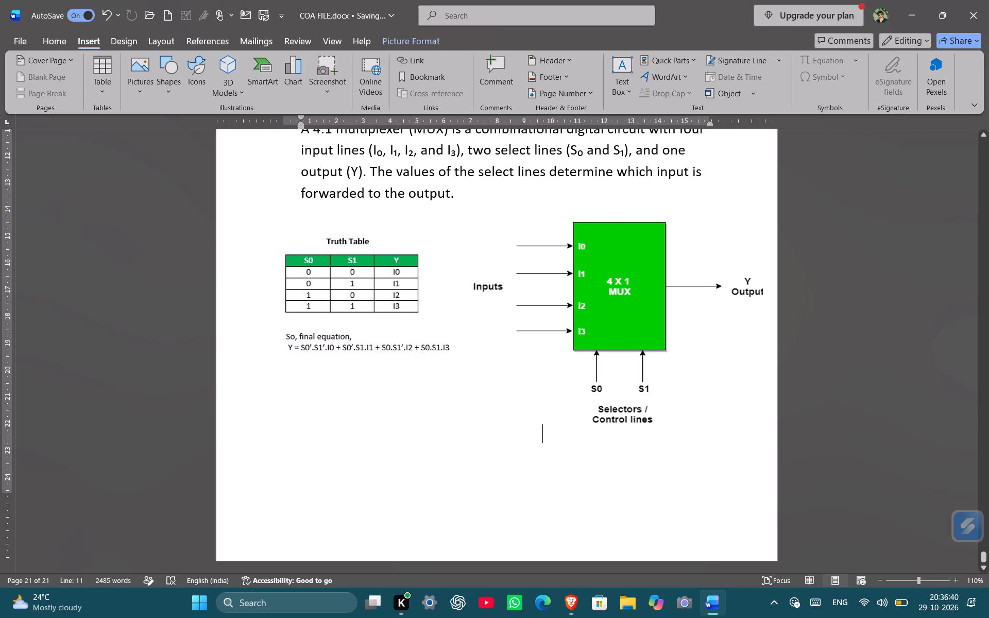
pyautogui.moveTo(622, 281); pyautogui.dragTo(600, 280)
pyautogui.click(573, 455)
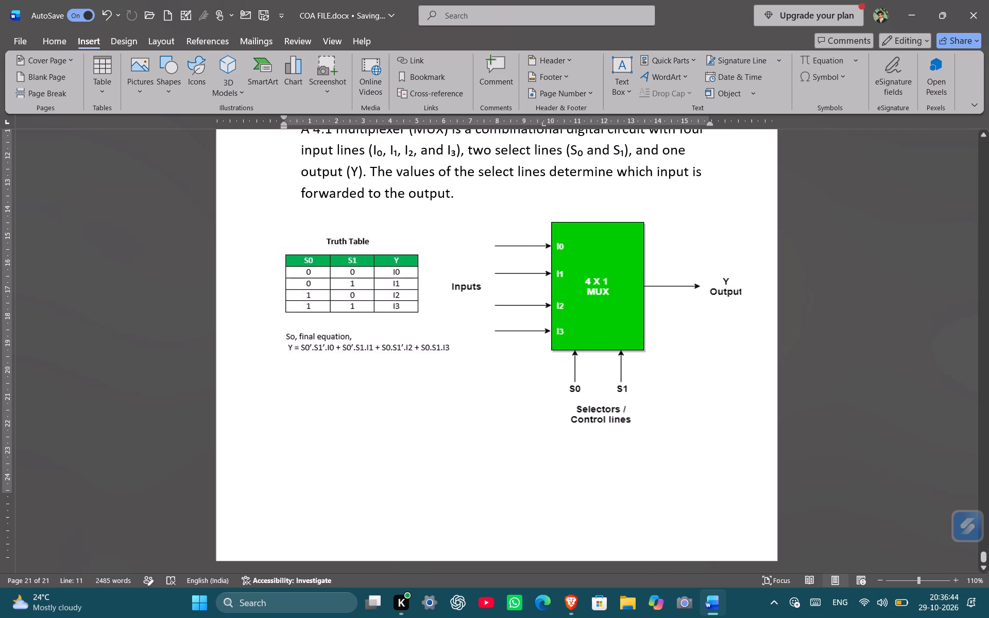
# Justify the text of the 2x1 Multiplexer and 4×1 Multiplexer descriptions.
pyautogui.scroll(1, 557, 303)
pyautogui.hscroll(1, 557, 303)
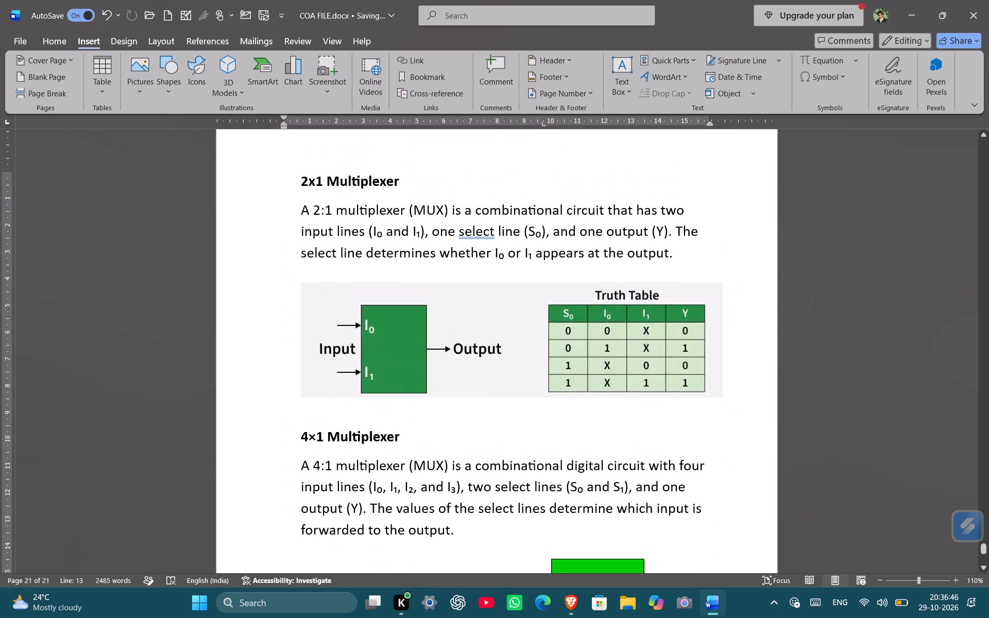
pyautogui.keyDown('ctrl'); pyautogui.scroll(-3, 557, 303); pyautogui.keyUp('ctrl')
pyautogui.scroll(-1, 531, 391)
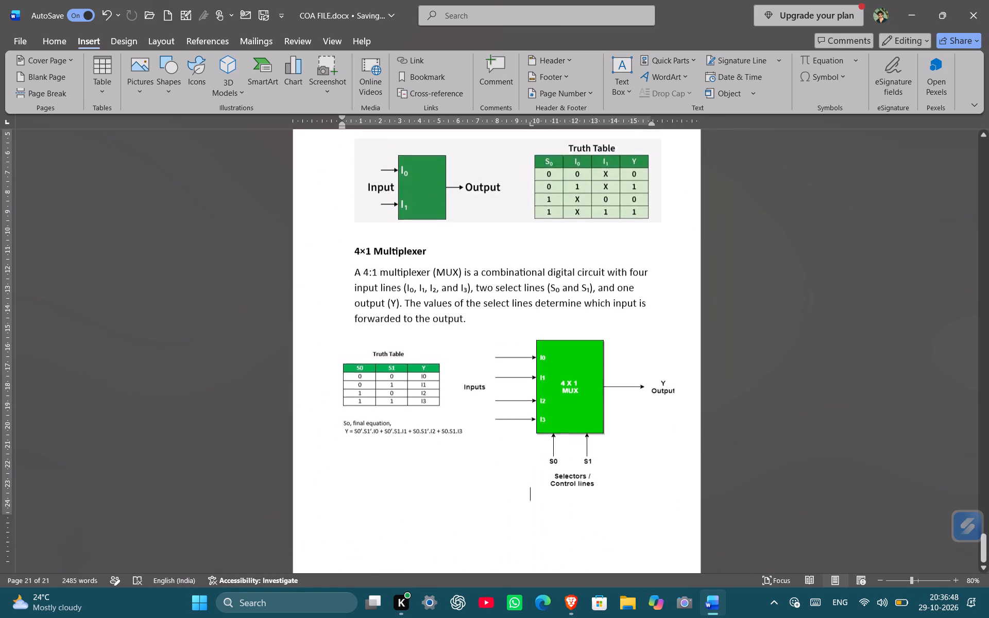
pyautogui.scroll(1, 531, 391)
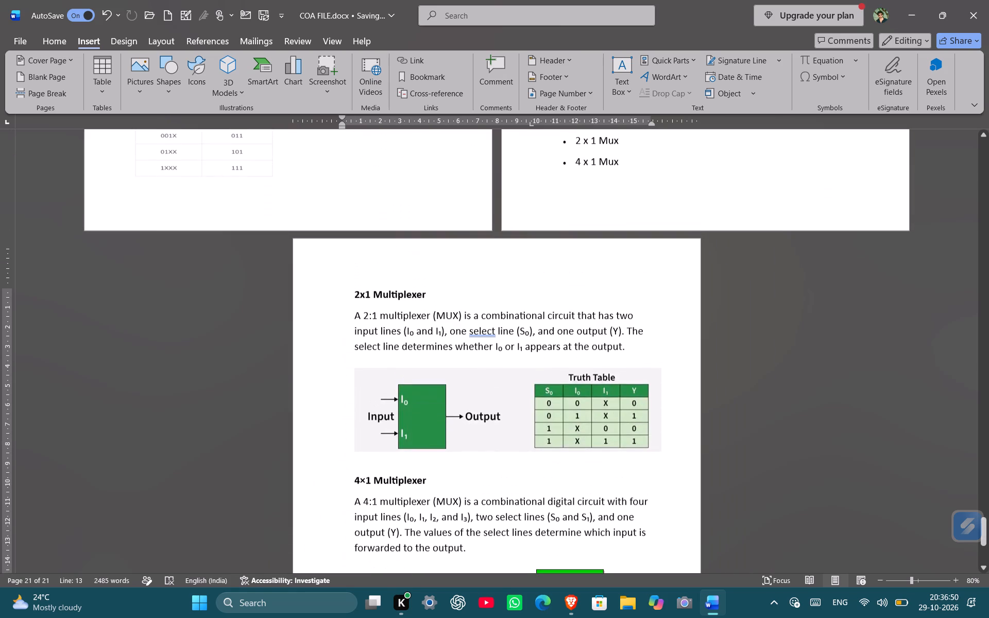
pyautogui.scroll(-1, 484, 354)
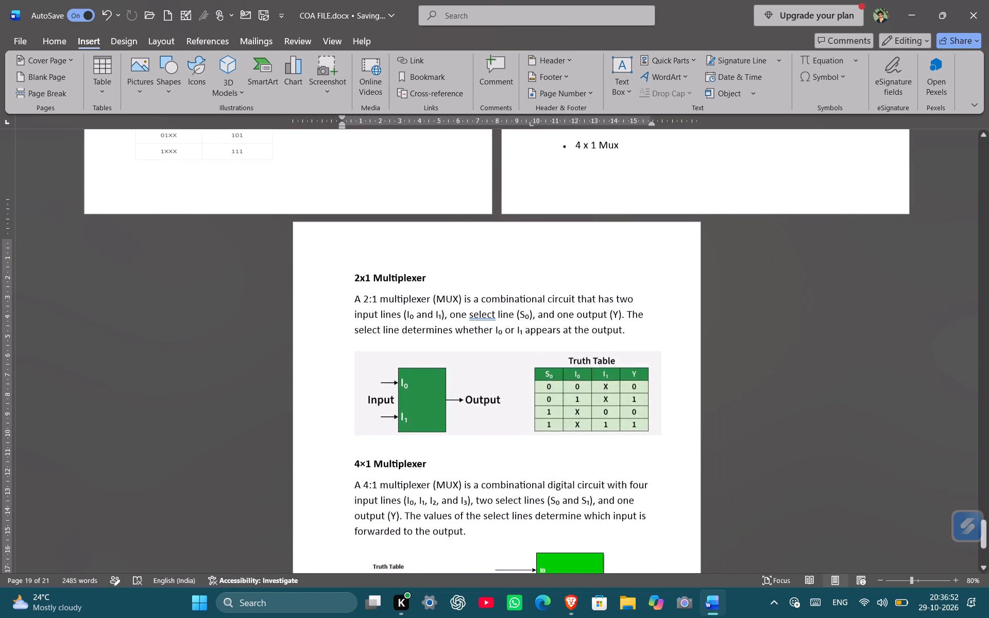
pyautogui.scroll(-1, 484, 354)
pyautogui.moveTo(348, 250); pyautogui.dragTo(588, 484)
pyautogui.hotkey('ctrl', 'j')
pyautogui.click(588, 484)
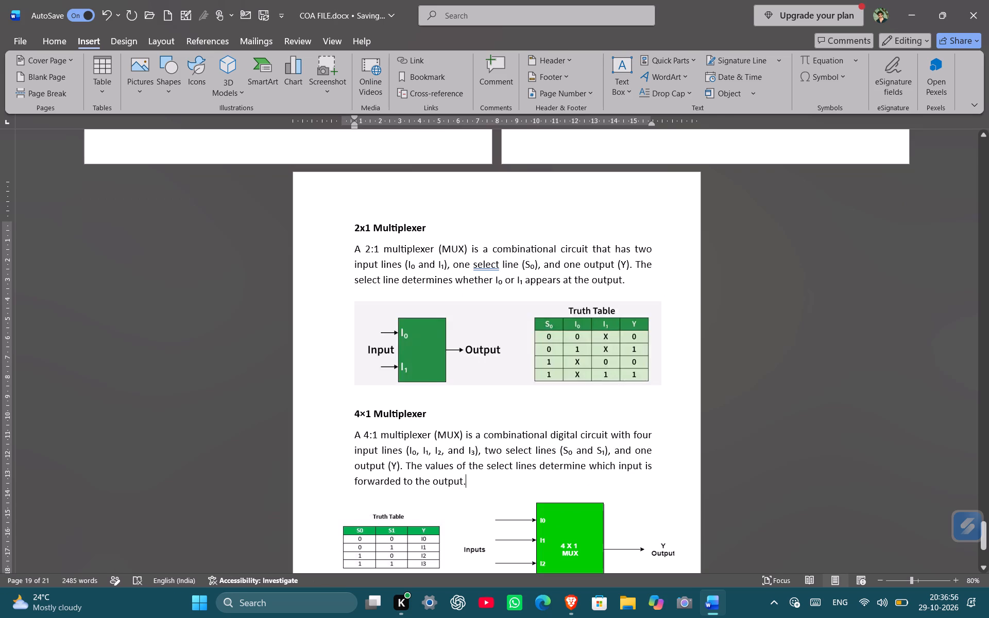
# Justify the Types of Mux paragraph together with its two bullet items.
pyautogui.scroll(4, 589, 248)
pyautogui.moveTo(650, 480); pyautogui.dragTo(638, 473)
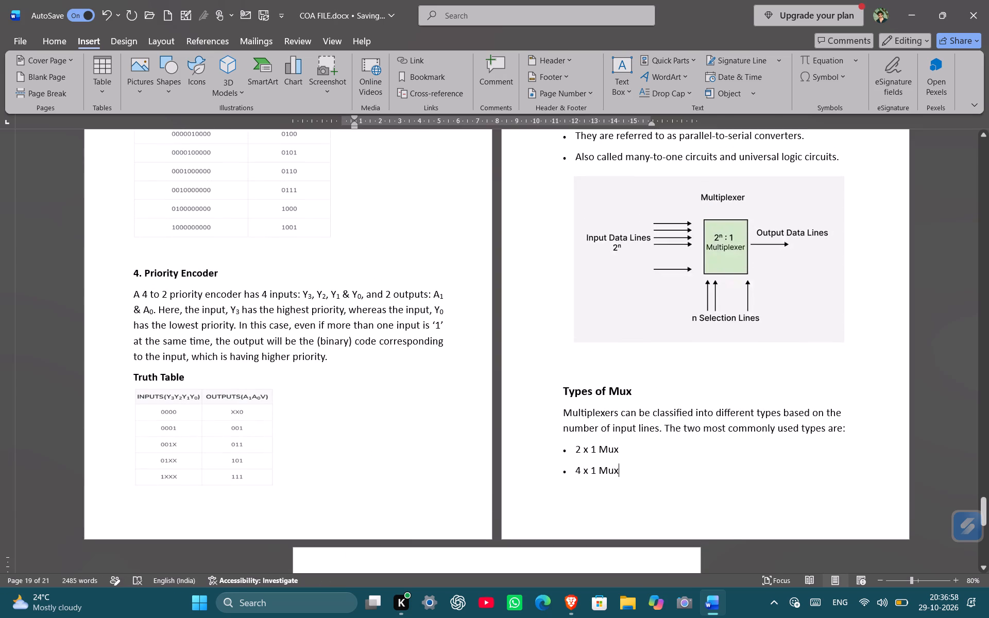
pyautogui.moveTo(638, 473); pyautogui.dragTo(567, 416)
pyautogui.hotkey('ctrl', 'j')
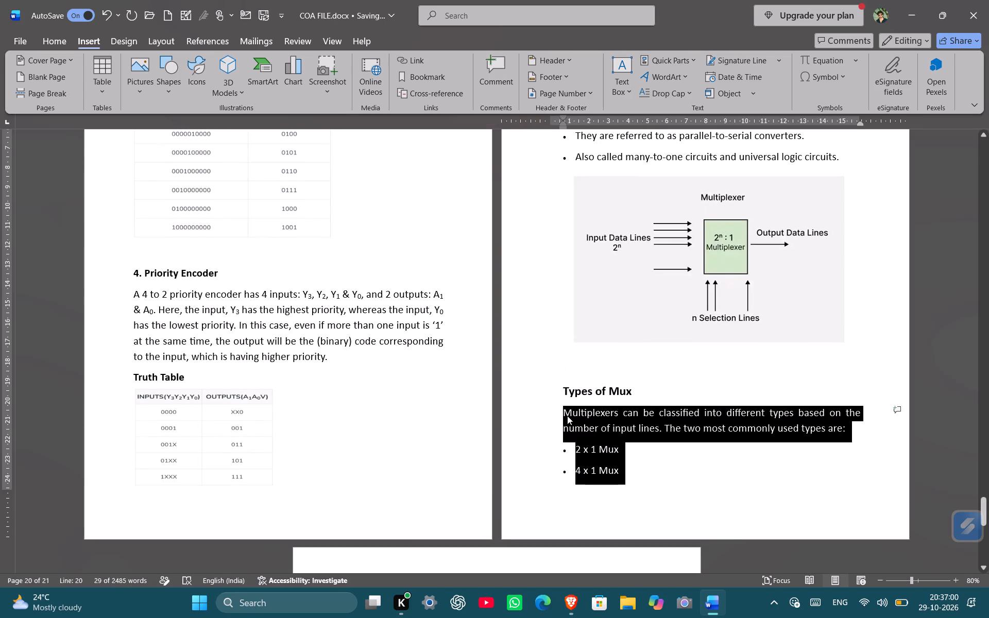
pyautogui.click(567, 416)
# Justify the introductory paragraph and bullet points under the Multiplexers heading.
pyautogui.scroll(2, 567, 416)
pyautogui.moveTo(803, 413); pyautogui.dragTo(731, 351)
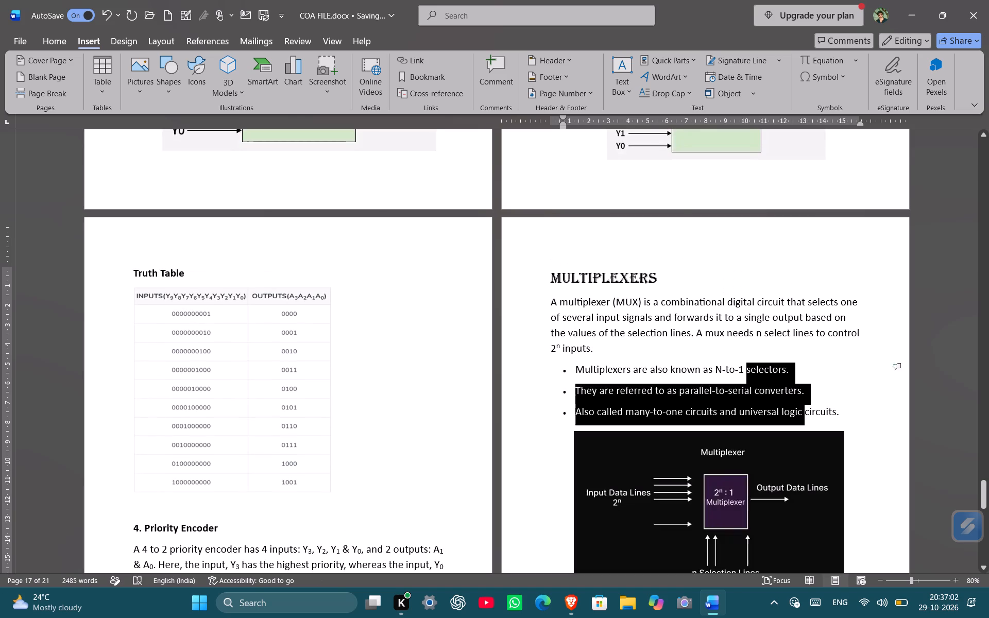
pyautogui.moveTo(731, 351); pyautogui.dragTo(716, 302)
pyautogui.hotkey('ctrl', 'j')
pyautogui.click(716, 302)
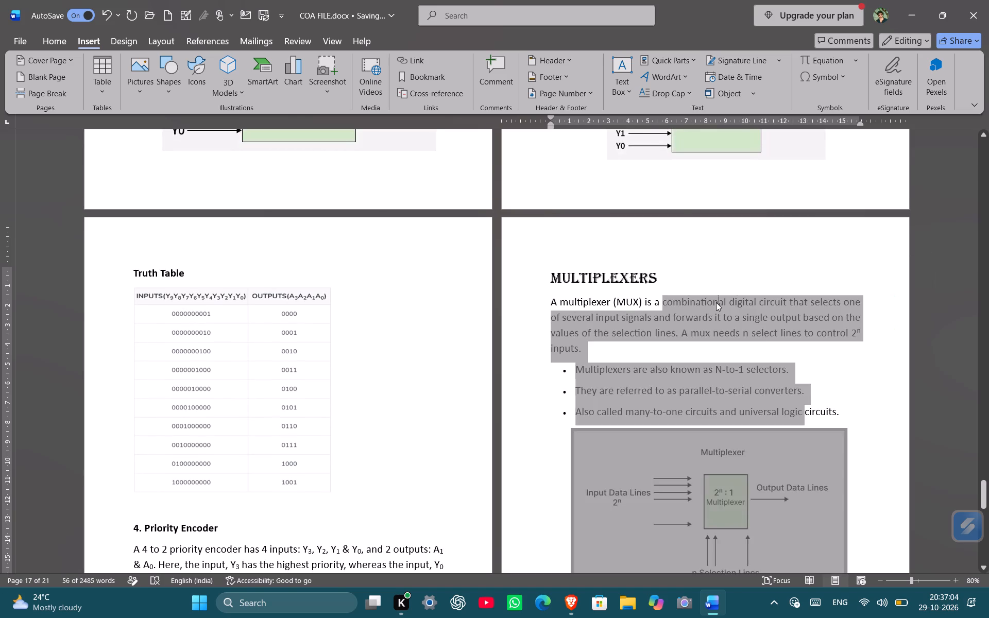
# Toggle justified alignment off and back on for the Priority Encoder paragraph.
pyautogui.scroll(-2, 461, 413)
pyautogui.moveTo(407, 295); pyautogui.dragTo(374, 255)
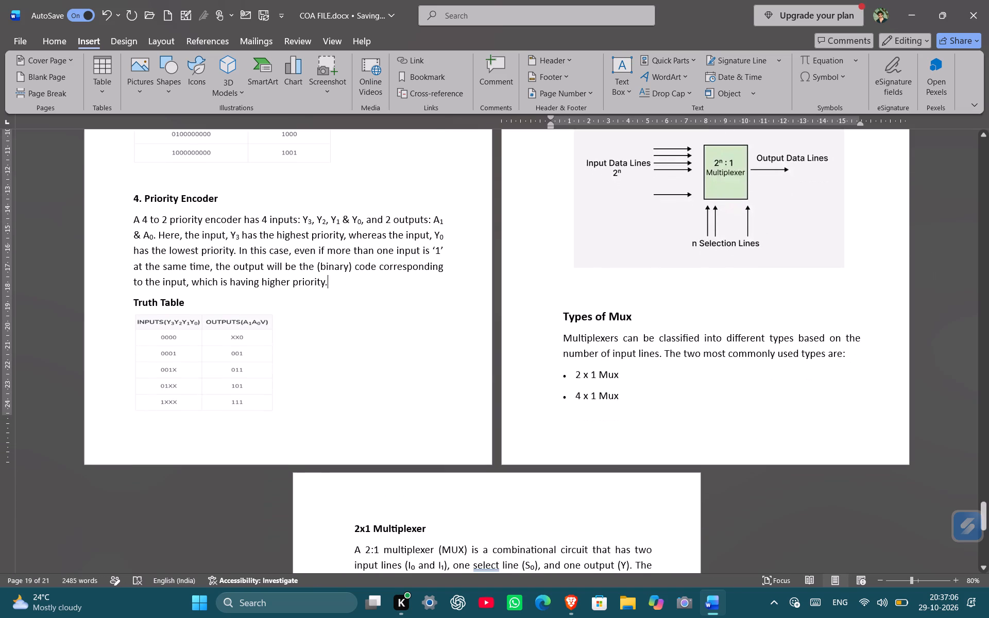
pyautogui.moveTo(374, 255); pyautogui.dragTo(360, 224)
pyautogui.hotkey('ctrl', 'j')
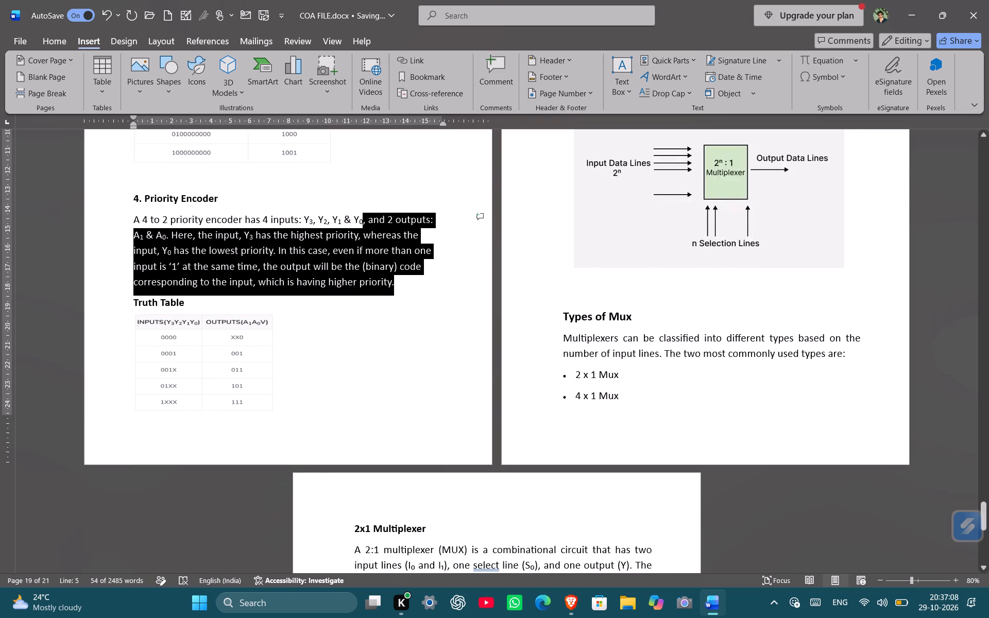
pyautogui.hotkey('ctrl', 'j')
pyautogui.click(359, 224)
# Review the layout of the encoder and multiplexer pages, including the 4×1 truth table and block diagram.
pyautogui.scroll(3, 584, 183)
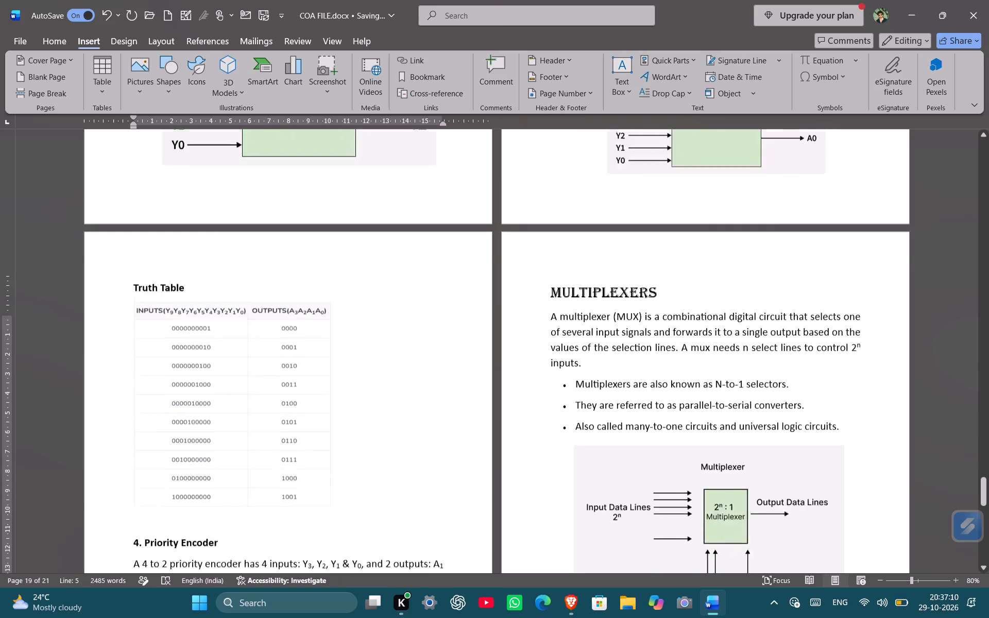
pyautogui.scroll(2, 584, 183)
pyautogui.scroll(-4, 627, 351)
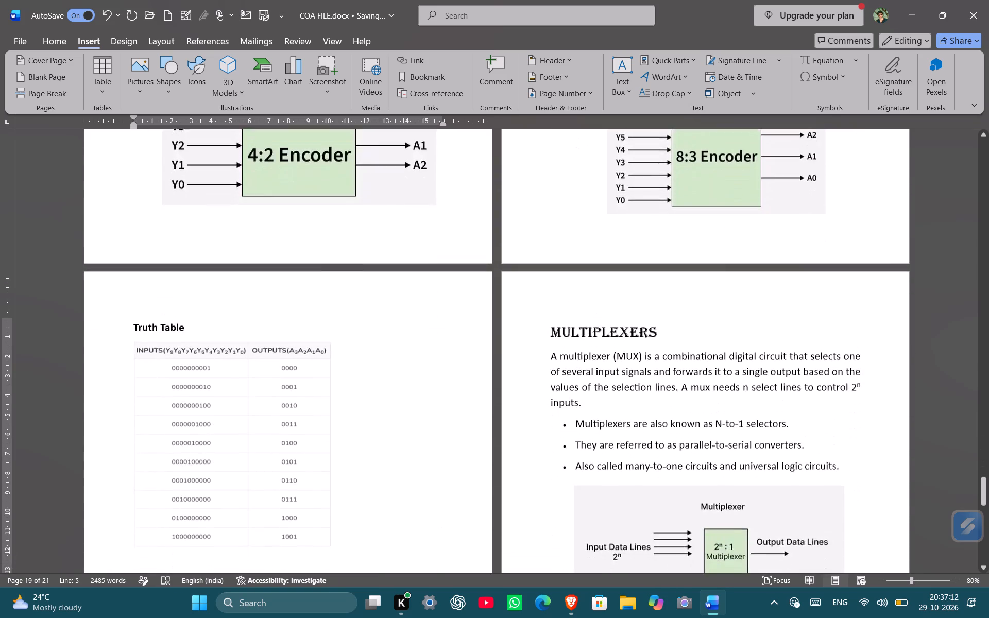
pyautogui.scroll(-4, 627, 351)
pyautogui.scroll(1, 627, 351)
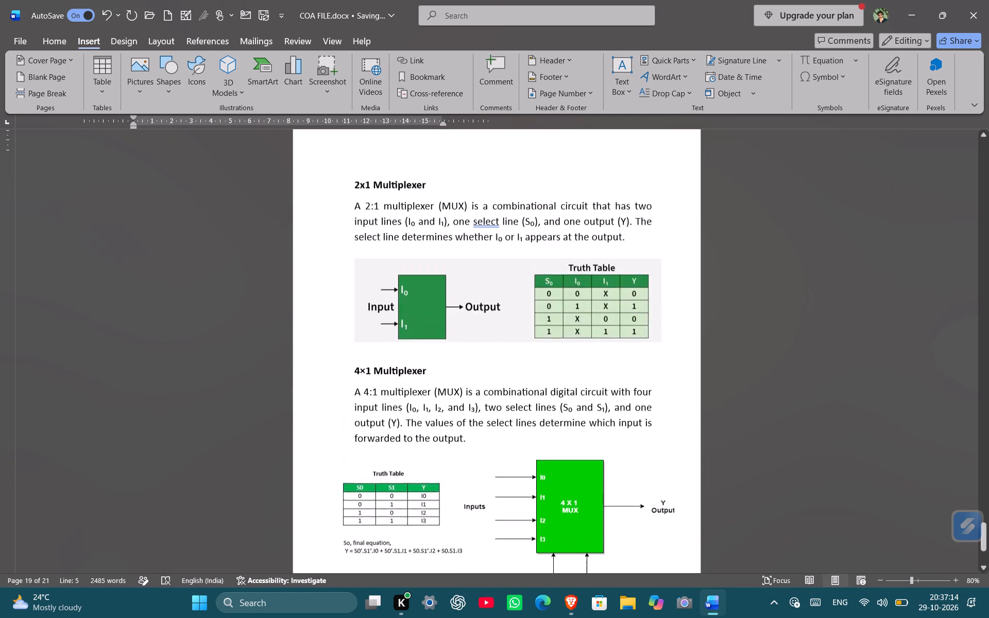
pyautogui.scroll(-1, 627, 351)
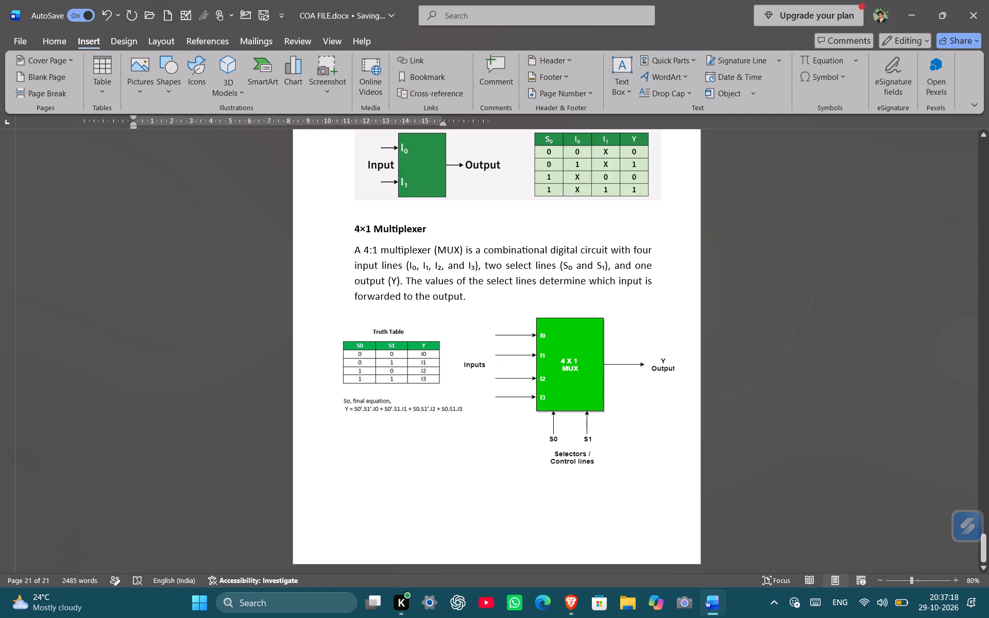
pyautogui.click(385, 372)
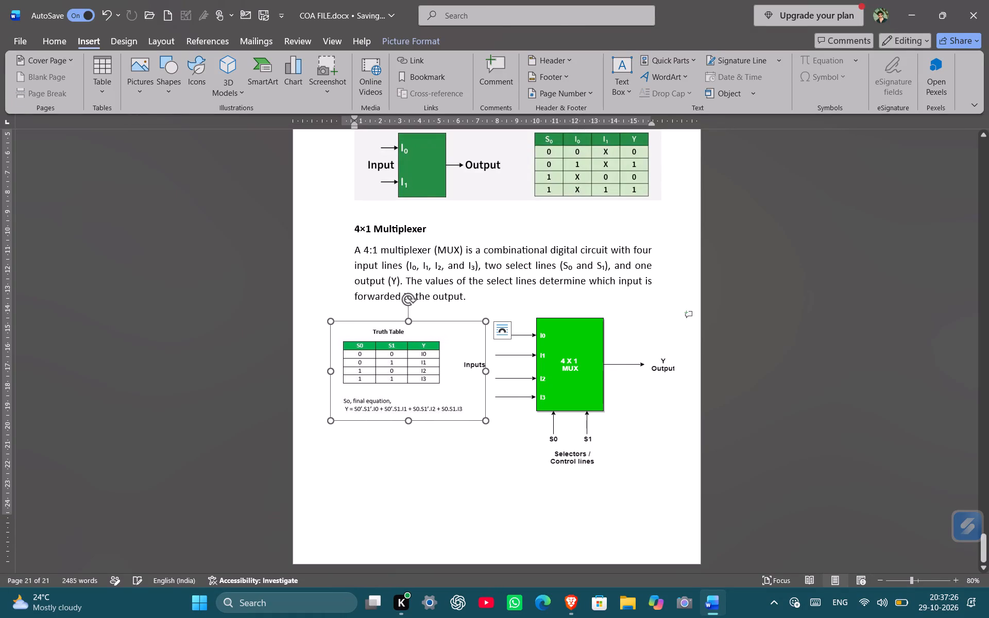
# Place the cursor on the empty line below the 4×1 images, and copy the "Truth Table of 4×1 Multiplexer" heading from GeeksforGeeks in Brave.
pyautogui.click(416, 490)
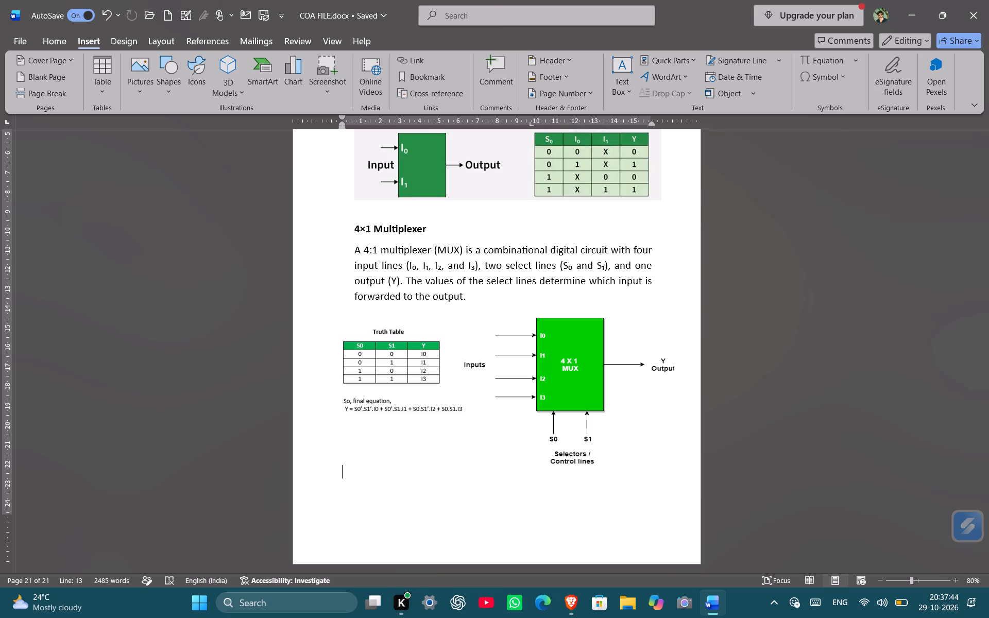
pyautogui.scroll(-3, 566, 347)
pyautogui.click(567, 613)
pyautogui.scroll(-2, 391, 376)
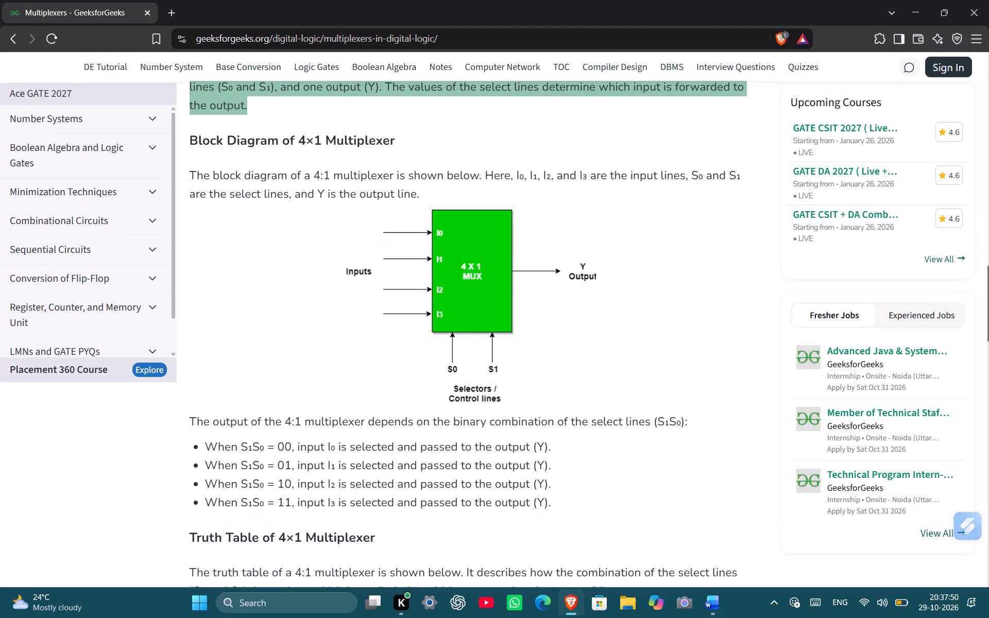
pyautogui.scroll(-5, 391, 376)
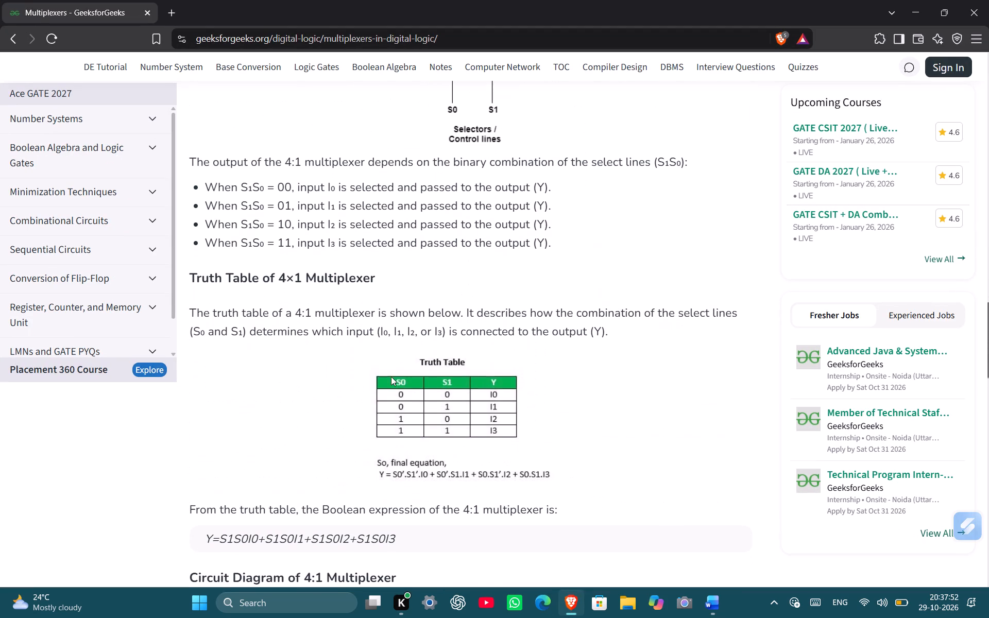
pyautogui.moveTo(190, 272); pyautogui.dragTo(373, 270)
pyautogui.hotkey('ctrl', 'c')
# Return to Word, paste the copied heading into the 4×1 section and move the truth table image down below it.
pyautogui.click(566, 607)
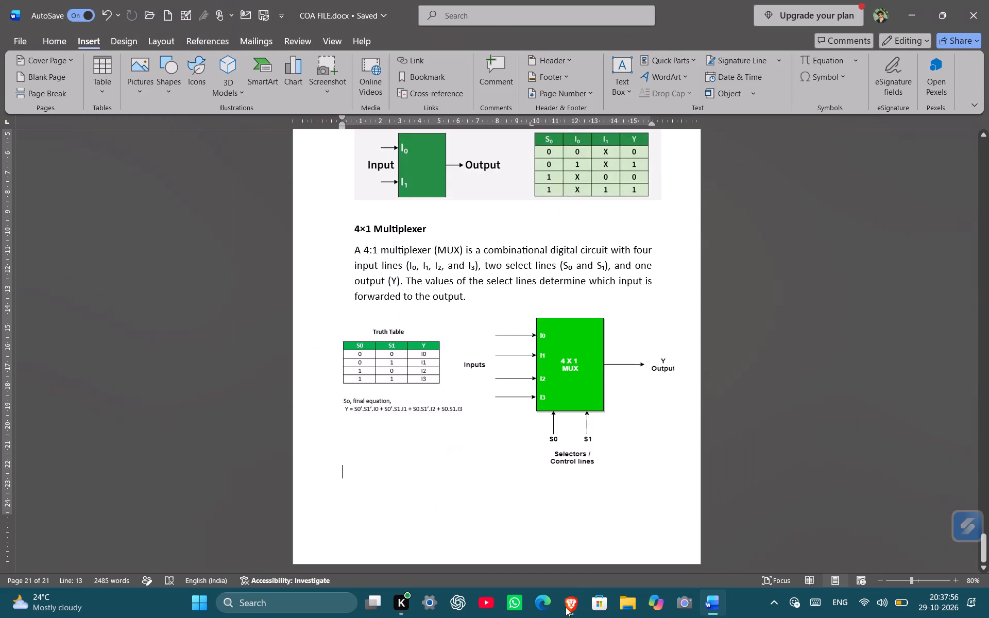
pyautogui.hotkey('ctrl', 'v')
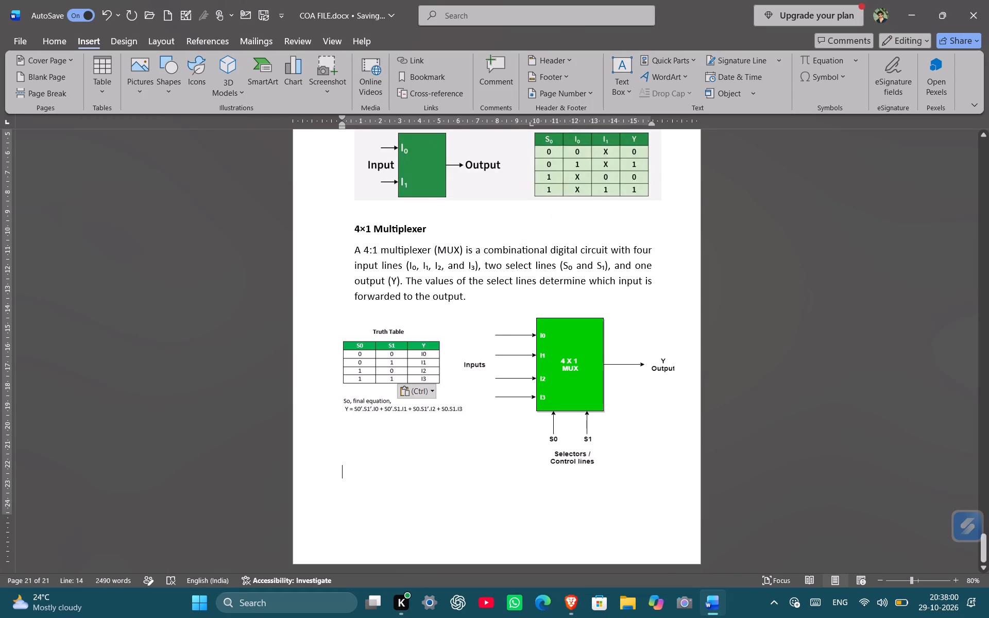
pyautogui.moveTo(391, 381); pyautogui.dragTo(392, 452)
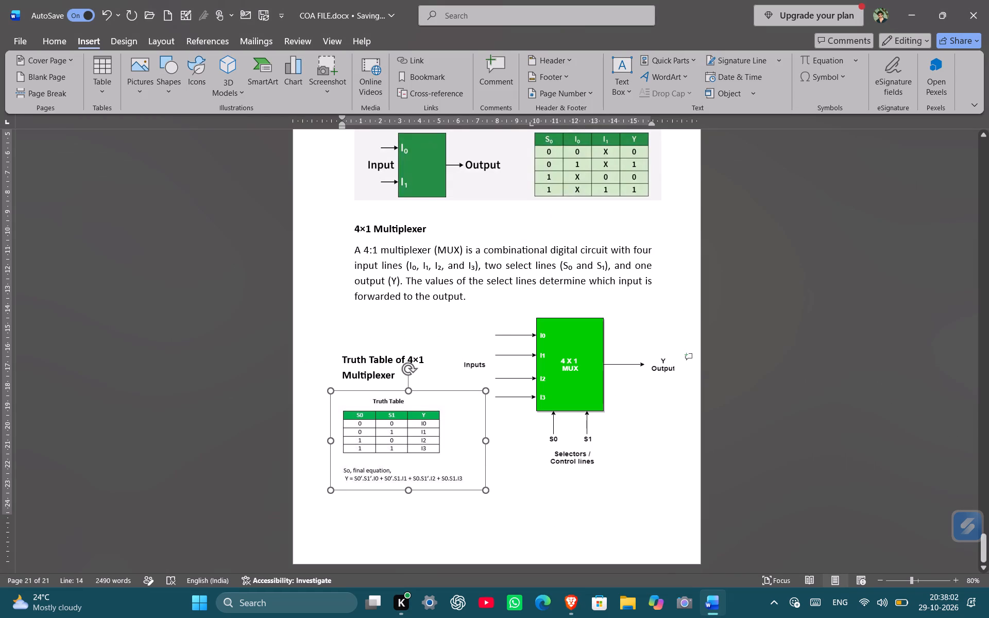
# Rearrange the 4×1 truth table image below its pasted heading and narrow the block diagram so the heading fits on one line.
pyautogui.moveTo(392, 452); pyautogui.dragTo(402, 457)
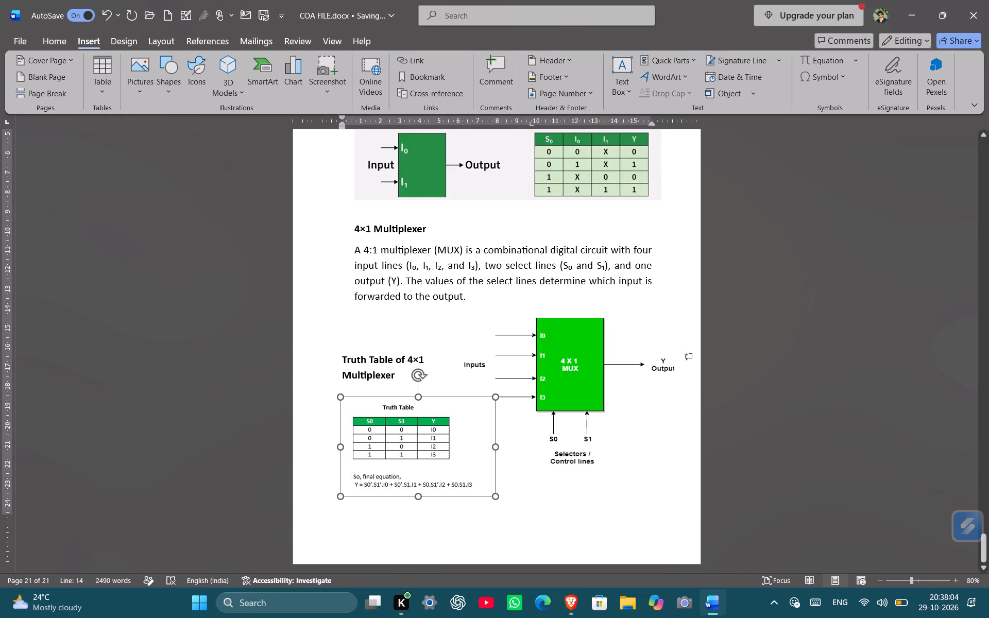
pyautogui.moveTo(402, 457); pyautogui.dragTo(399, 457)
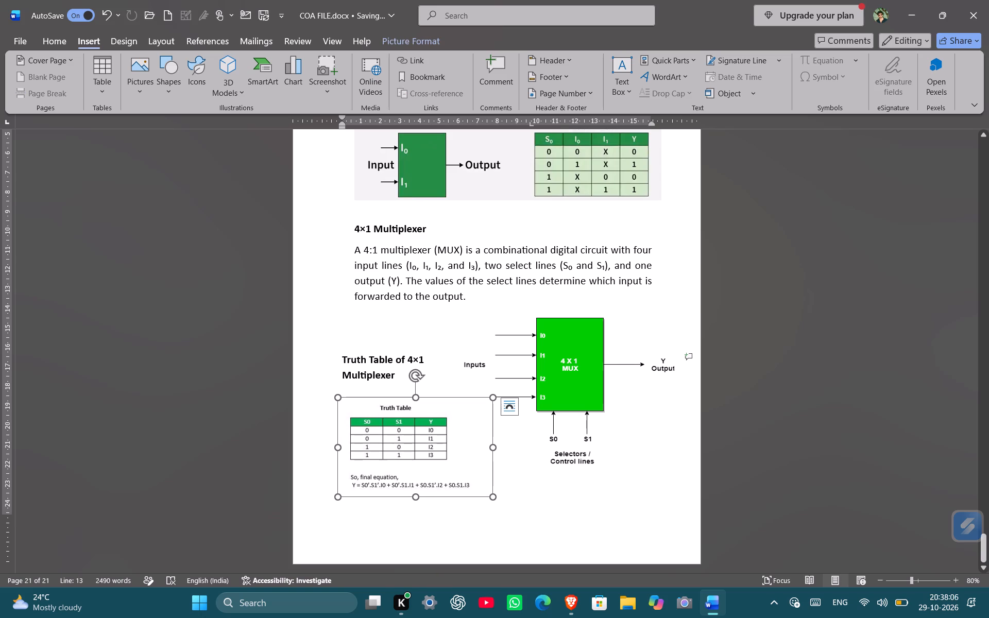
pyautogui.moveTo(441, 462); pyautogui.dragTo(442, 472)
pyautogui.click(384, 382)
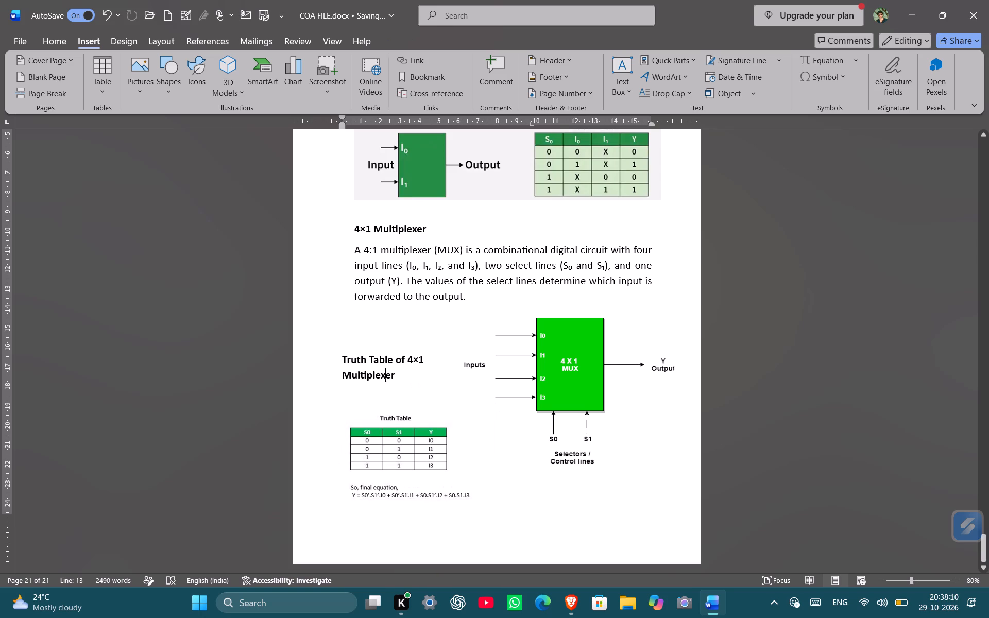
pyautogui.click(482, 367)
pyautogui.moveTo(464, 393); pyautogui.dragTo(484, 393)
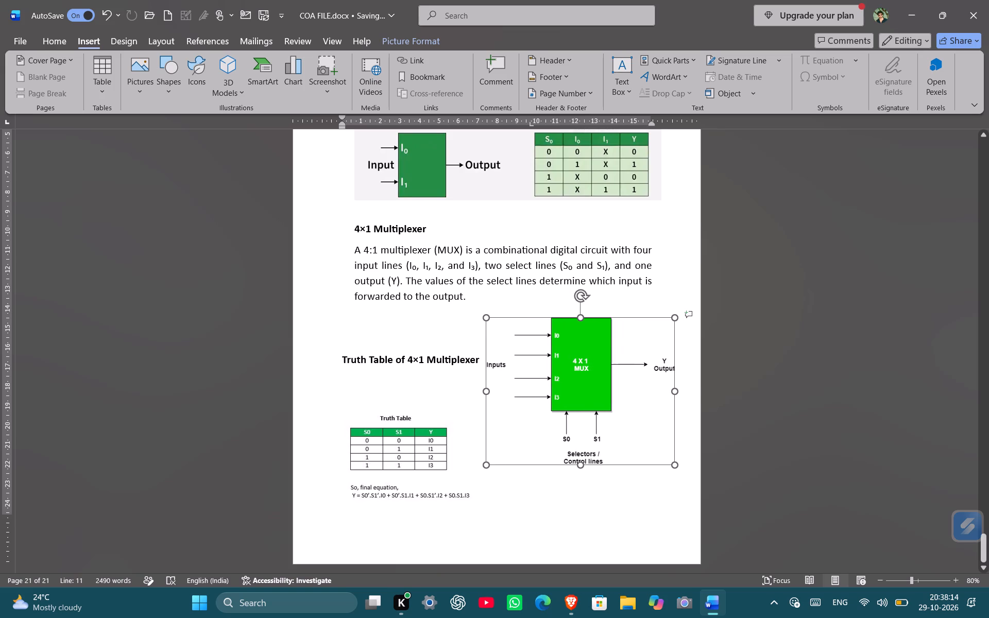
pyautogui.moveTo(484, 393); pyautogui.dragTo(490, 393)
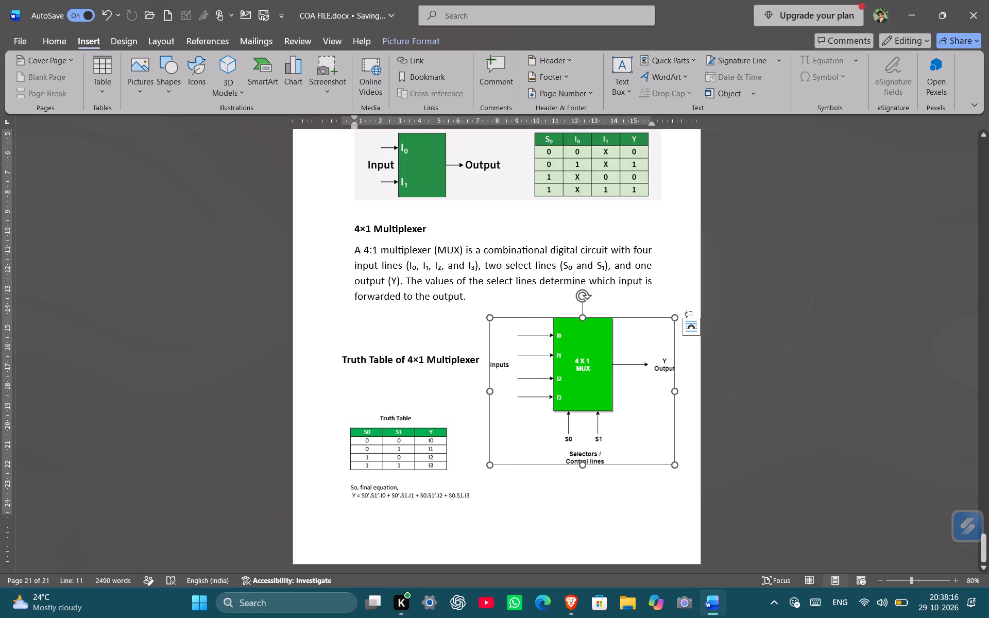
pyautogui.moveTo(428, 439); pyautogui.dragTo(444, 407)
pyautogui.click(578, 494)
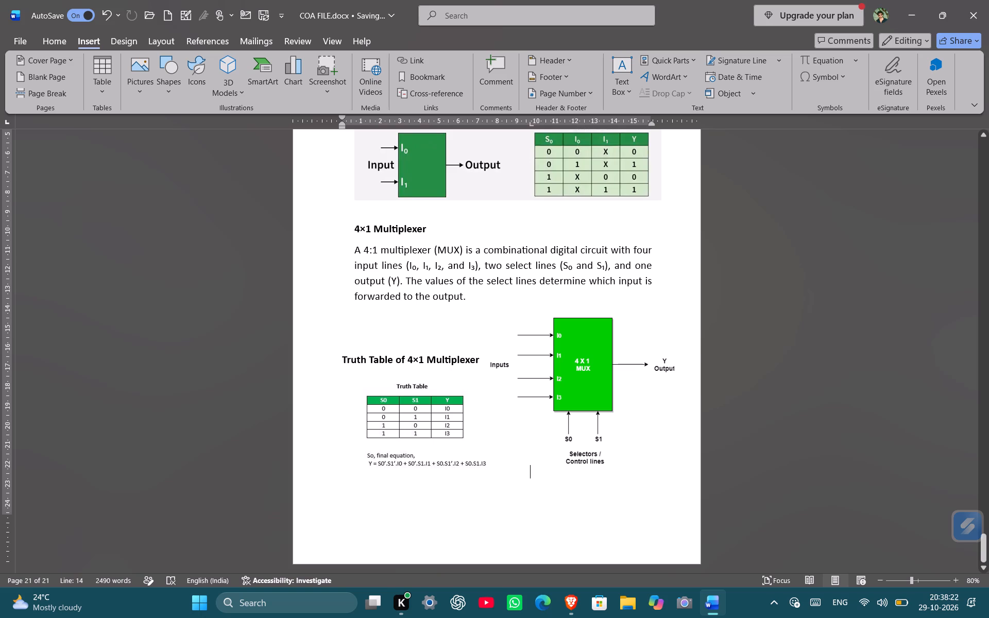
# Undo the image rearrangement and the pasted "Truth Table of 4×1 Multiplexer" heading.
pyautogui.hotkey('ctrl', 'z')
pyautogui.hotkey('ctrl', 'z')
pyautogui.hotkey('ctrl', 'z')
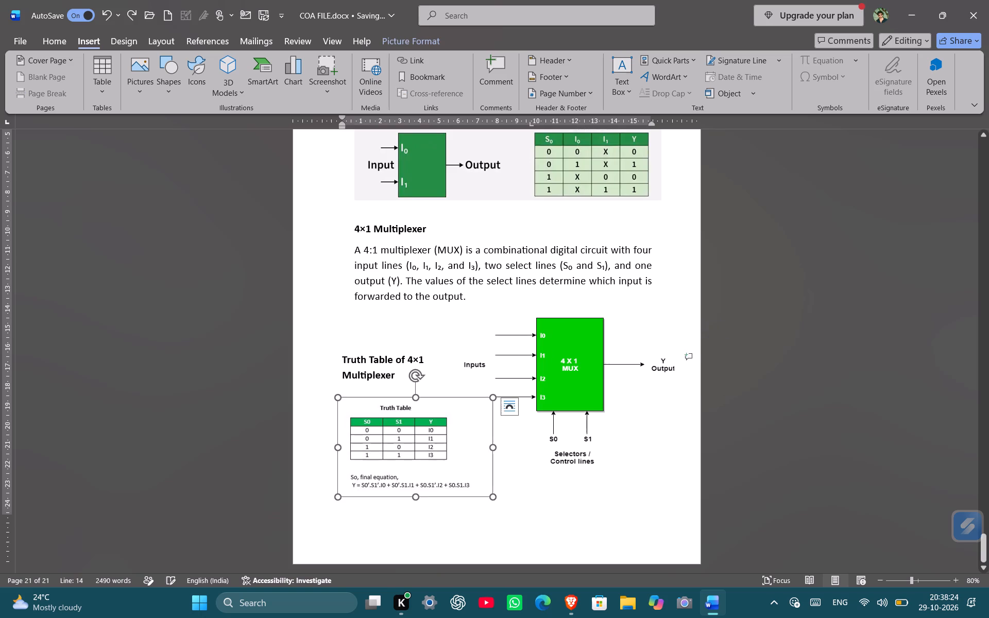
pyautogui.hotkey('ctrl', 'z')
# Insert a page break on the line below the 4×1 multiplexer images.
pyautogui.click(586, 552)
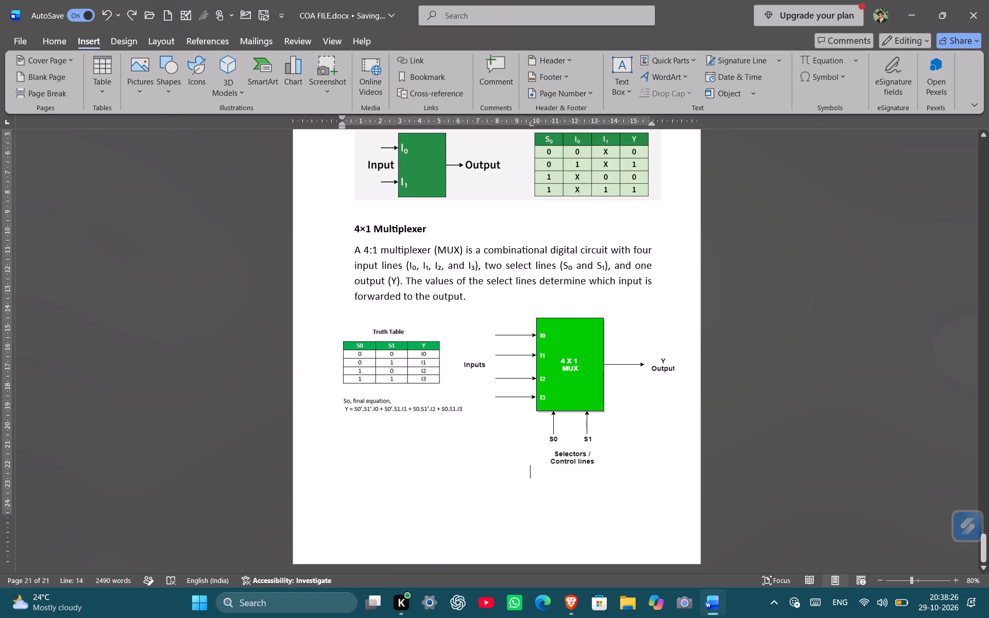
pyautogui.click(463, 494)
pyautogui.scroll(-1, 463, 494)
pyautogui.click(53, 39)
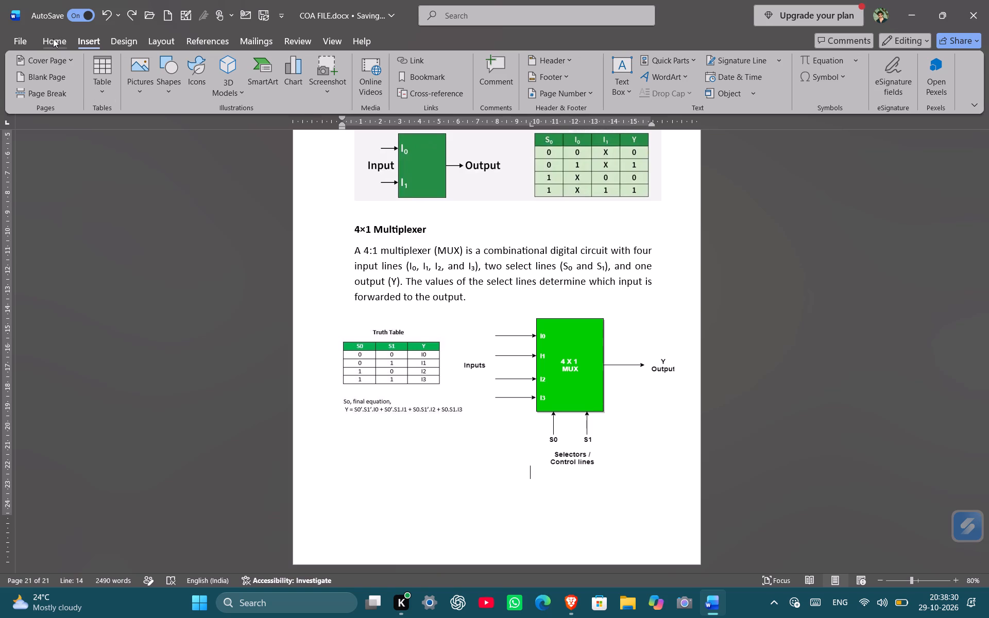
pyautogui.click(79, 39)
pyautogui.click(48, 90)
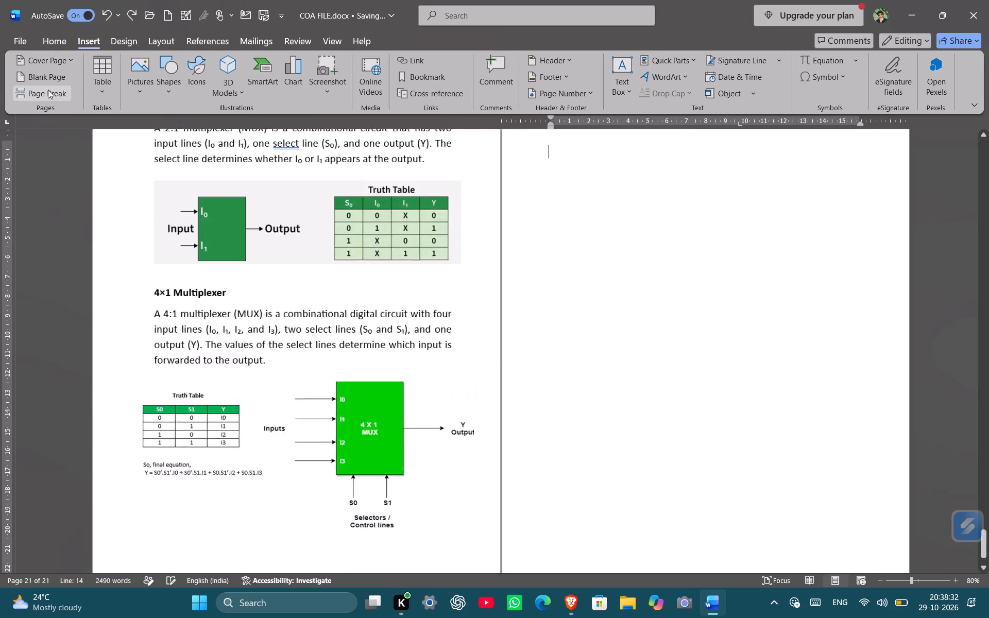
# Add two blank lines between the 2x1 multiplexer image and the "4×1 Multiplexer" heading.
pyautogui.scroll(-1, 455, 321)
pyautogui.scroll(2, 455, 321)
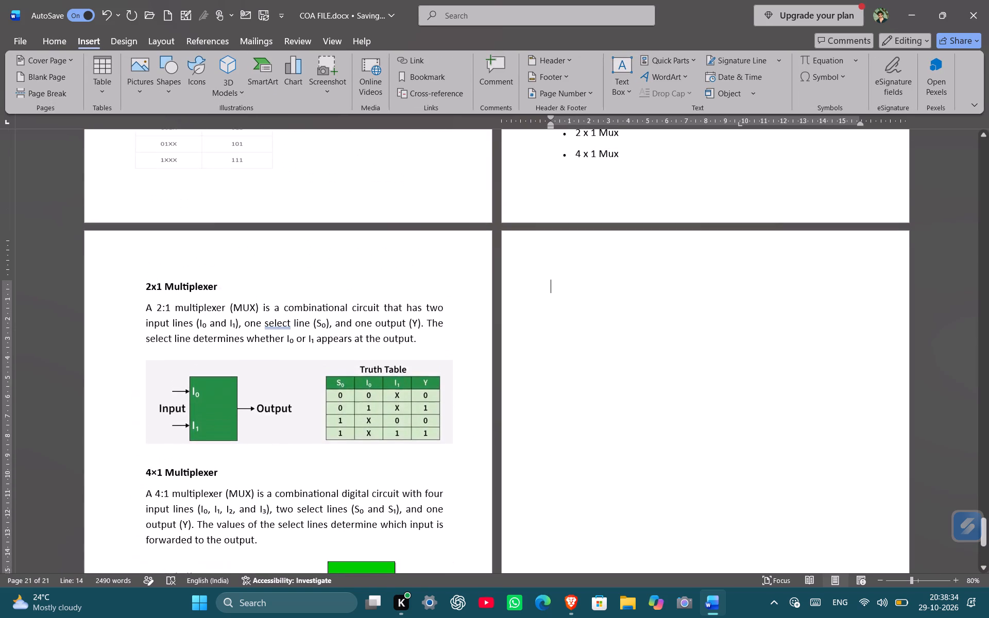
pyautogui.scroll(-2, 455, 321)
pyautogui.click(261, 222)
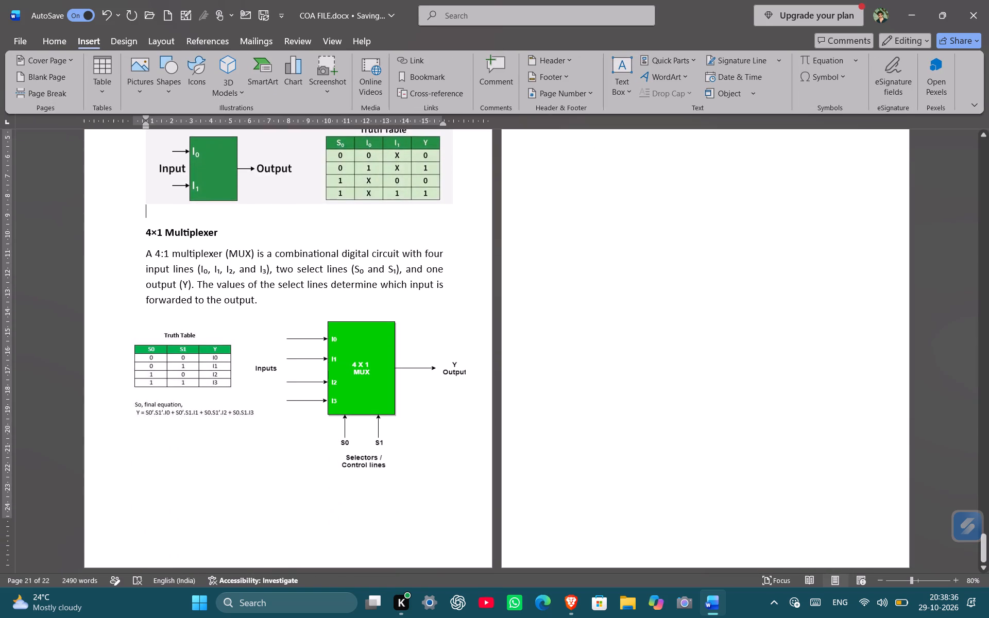
pyautogui.press('Return')
pyautogui.scroll(2, 261, 222)
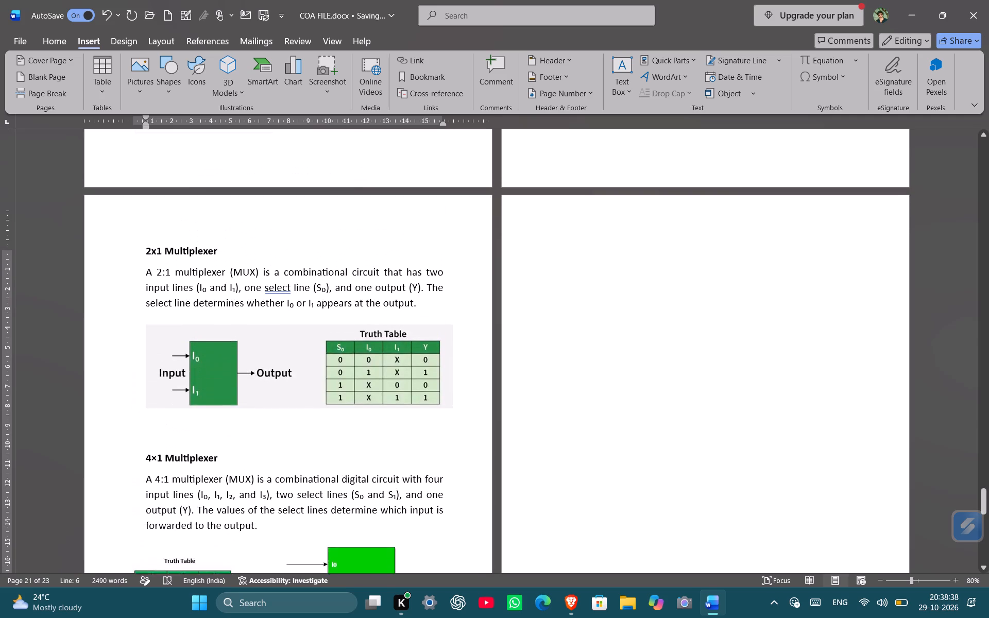
pyautogui.scroll(-2, 121, 293)
pyautogui.press('Return')
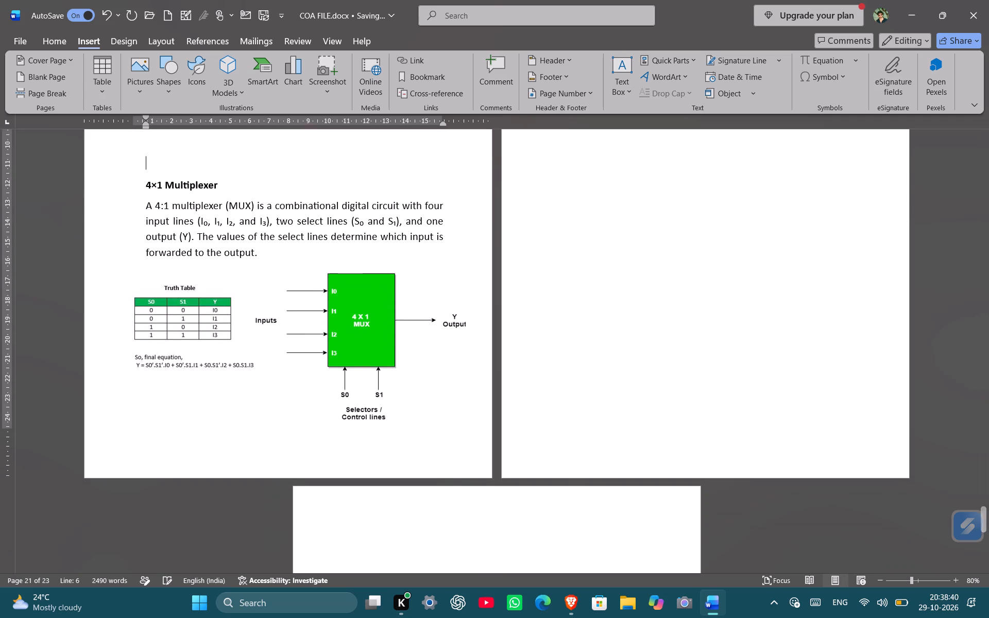
pyautogui.scroll(3, 249, 323)
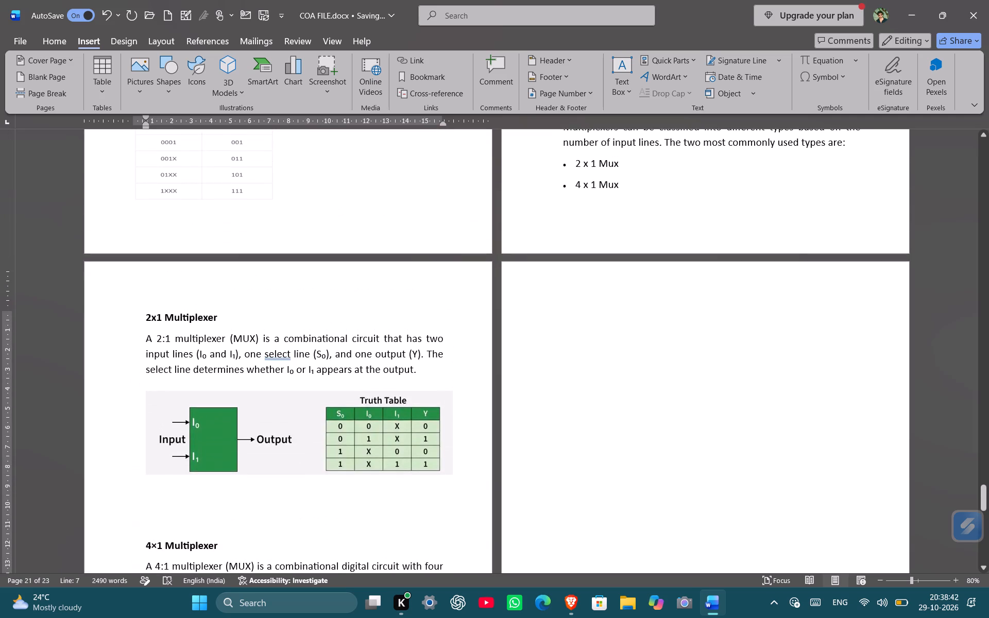
pyautogui.scroll(-1, 262, 407)
# Stretch the 2x1 multiplexer image slightly taller.
pyautogui.click(292, 330)
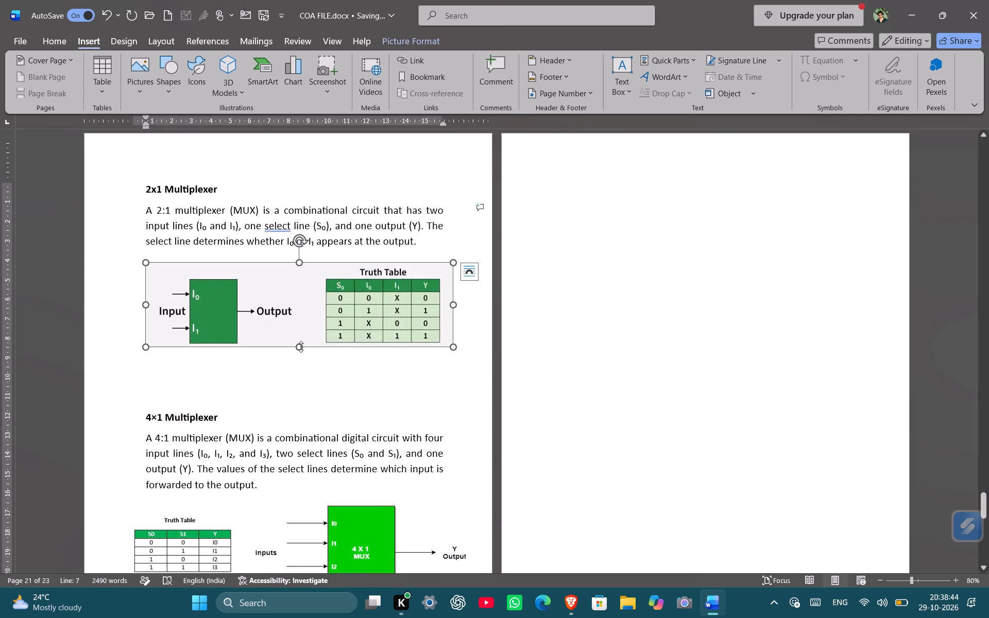
pyautogui.click(301, 347)
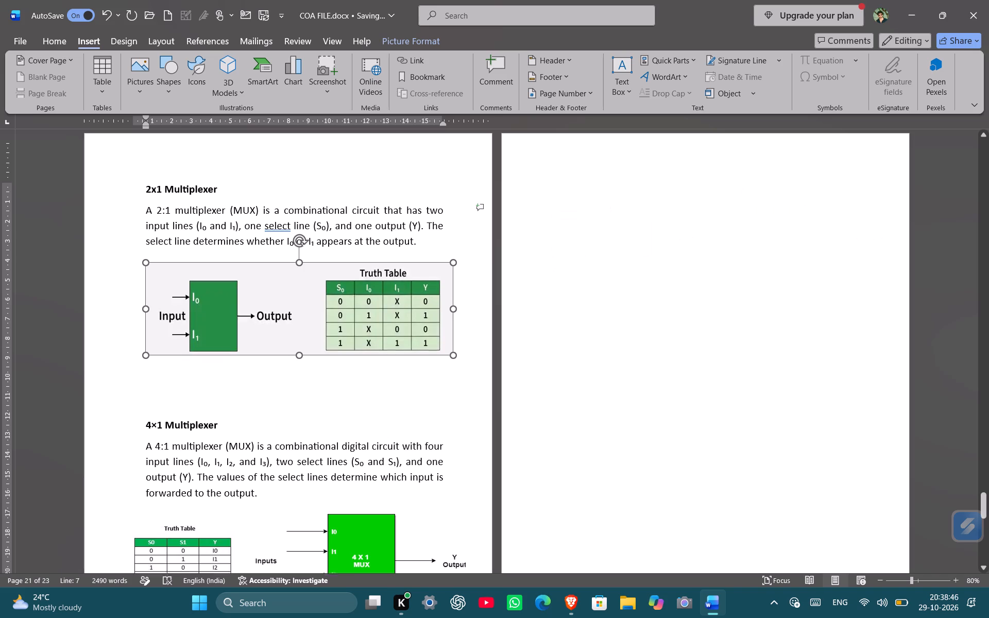
# Remove one of the extra blank lines above the "4×1 Multiplexer" heading.
pyautogui.click(259, 378)
pyautogui.press('\\')
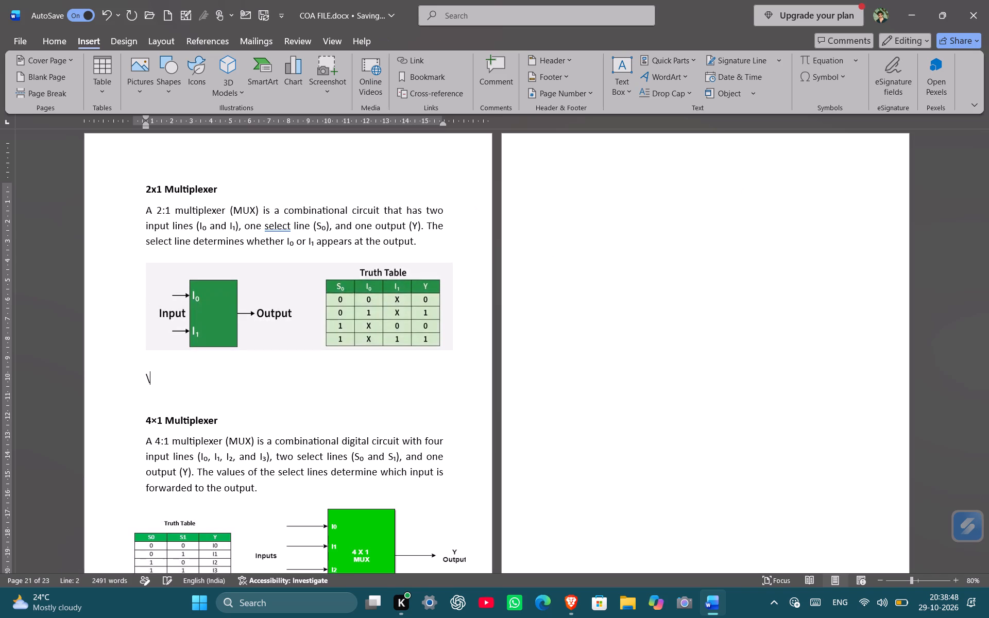
pyautogui.press('BackSpace')
pyautogui.press('BackSpace')
pyautogui.press('BackSpace')
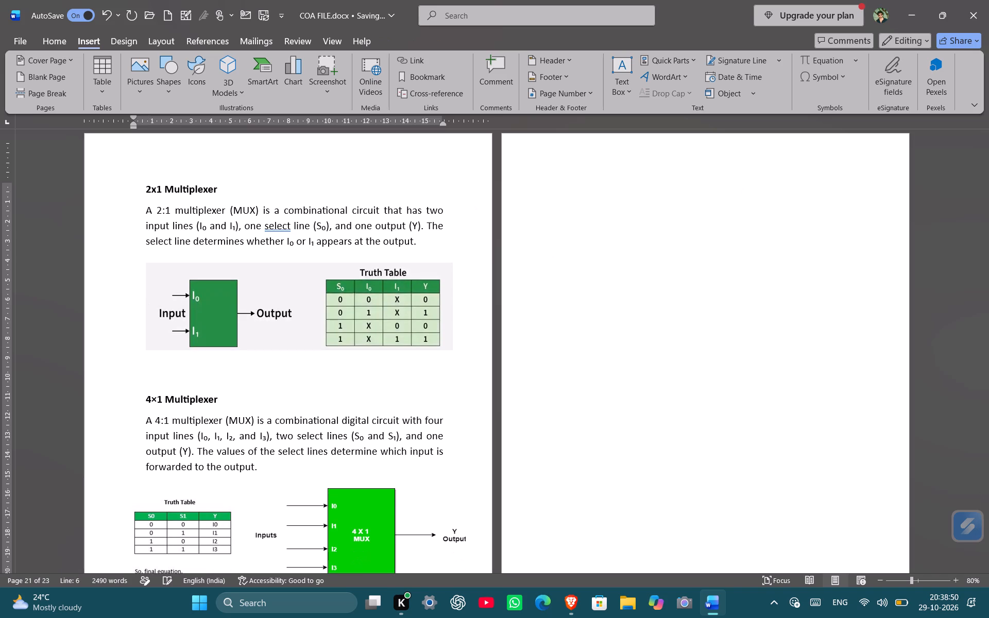
# Stretch the 2x1 multiplexer image further downward while keeping its width, and deselect it.
pyautogui.click(275, 322)
pyautogui.moveTo(298, 349); pyautogui.dragTo(298, 351)
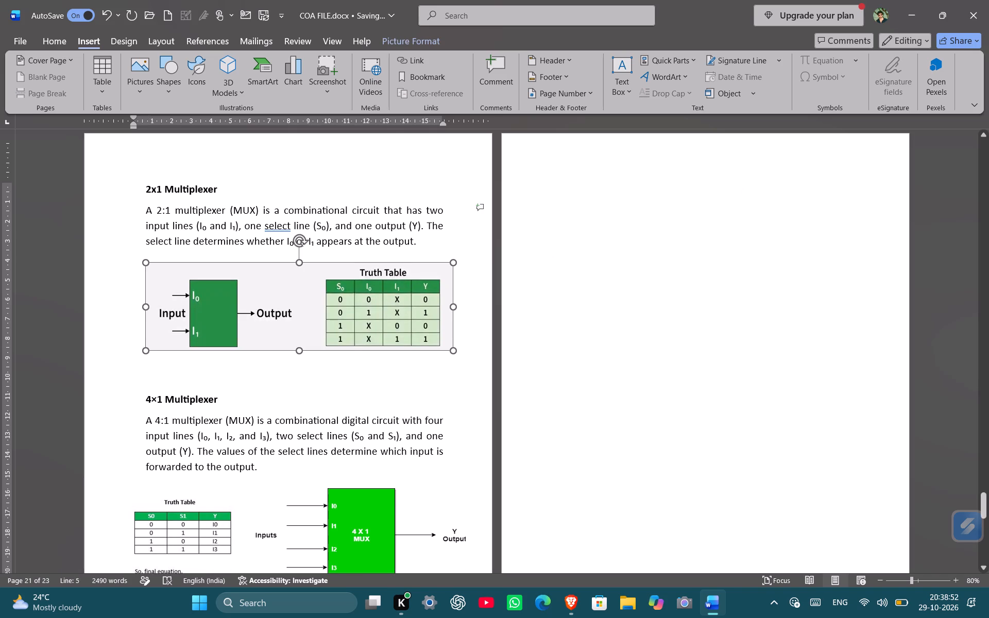
pyautogui.moveTo(298, 351); pyautogui.dragTo(299, 363)
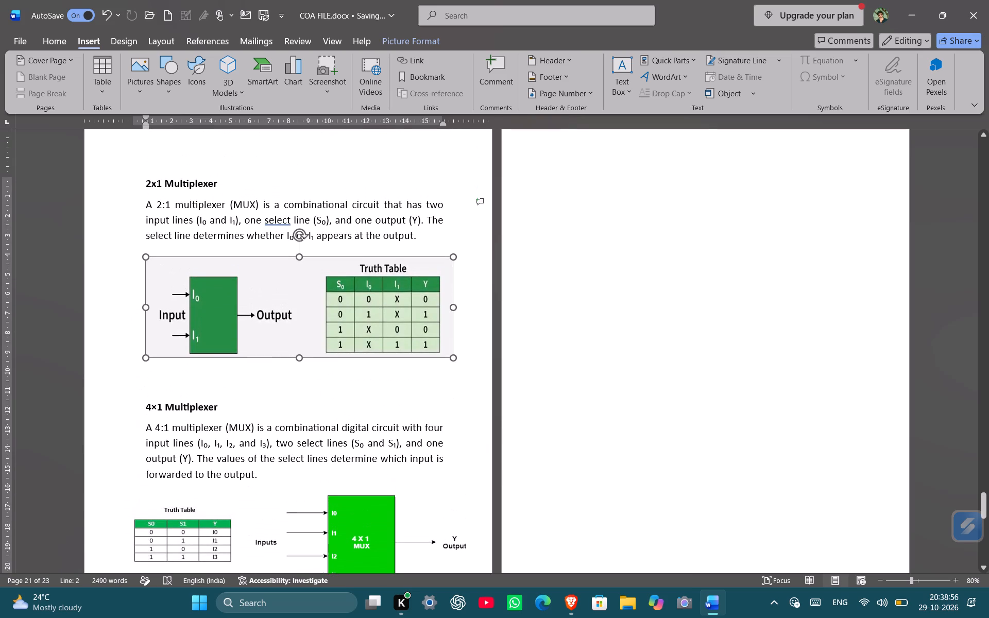
pyautogui.click(347, 229)
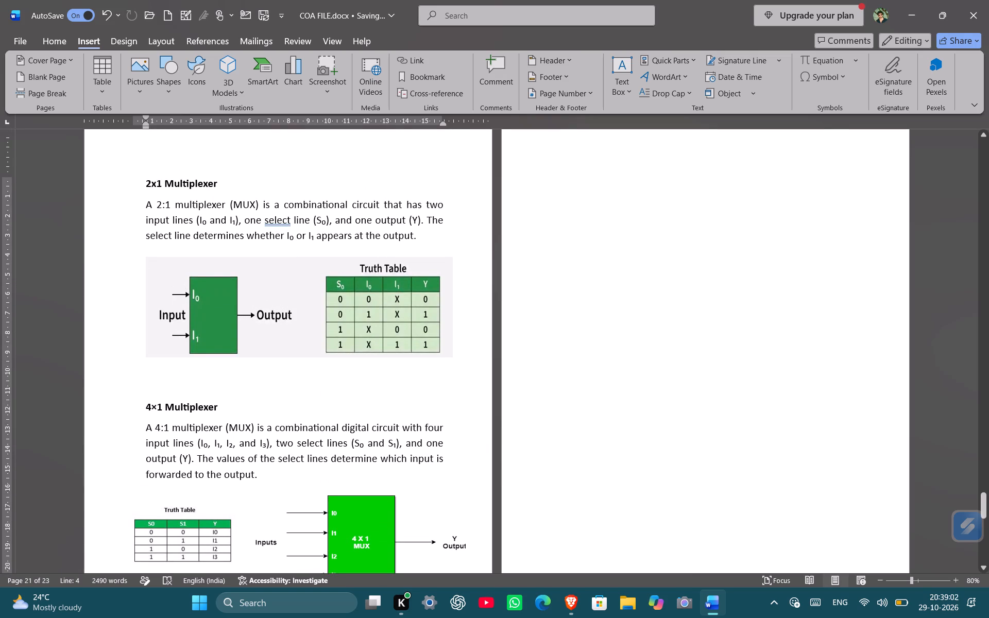
# Place the cursor at the top of the new blank page beside the multiplexer page.
pyautogui.click(604, 171)
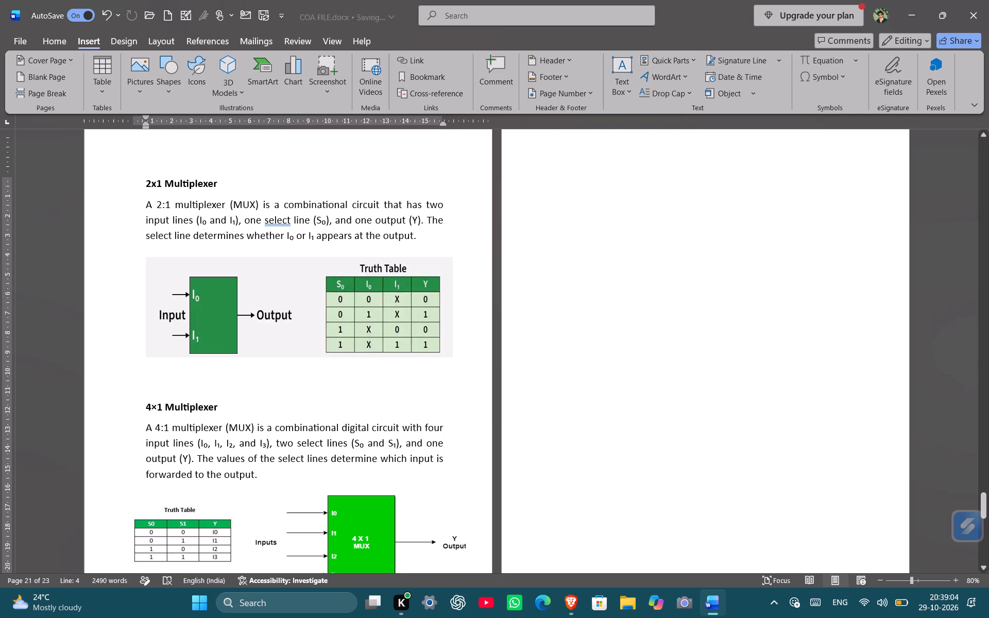
pyautogui.scroll(1, 566, 212)
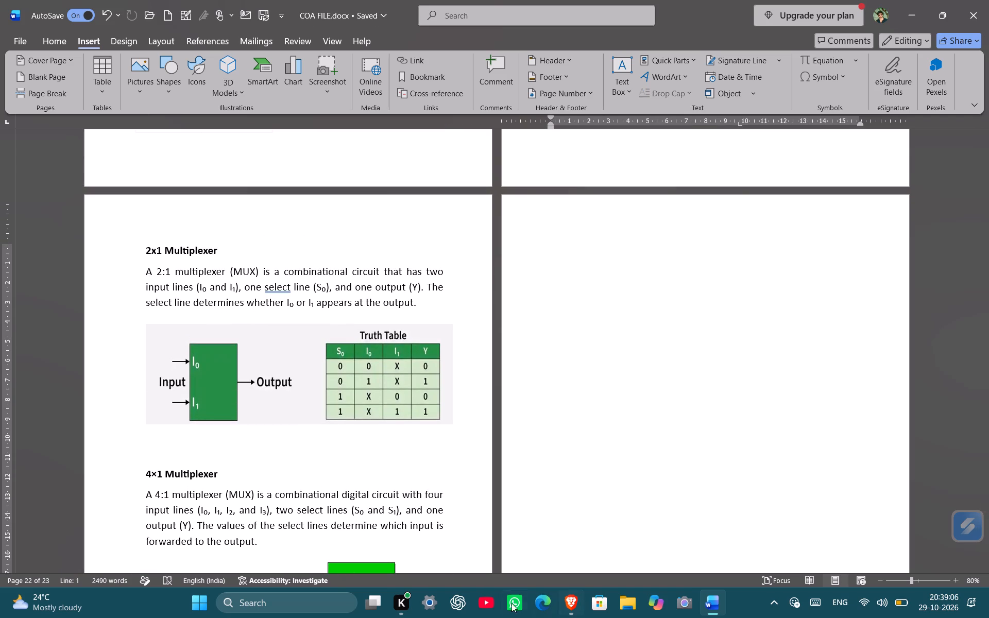
# Switch to Brave, go back from the Multiplexers article to the search page and search for "demultiplexer".
pyautogui.click(577, 600)
pyautogui.scroll(8, 308, 146)
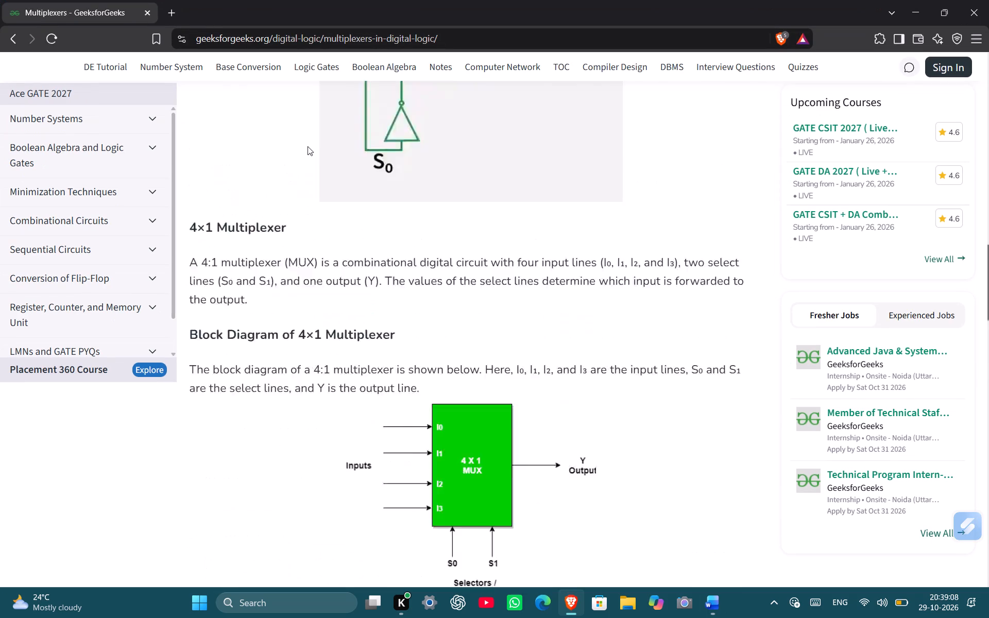
pyautogui.scroll(8, 293, 218)
pyautogui.hscroll(8, 293, 218)
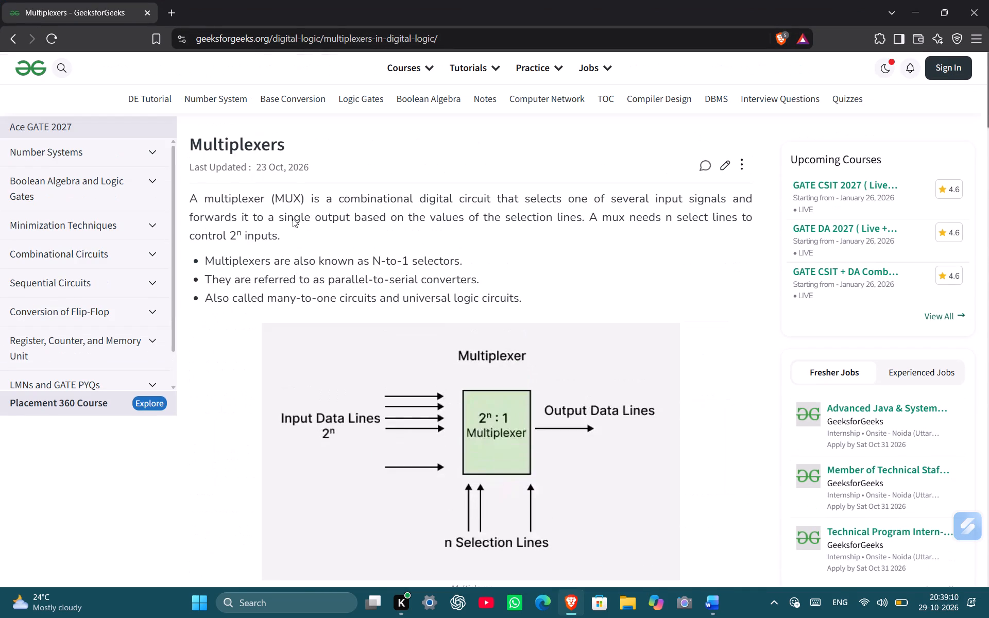
pyautogui.hscroll(7, 293, 218)
pyautogui.click(126, 91)
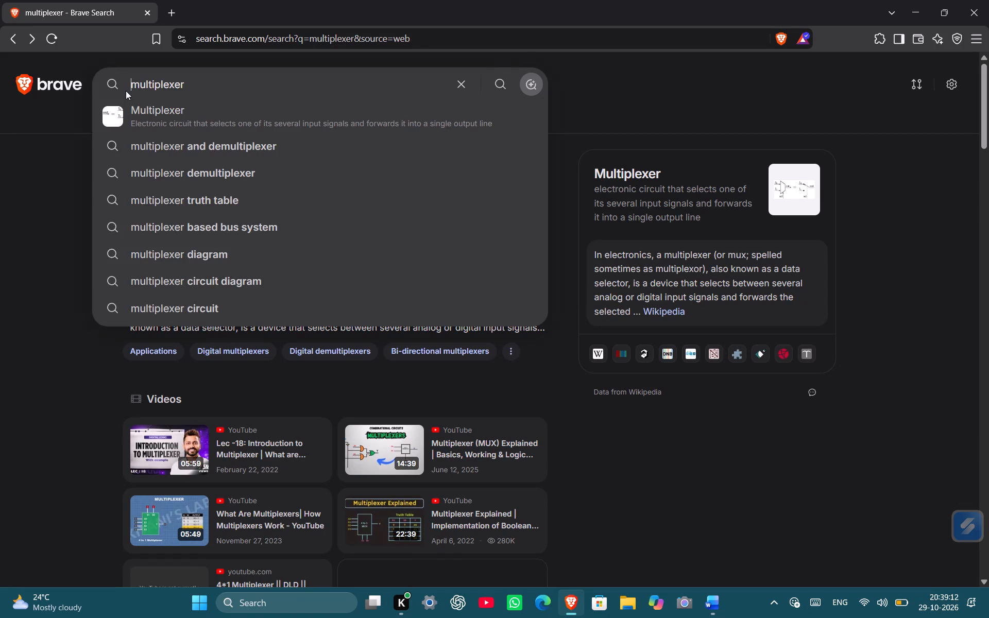
pyautogui.write('de')
pyautogui.press('Return')
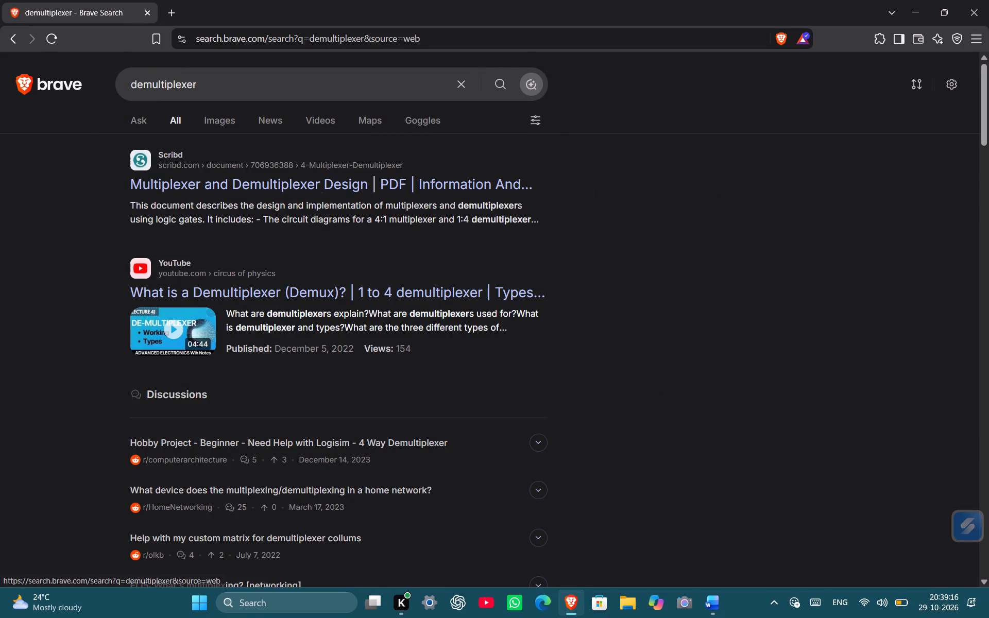
pyautogui.click(209, 87)
pyautogui.press('Return')
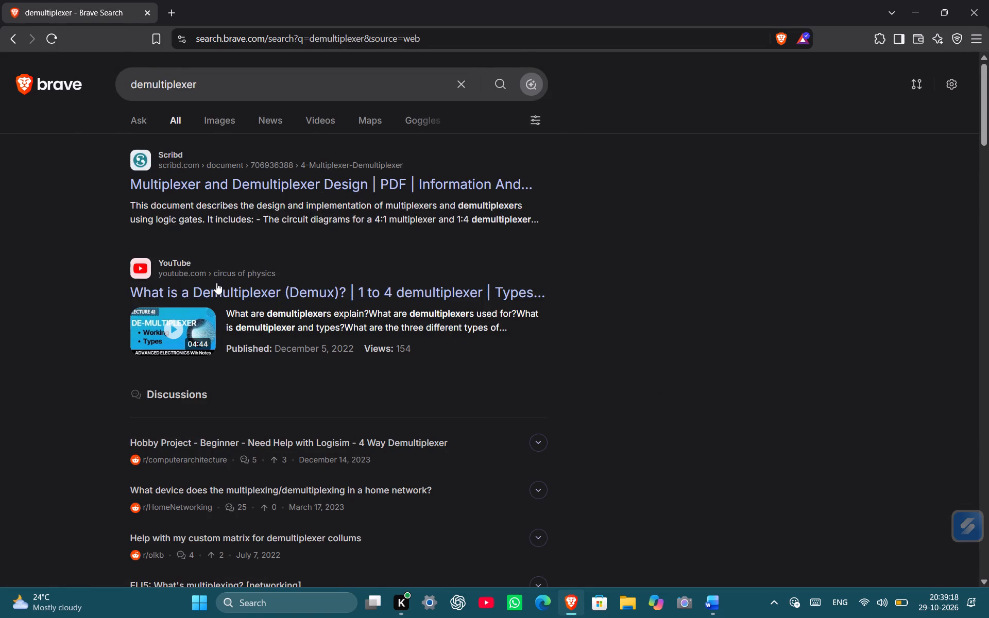
# Find and open the GeeksforGeeks "Demultiplexer(DEMUX)" article in the search results.
pyautogui.scroll(-7, 216, 283)
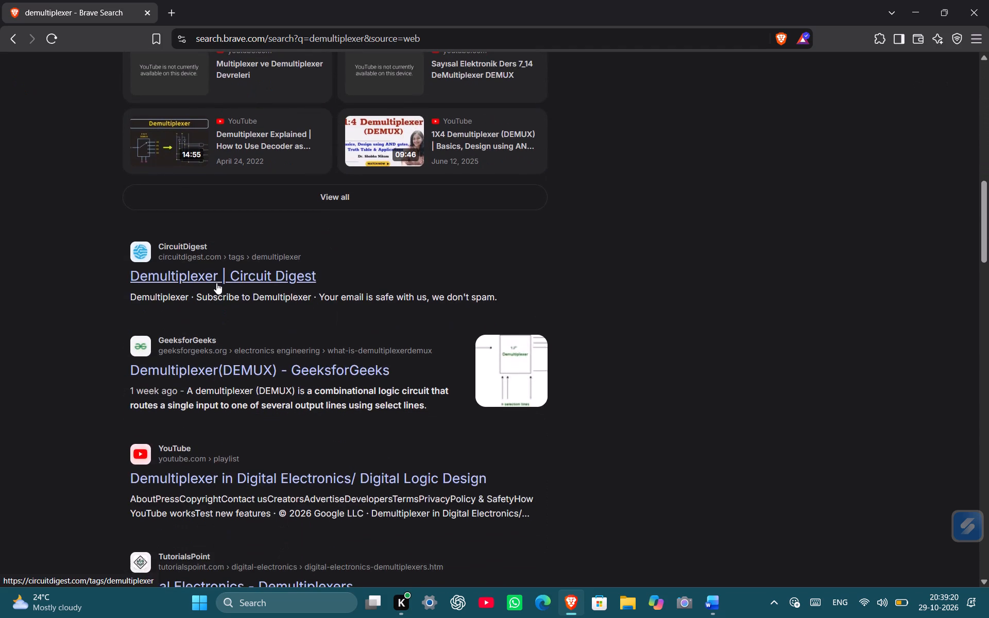
pyautogui.scroll(8, 216, 283)
pyautogui.scroll(-8, 216, 283)
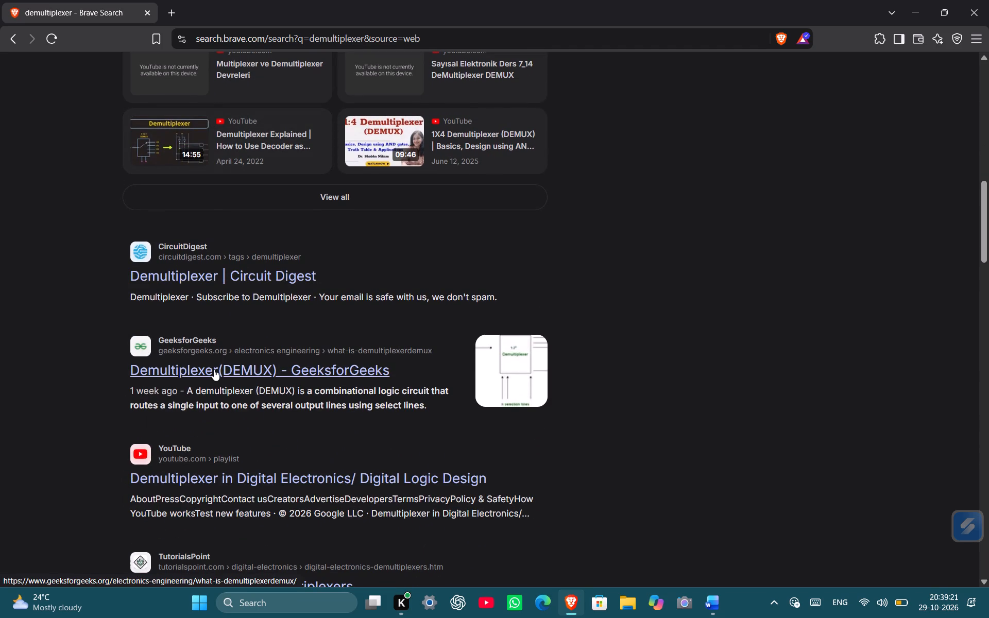
pyautogui.click(214, 369)
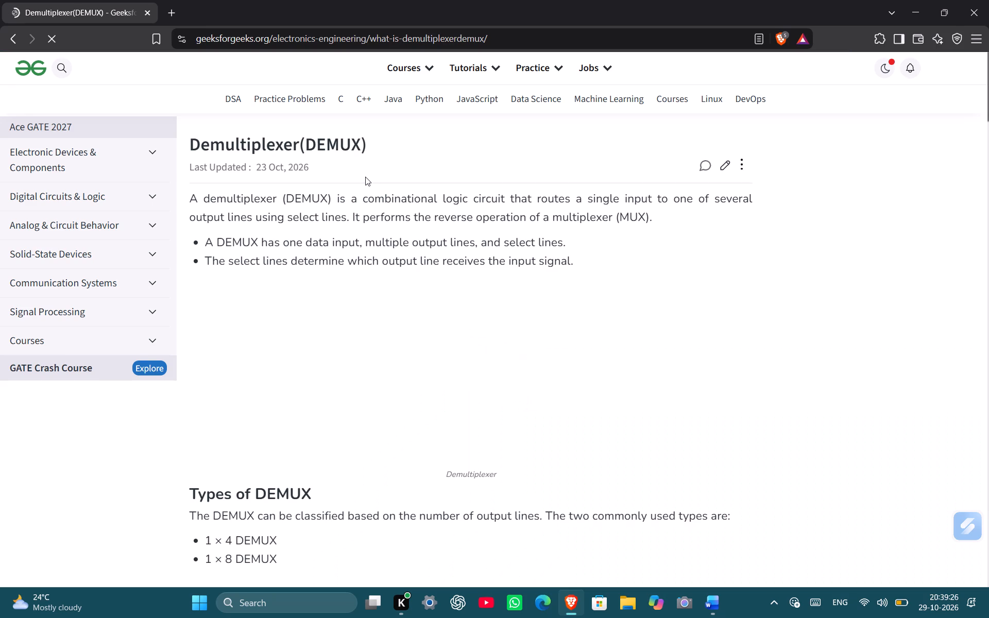
# Copy the article title "Demultiplexer(DEMUX)" and return to the COA file in Word.
pyautogui.moveTo(364, 143); pyautogui.dragTo(187, 139)
pyautogui.hotkey('ctrl', 'c')
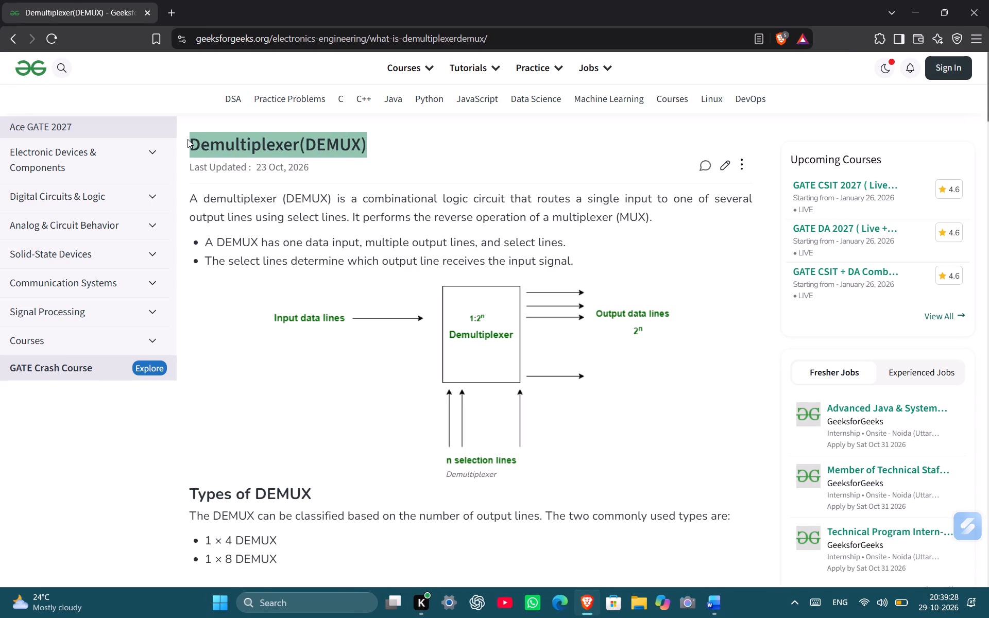
pyautogui.click(594, 603)
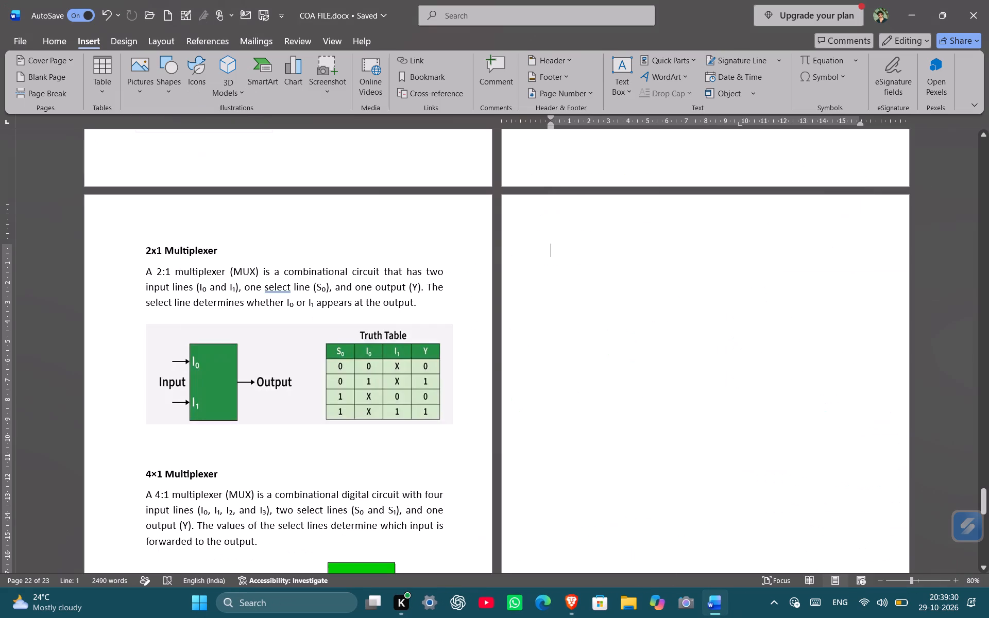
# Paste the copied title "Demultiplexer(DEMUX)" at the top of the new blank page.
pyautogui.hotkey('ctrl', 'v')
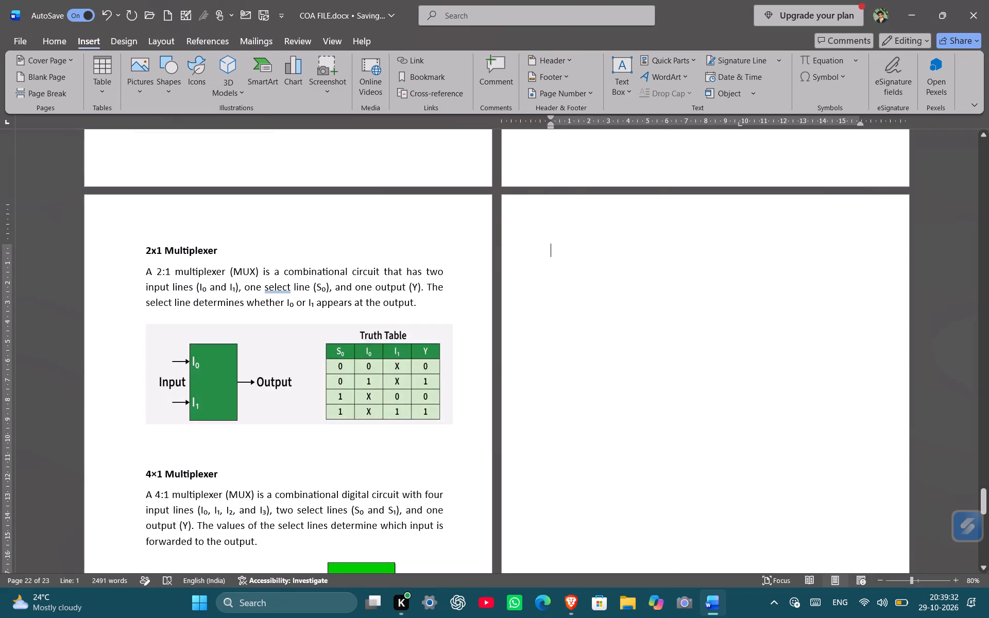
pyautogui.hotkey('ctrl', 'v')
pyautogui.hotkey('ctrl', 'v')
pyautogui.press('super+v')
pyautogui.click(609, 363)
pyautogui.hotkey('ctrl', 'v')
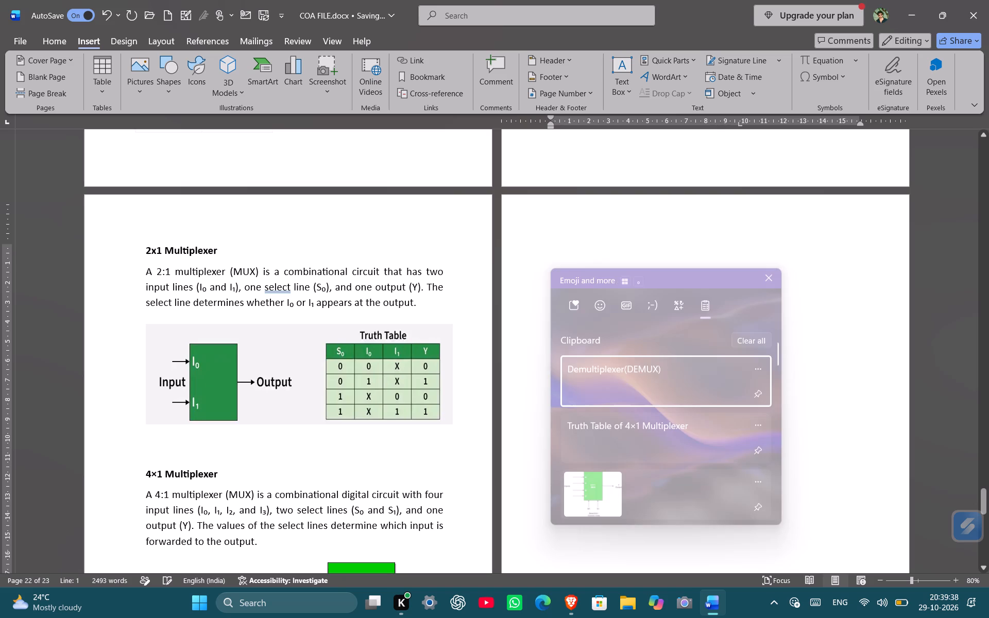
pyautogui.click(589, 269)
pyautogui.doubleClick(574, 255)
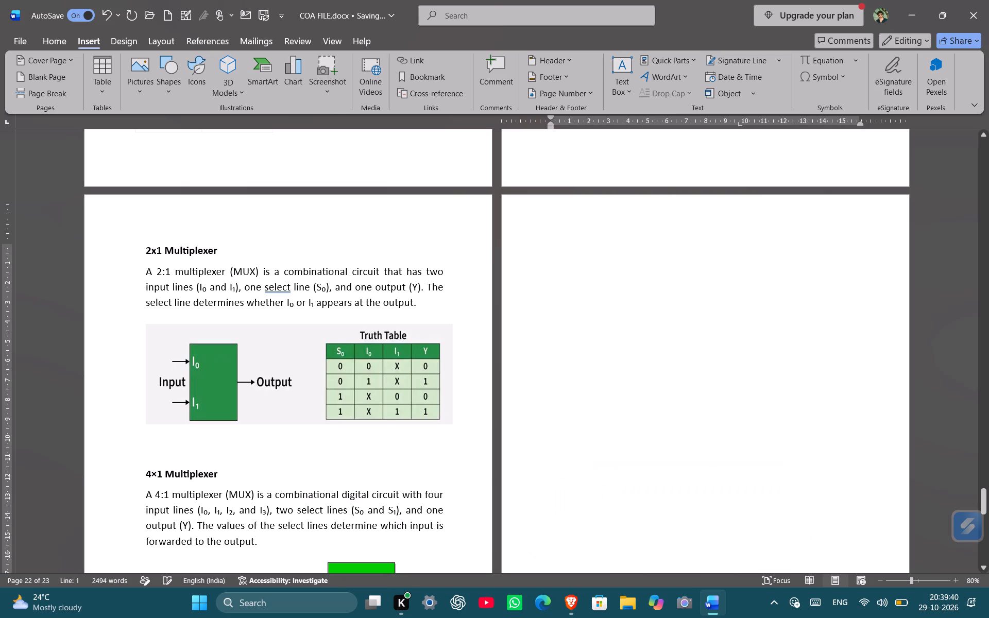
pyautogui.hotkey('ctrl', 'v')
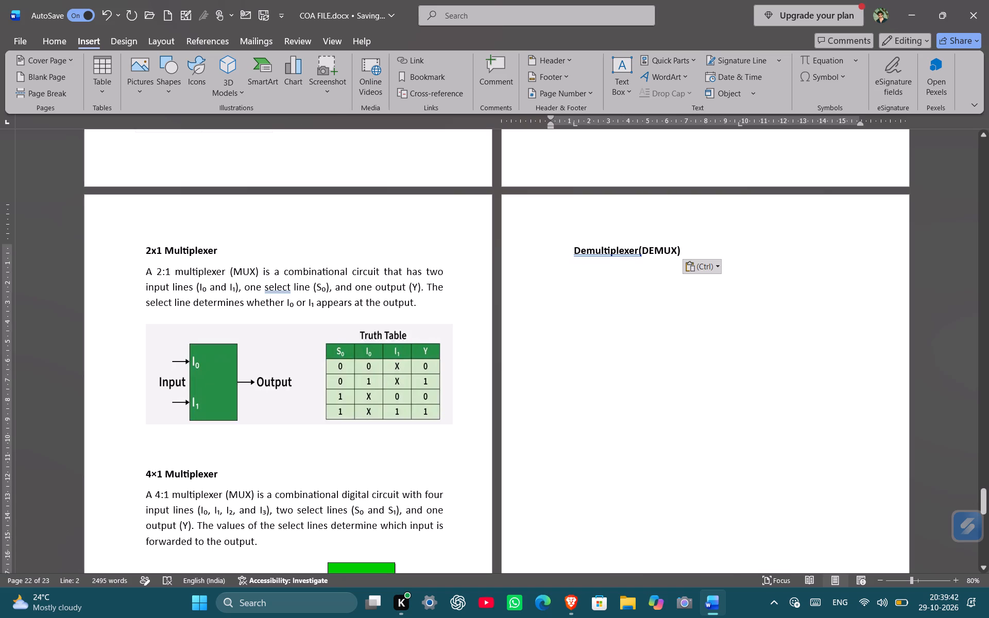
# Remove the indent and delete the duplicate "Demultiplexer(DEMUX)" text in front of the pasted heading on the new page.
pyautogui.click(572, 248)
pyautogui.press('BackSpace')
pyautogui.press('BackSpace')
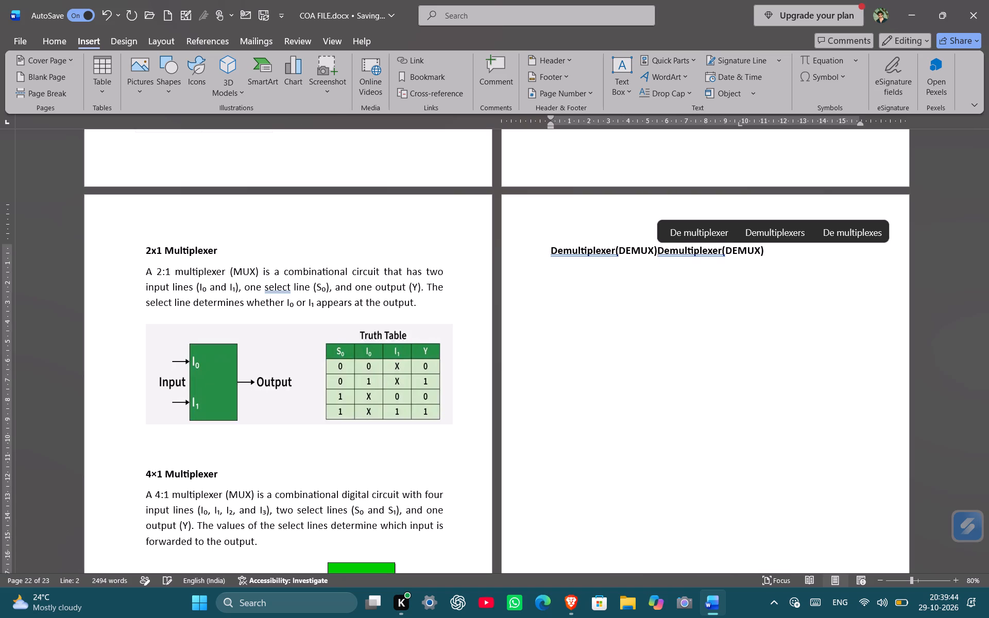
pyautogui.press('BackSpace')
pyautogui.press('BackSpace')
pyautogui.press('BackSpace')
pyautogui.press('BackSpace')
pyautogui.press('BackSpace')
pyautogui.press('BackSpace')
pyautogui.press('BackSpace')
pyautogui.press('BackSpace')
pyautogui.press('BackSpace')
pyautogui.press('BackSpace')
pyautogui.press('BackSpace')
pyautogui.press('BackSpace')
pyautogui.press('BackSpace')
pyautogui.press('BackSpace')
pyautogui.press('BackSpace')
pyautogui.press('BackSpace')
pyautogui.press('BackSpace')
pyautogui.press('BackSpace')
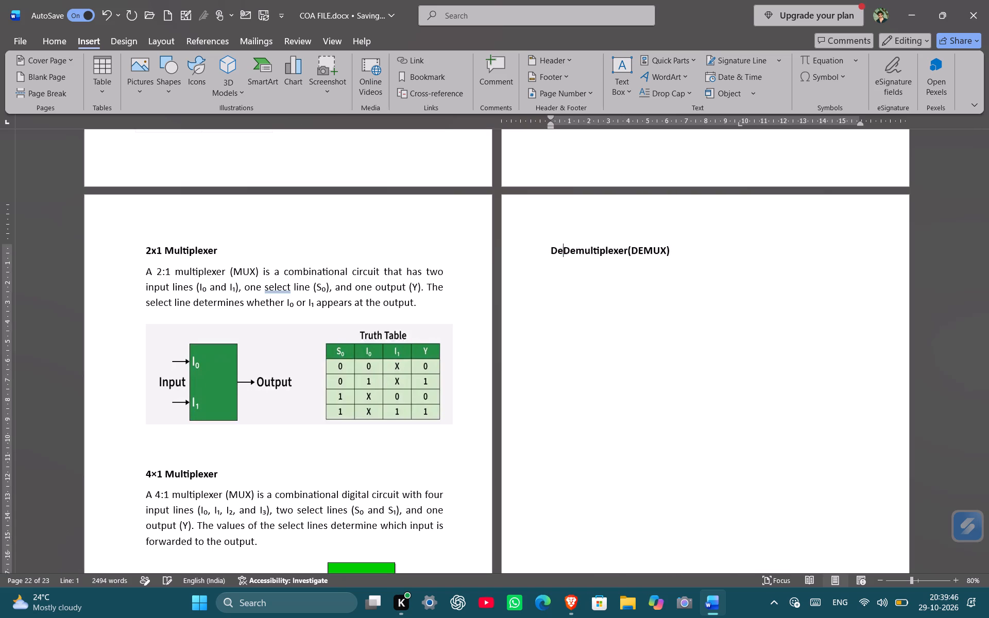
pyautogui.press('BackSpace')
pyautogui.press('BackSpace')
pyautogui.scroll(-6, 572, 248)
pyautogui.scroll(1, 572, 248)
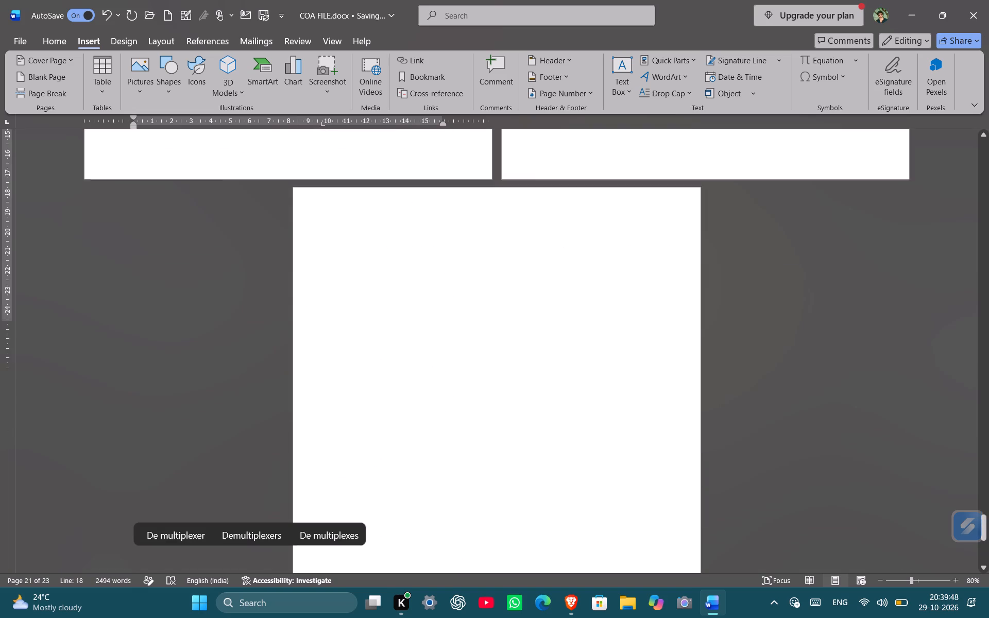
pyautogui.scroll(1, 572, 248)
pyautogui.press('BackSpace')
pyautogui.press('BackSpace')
# Move the 4×1 truth table picture off the text it covers, to below the 4×1 MUX diagram.
pyautogui.scroll(-1, 572, 248)
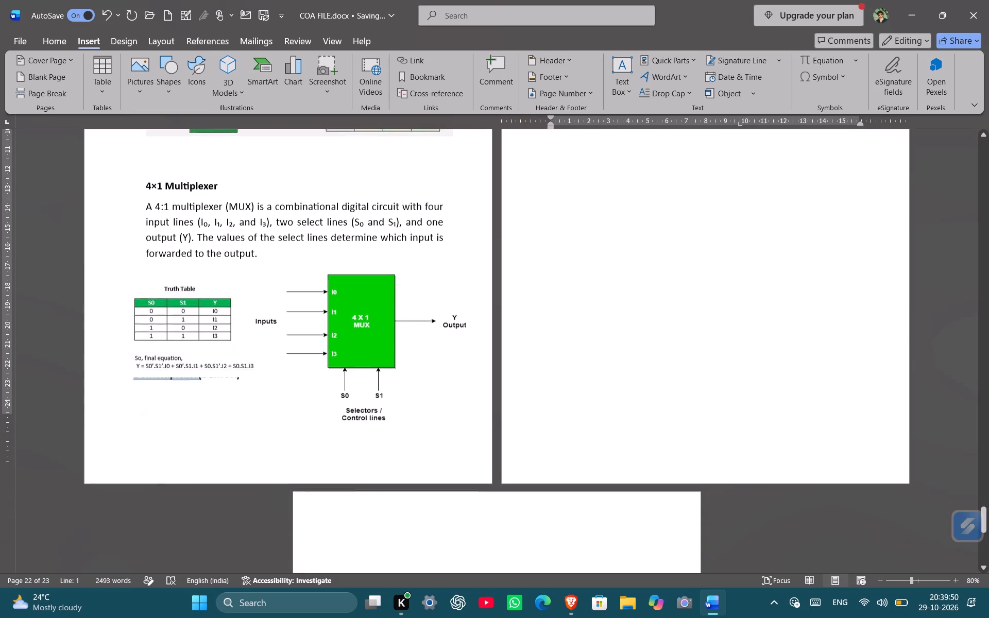
pyautogui.scroll(-1, 572, 248)
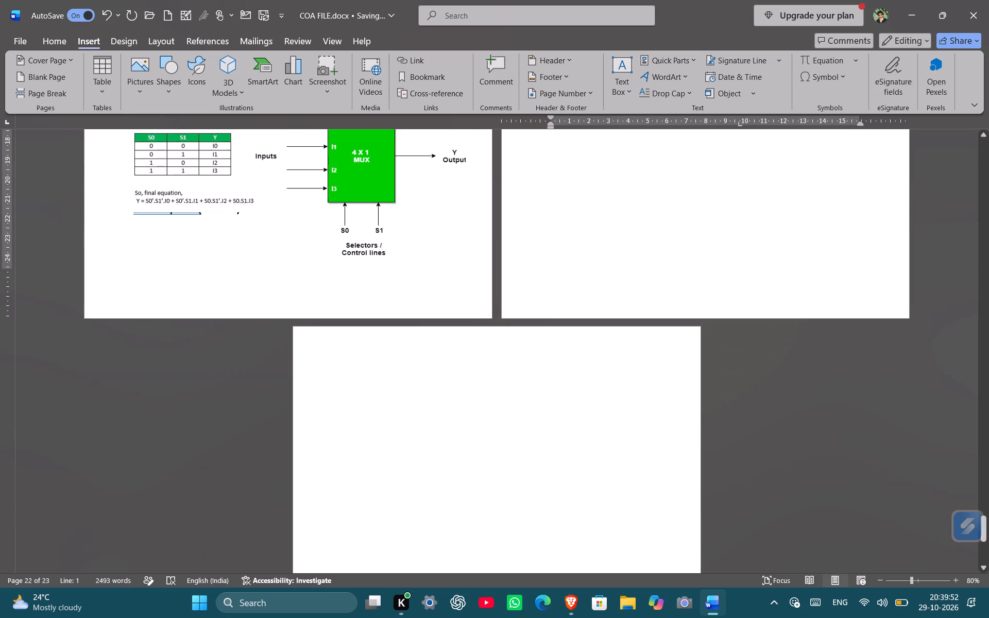
pyautogui.scroll(1, 572, 248)
pyautogui.click(253, 284)
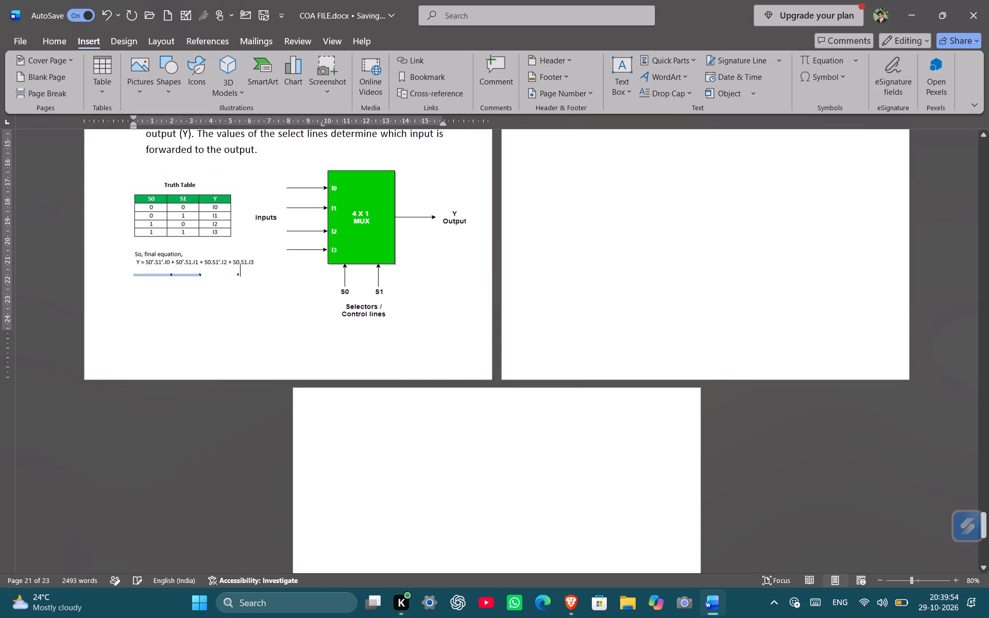
pyautogui.click(235, 277)
pyautogui.moveTo(212, 238); pyautogui.dragTo(212, 217)
pyautogui.moveTo(212, 217); pyautogui.dragTo(357, 252)
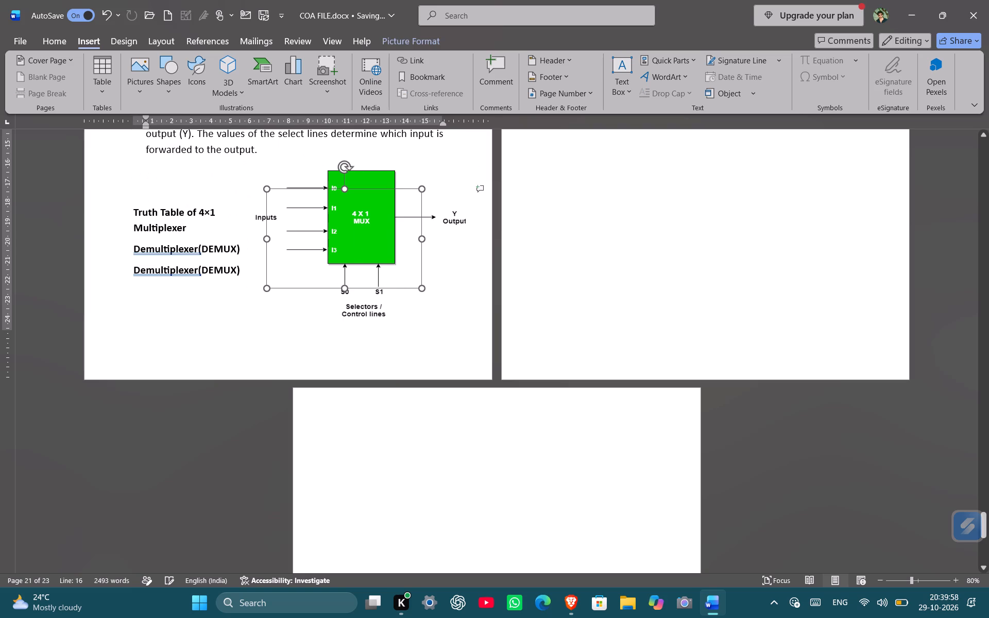
pyautogui.moveTo(357, 252); pyautogui.dragTo(383, 320)
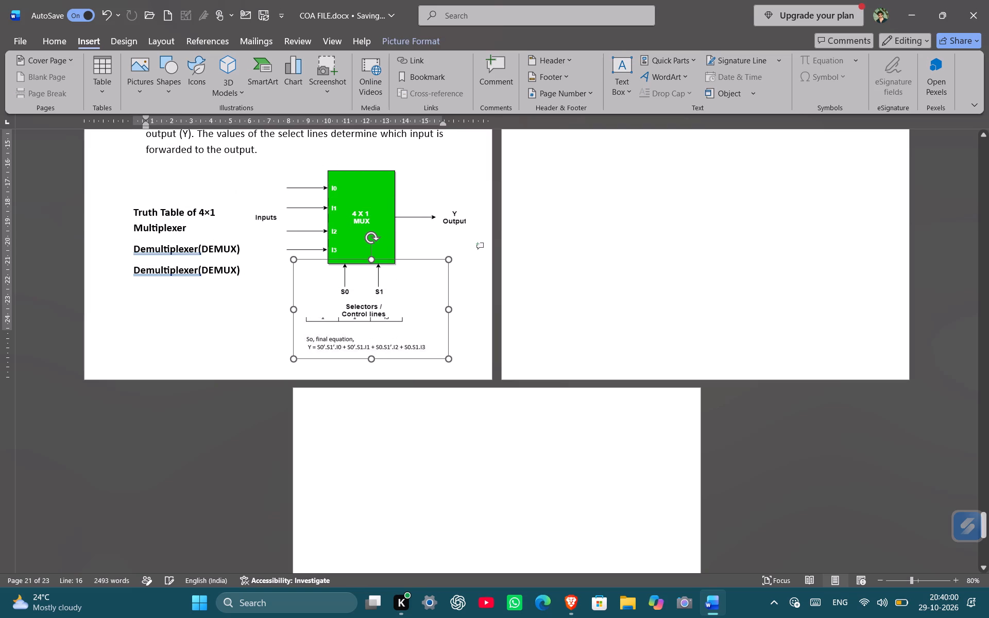
# Delete the stray "Demultiplexer(DEMUX)" lines and the "Truth Table of 4×1 Multiplexer" text beside the 4×1 MUX diagram.
pyautogui.moveTo(241, 271); pyautogui.dragTo(140, 217)
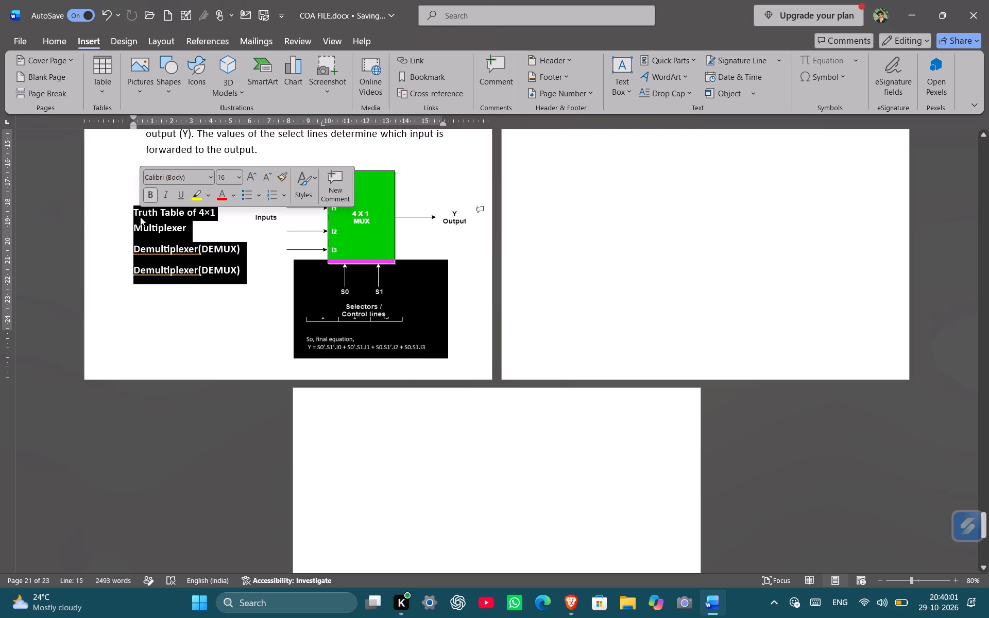
pyautogui.click(219, 269)
pyautogui.click(241, 269)
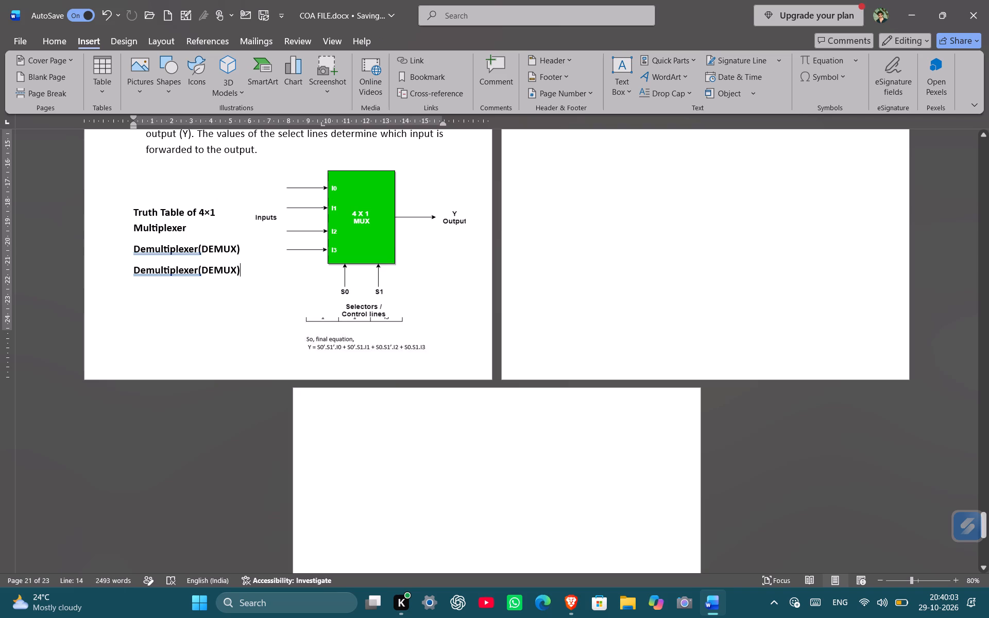
pyautogui.hotkey('ctrl', 'BackSpace')
pyautogui.hotkey('ctrl', 'BackSpace')
pyautogui.hotkey('ctrl', 'BackSpace')
pyautogui.hotkey('ctrl', 'BackSpace')
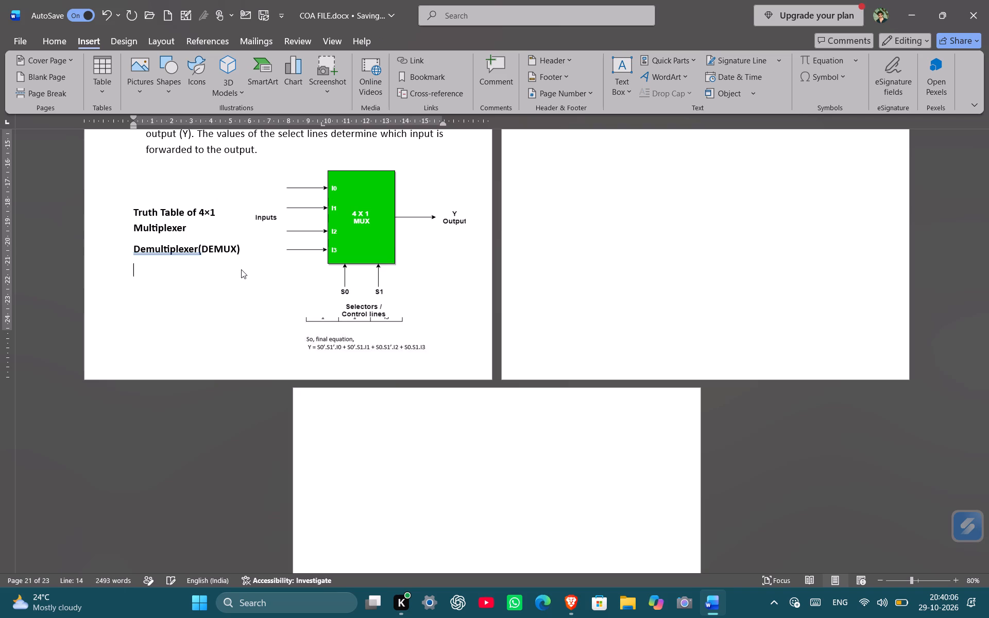
pyautogui.hotkey('ctrl', 'BackSpace')
pyautogui.hotkey('ctrl', 'BackSpace')
pyautogui.hotkey('ctrl', 'BackSpace')
pyautogui.hotkey('ctrl', 'BackSpace')
pyautogui.hotkey('ctrl', 'BackSpace')
pyautogui.hotkey('ctrl', 'BackSpace')
pyautogui.hotkey('ctrl', 'BackSpace')
pyautogui.hotkey('ctrl', 'BackSpace')
pyautogui.hotkey('ctrl', 'BackSpace')
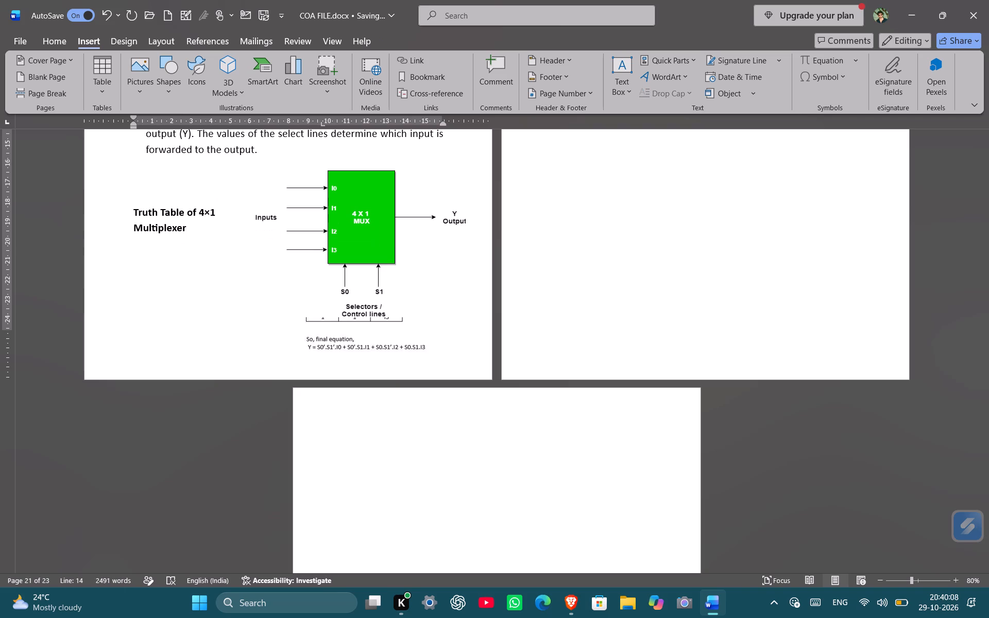
pyautogui.hotkey('ctrl', 'BackSpace')
pyautogui.hotkey('ctrl', 'BackSpace')
pyautogui.hotkey('ctrl', 'BackSpace')
pyautogui.hotkey('ctrl', 'BackSpace')
pyautogui.hotkey('ctrl', 'BackSpace')
pyautogui.hotkey('ctrl', 'BackSpace')
pyautogui.hotkey('ctrl', 'BackSpace')
pyautogui.hotkey('ctrl', 'BackSpace')
pyautogui.hotkey('ctrl', 'BackSpace')
pyautogui.hotkey('ctrl', 'BackSpace')
pyautogui.hotkey('ctrl', 'BackSpace')
pyautogui.hotkey('ctrl', 'BackSpace')
pyautogui.press('BackSpace')
pyautogui.press('BackSpace')
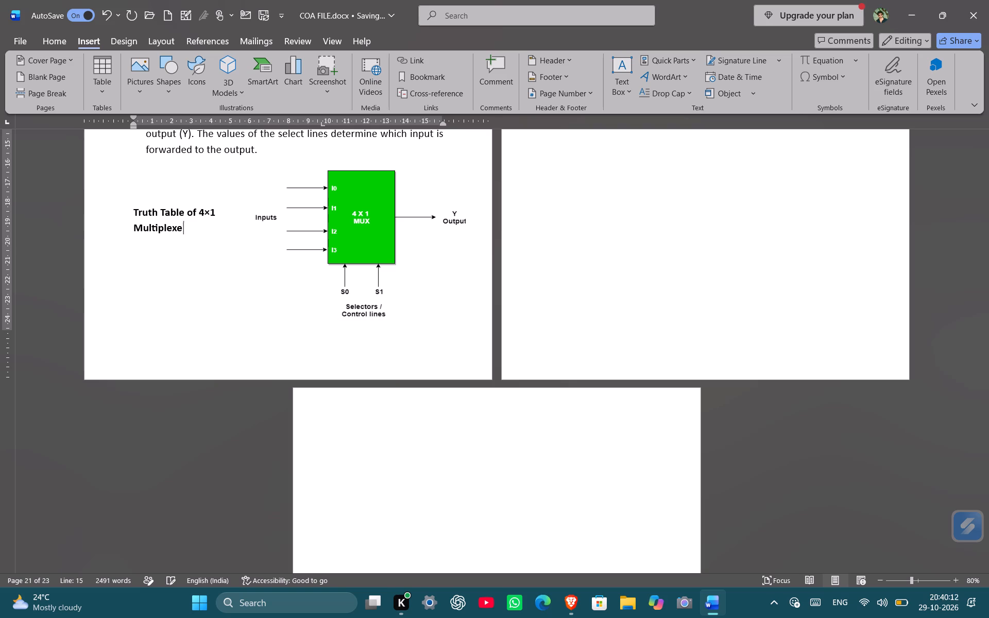
pyautogui.press('BackSpace')
pyautogui.press('BackSpace')
pyautogui.hotkey('ctrl', 'BackSpace')
pyautogui.hotkey('ctrl', 'BackSpace')
pyautogui.hotkey('ctrl', 'BackSpace')
pyautogui.hotkey('ctrl', 'BackSpace')
pyautogui.hotkey('ctrl', 'BackSpace')
pyautogui.hotkey('ctrl', 'BackSpace')
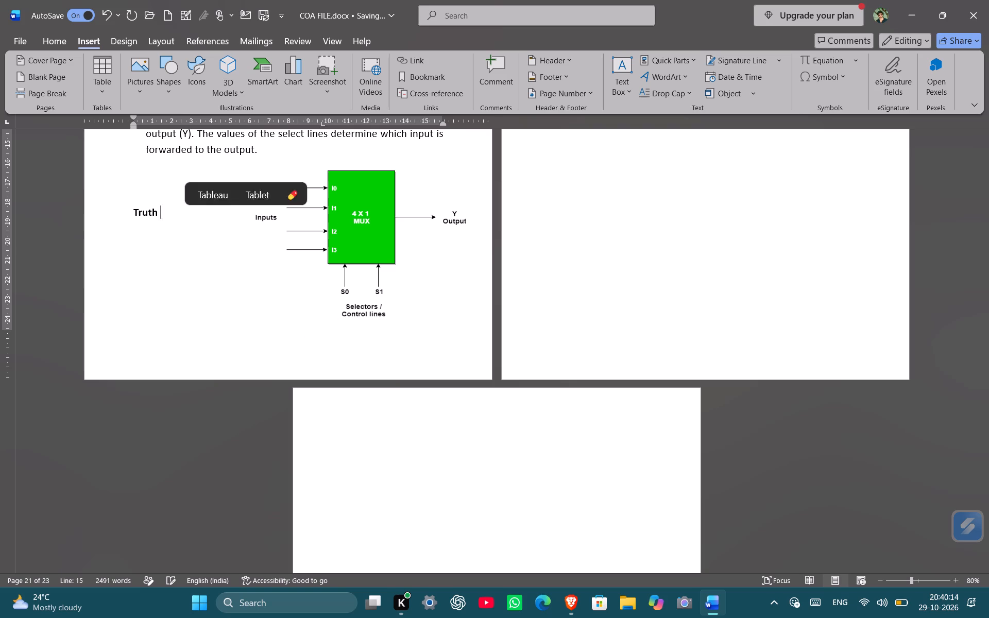
pyautogui.hotkey('ctrl', 'BackSpace')
pyautogui.hotkey('ctrl', 'BackSpace')
# Arrange the truth table picture and the 4×1 MUX diagram side by side below the 4×1 Multiplexer paragraph, truth table first.
pyautogui.scroll(-1, 241, 269)
pyautogui.scroll(1, 241, 269)
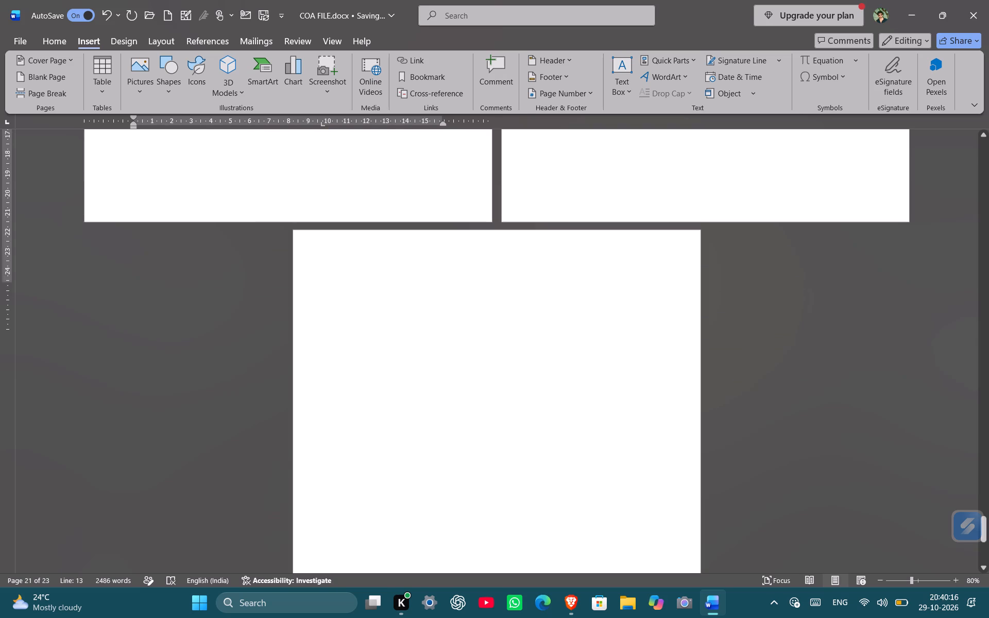
pyautogui.scroll(3, 241, 269)
pyautogui.scroll(-2, 241, 269)
pyautogui.moveTo(377, 369); pyautogui.dragTo(365, 370)
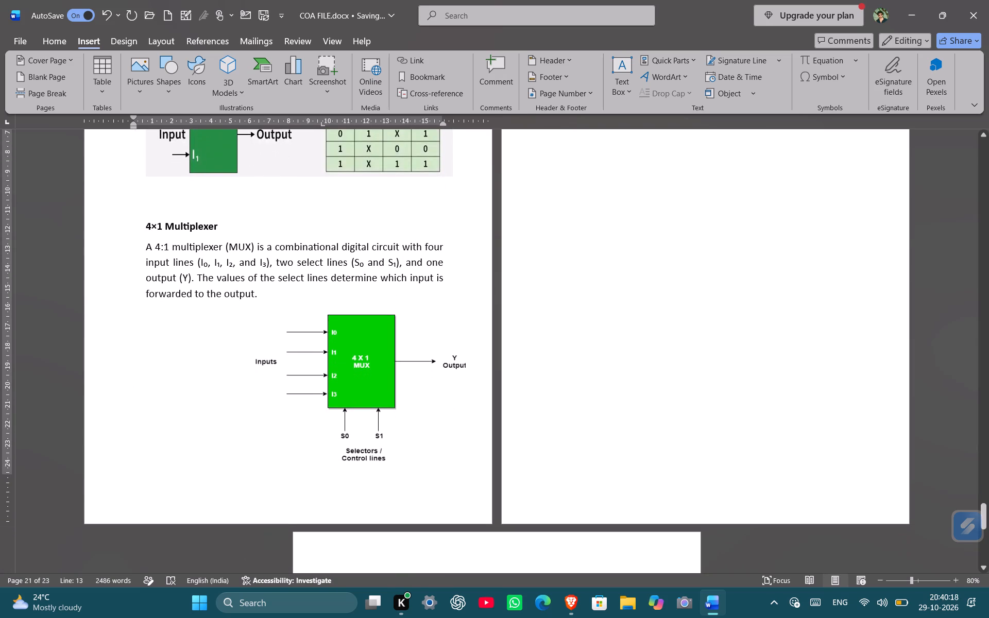
pyautogui.moveTo(365, 370); pyautogui.dragTo(327, 372)
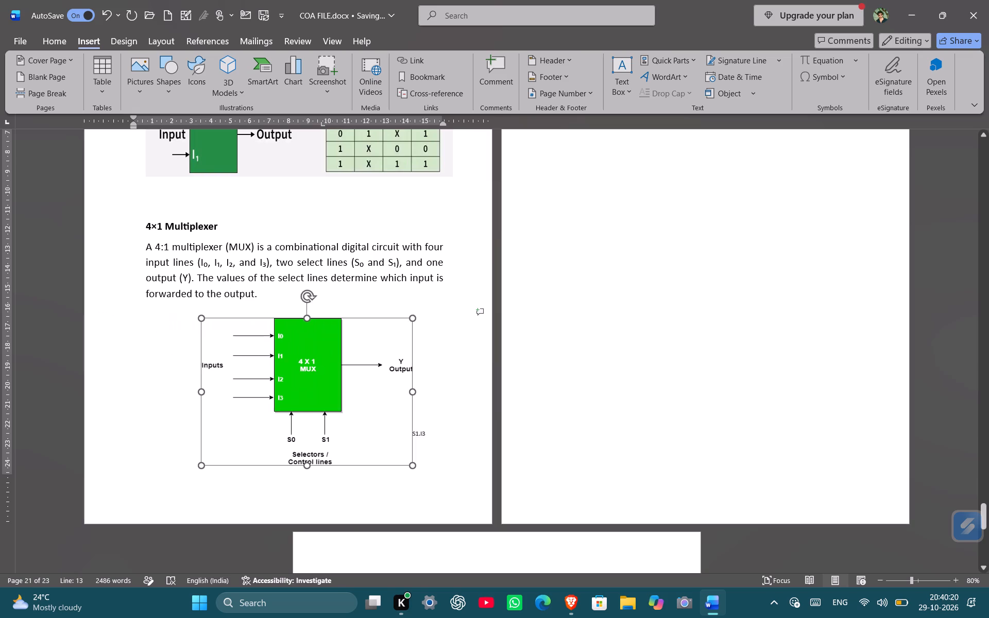
pyautogui.moveTo(327, 372); pyautogui.dragTo(428, 406)
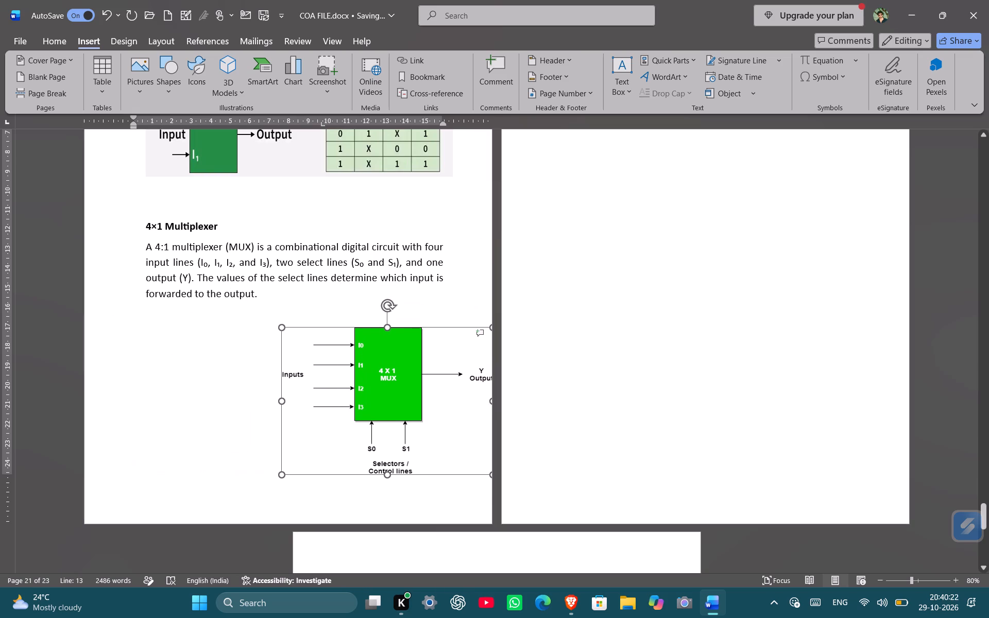
pyautogui.moveTo(428, 406); pyautogui.dragTo(269, 358)
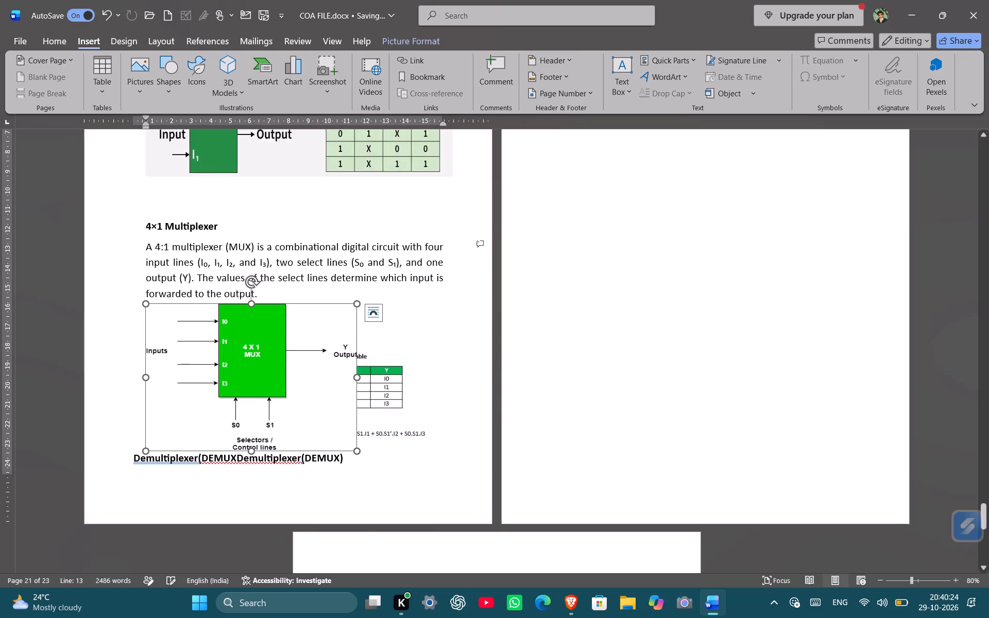
pyautogui.moveTo(416, 391); pyautogui.dragTo(190, 368)
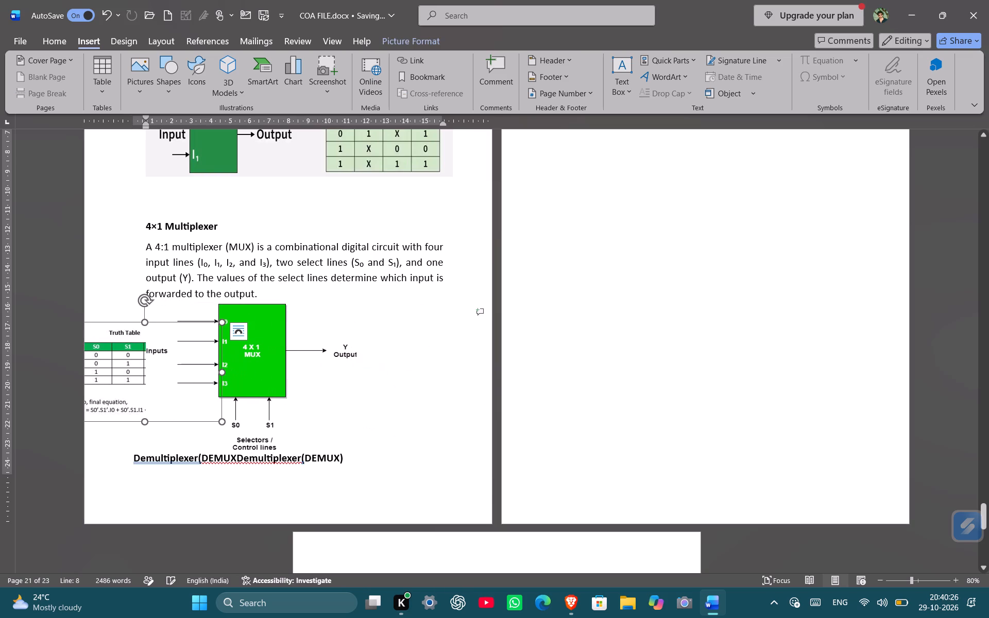
pyautogui.moveTo(267, 359); pyautogui.dragTo(376, 359)
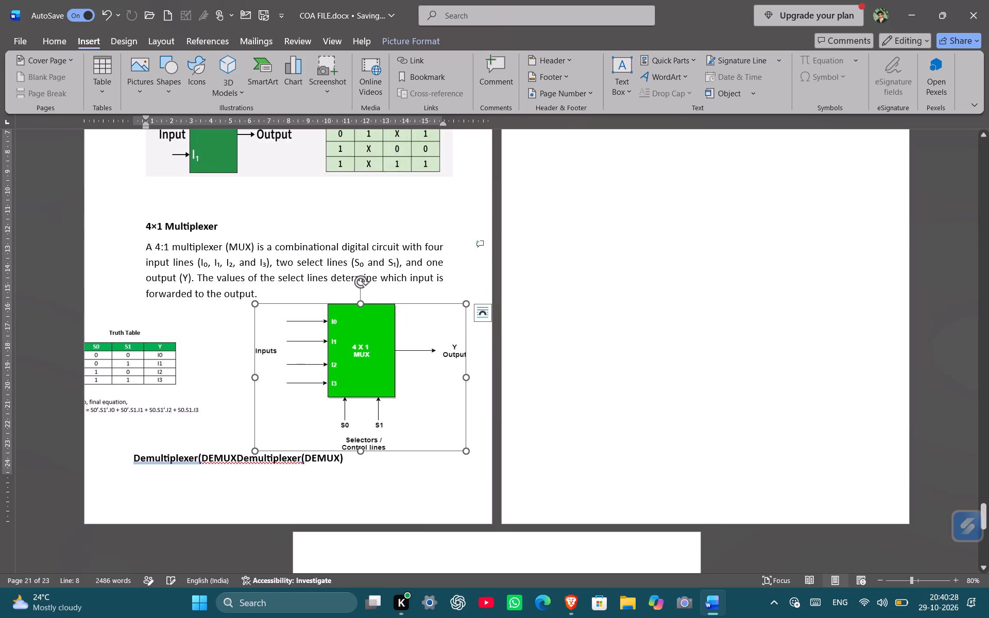
pyautogui.moveTo(172, 373); pyautogui.dragTo(213, 353)
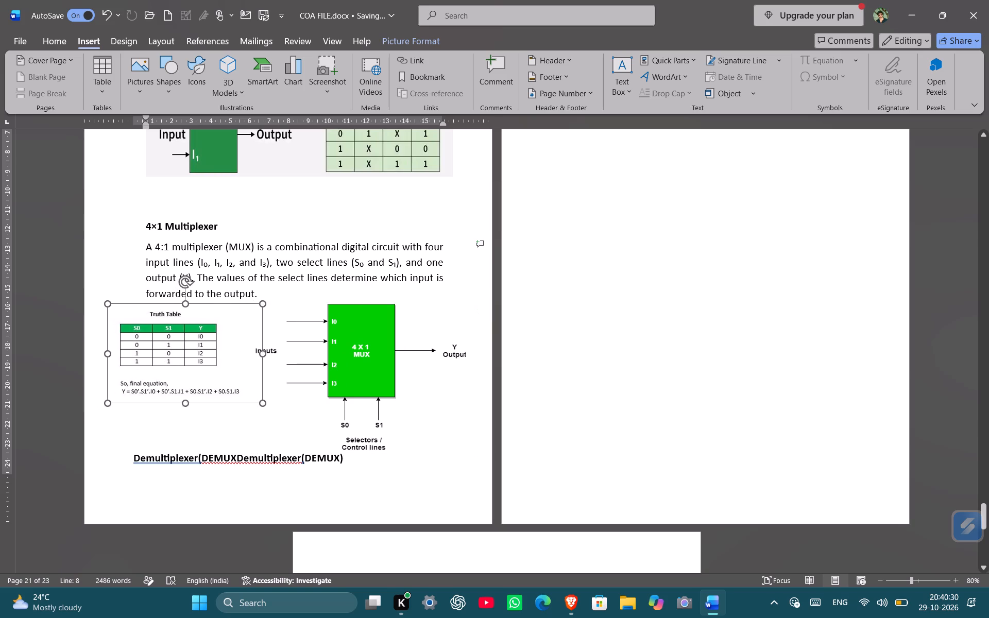
pyautogui.moveTo(213, 353); pyautogui.dragTo(232, 353)
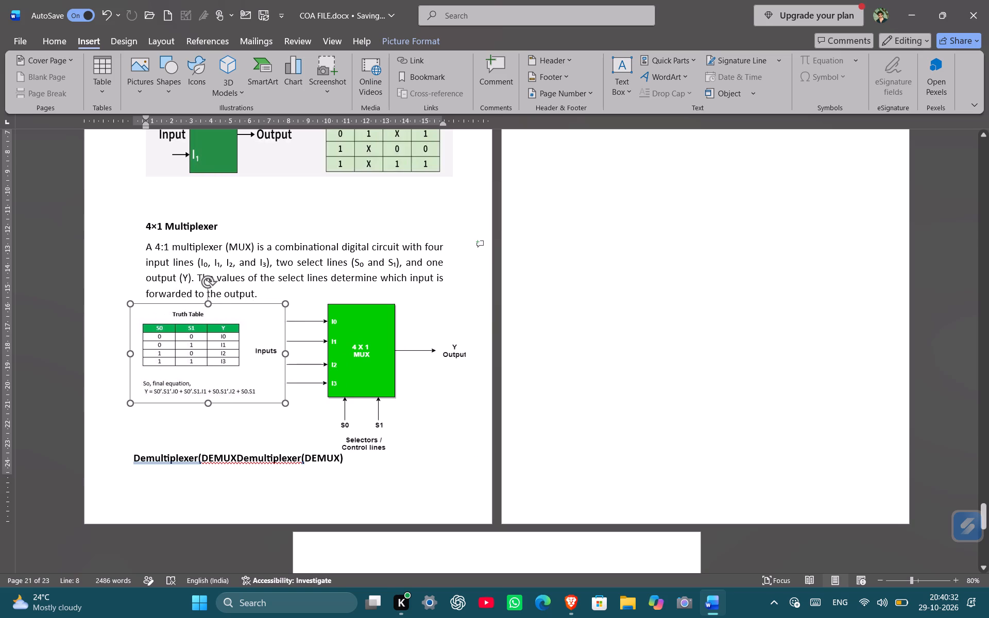
pyautogui.moveTo(232, 353); pyautogui.dragTo(225, 353)
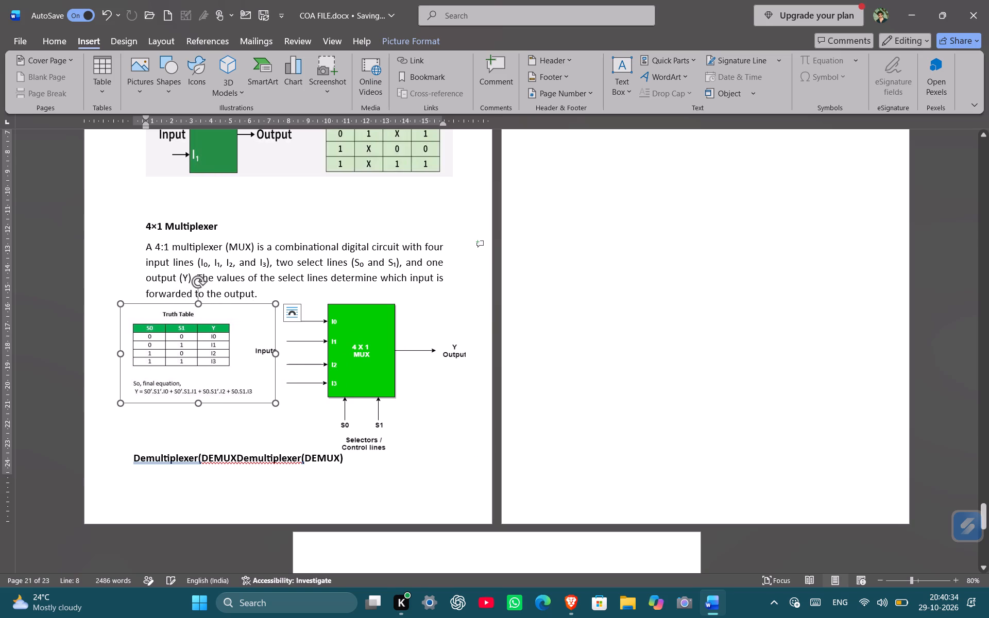
# Delete the leftover "Demultiplexer(DEMUXDemultiplexer(DEMUX)" line below the 4×1 multiplexer pictures.
pyautogui.moveTo(130, 457); pyautogui.dragTo(312, 452)
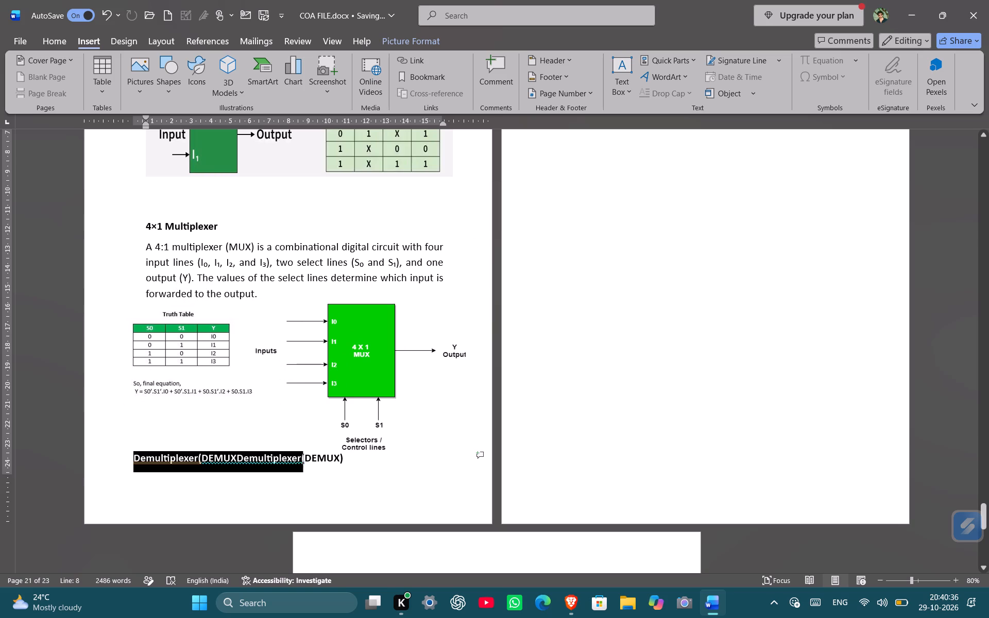
pyautogui.moveTo(312, 452); pyautogui.dragTo(343, 456)
pyautogui.press('BackSpace')
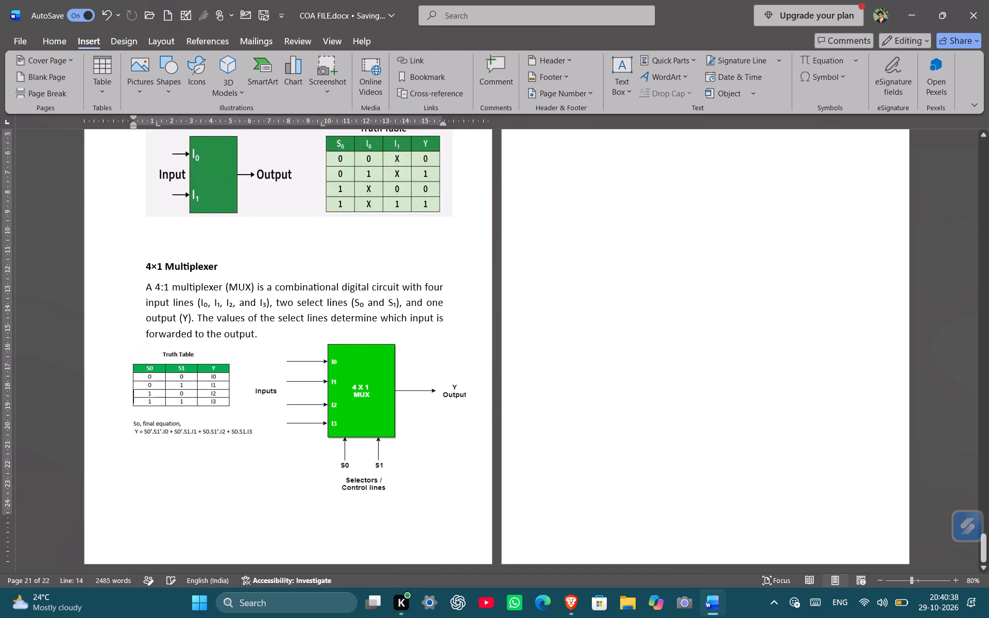
# Paste the copied "Demultiplexer(DEMUX)" heading onto the blank page after the 4×1 multiplexer pictures.
pyautogui.click(217, 517)
pyautogui.doubleClick(217, 517)
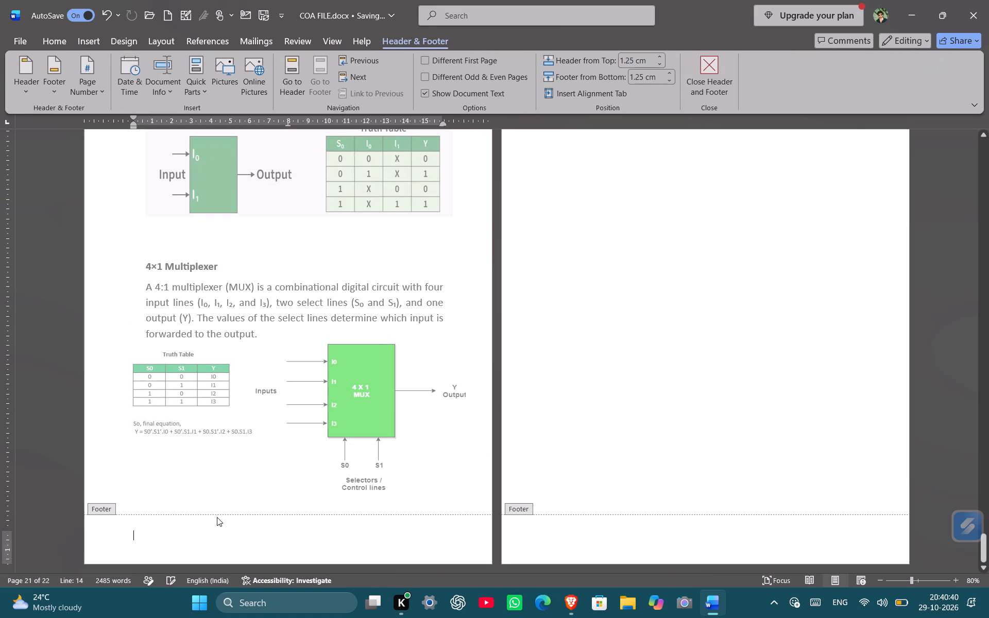
pyautogui.doubleClick(174, 483)
pyautogui.doubleClick(160, 506)
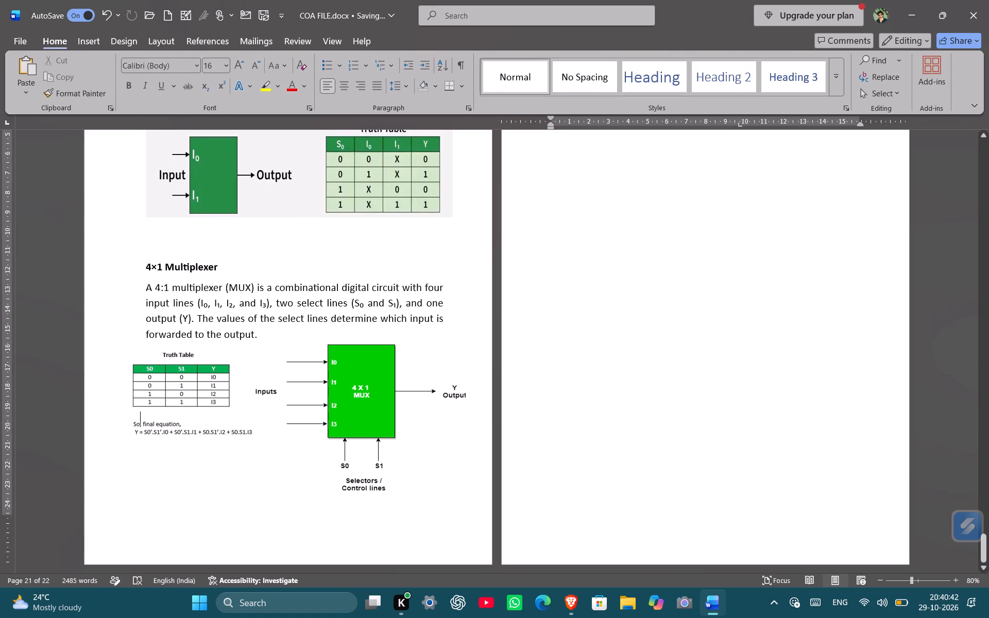
pyautogui.doubleClick(148, 500)
pyautogui.click(140, 485)
pyautogui.press('Return')
pyautogui.scroll(1, 479, 261)
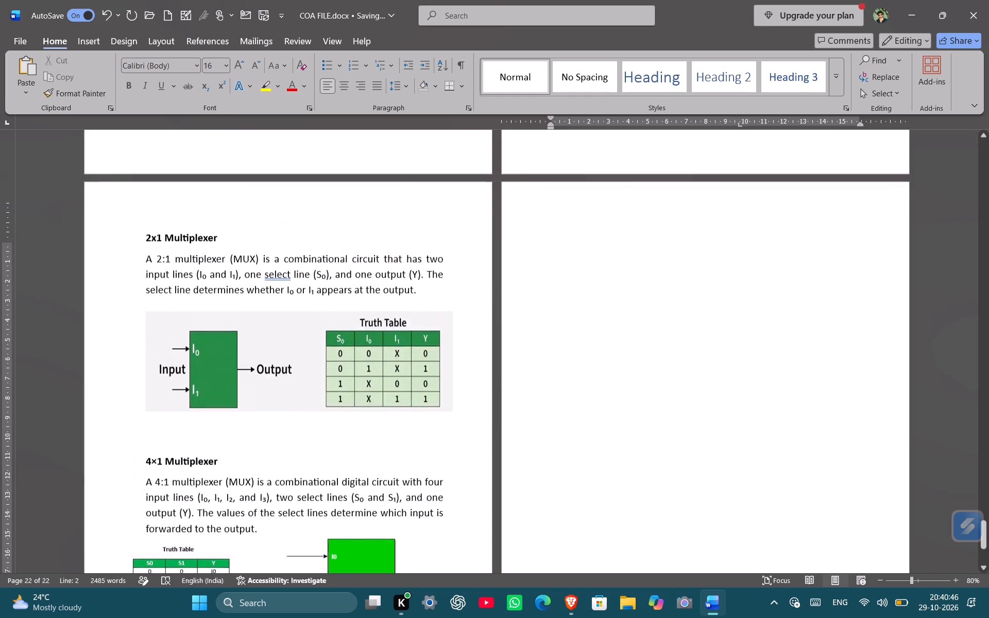
pyautogui.hotkey('ctrl', 'v')
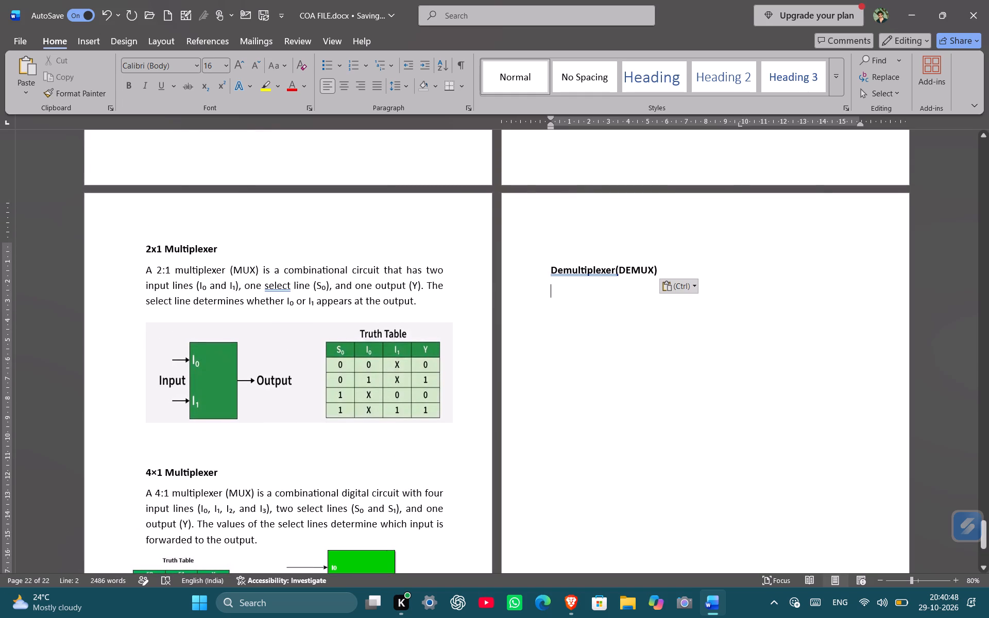
# Adjust the blank lines before the "Demultiplexer(DEMUX)" heading so it sits on the first line of the new page.
pyautogui.click(549, 265)
pyautogui.press('BackSpace')
pyautogui.press('BackSpace')
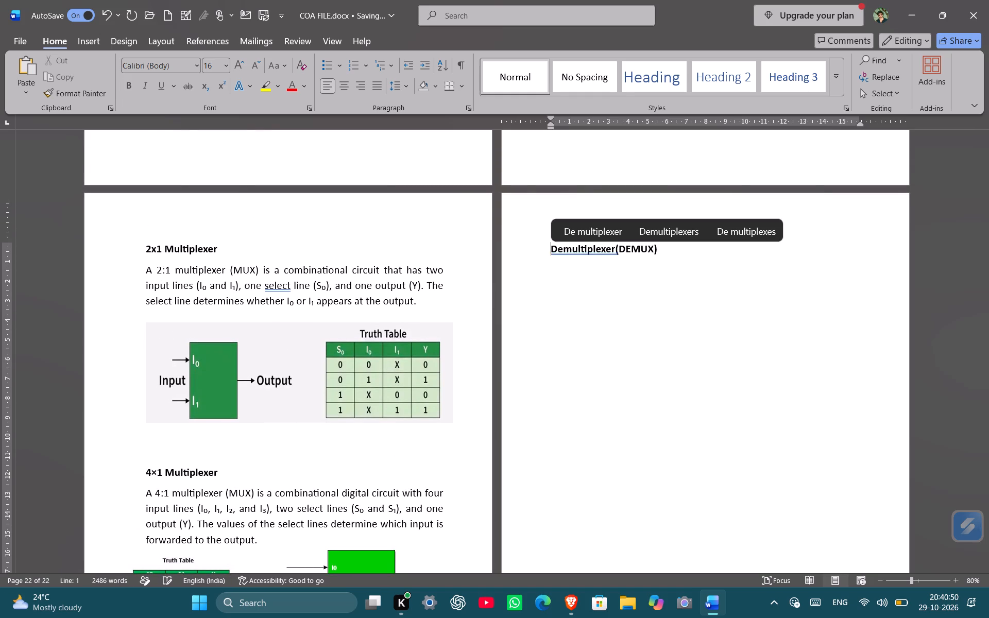
pyautogui.scroll(-2, 549, 265)
pyautogui.press('BackSpace')
pyautogui.scroll(-1, 549, 265)
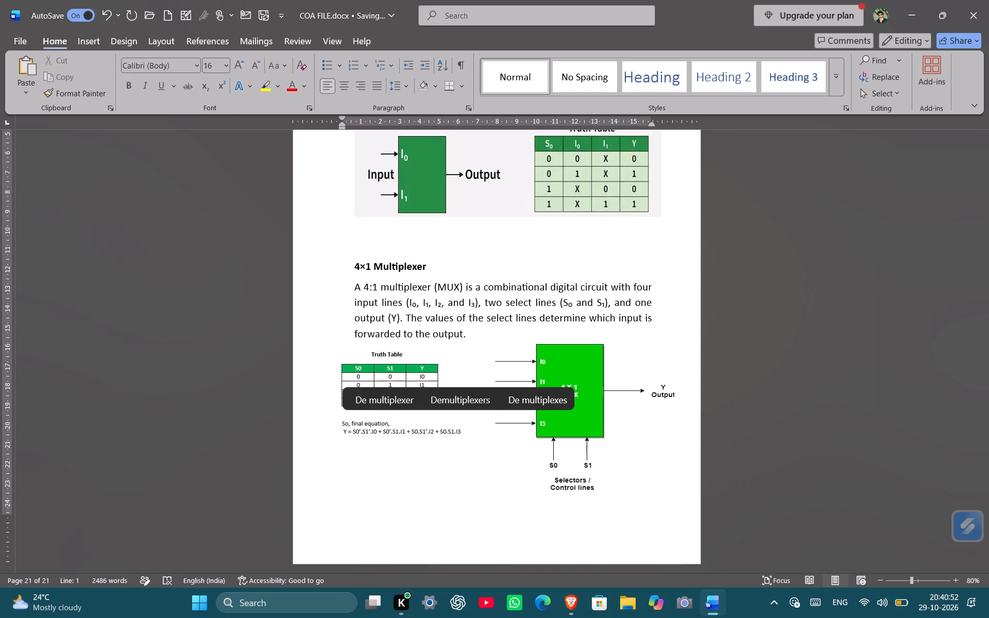
pyautogui.scroll(-1, 549, 265)
pyautogui.press('Return')
pyautogui.press('Return')
pyautogui.press('Return')
pyautogui.press('Return')
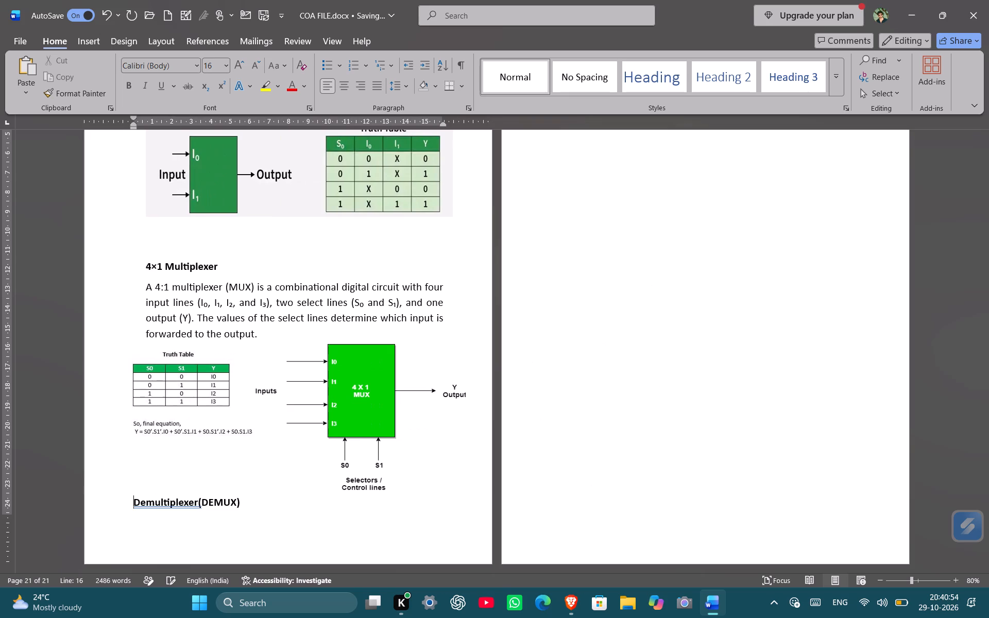
pyautogui.scroll(-1, 549, 265)
pyautogui.press('Return')
pyautogui.scroll(-1, 549, 265)
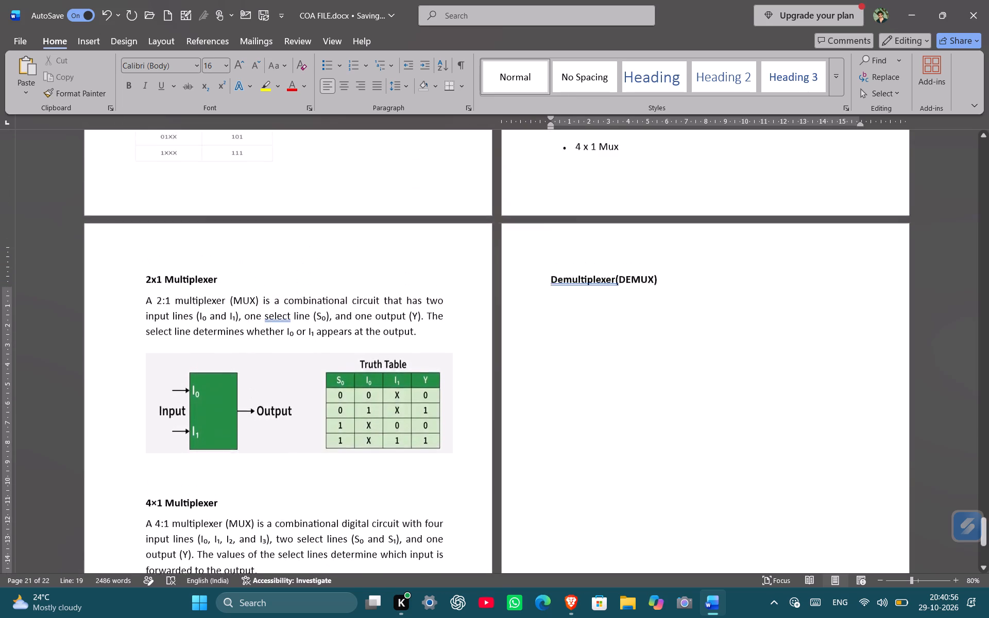
pyautogui.scroll(-1, 549, 265)
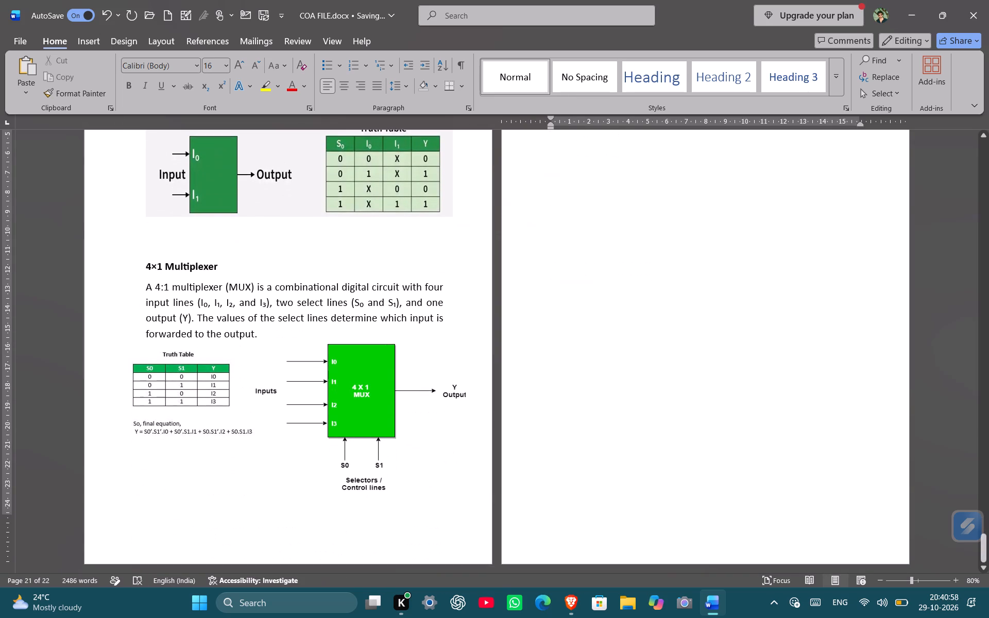
# Set the 4×1 truth table picture's layout to a fixed position on the page.
pyautogui.rightClick(186, 402)
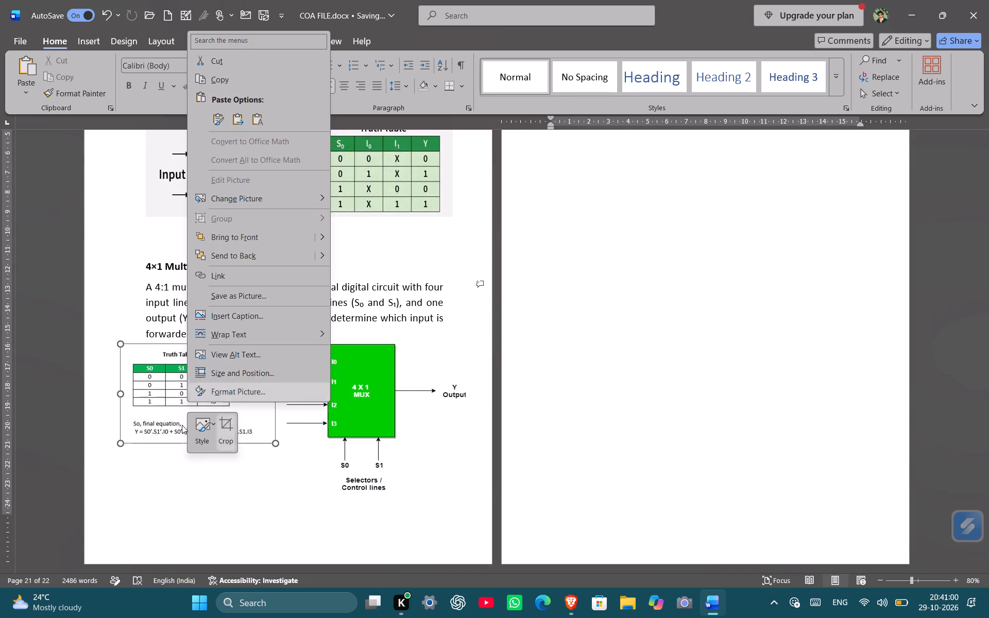
pyautogui.click(156, 398)
pyautogui.click(296, 351)
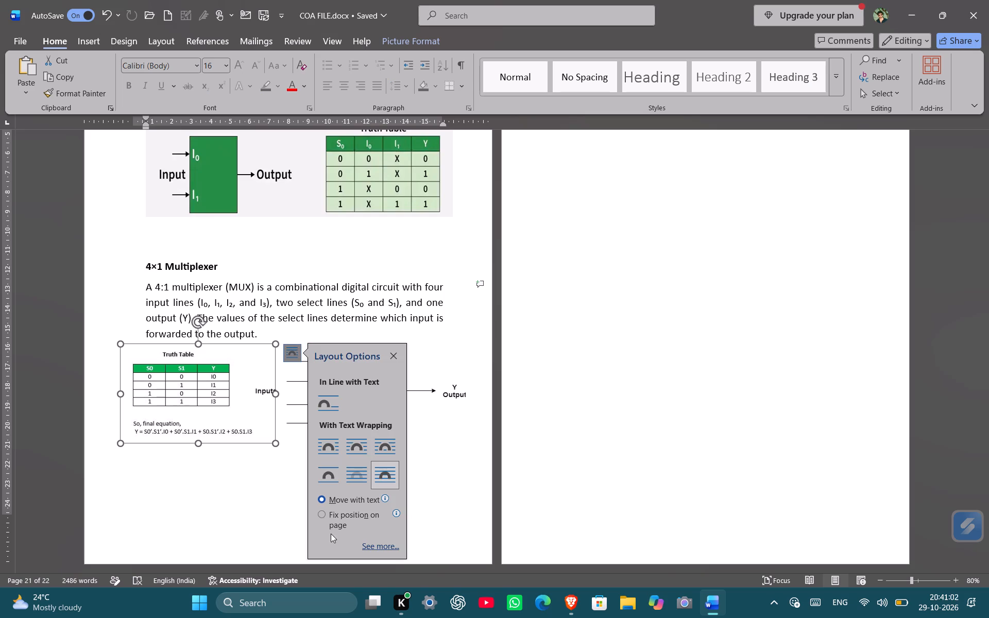
pyautogui.click(323, 514)
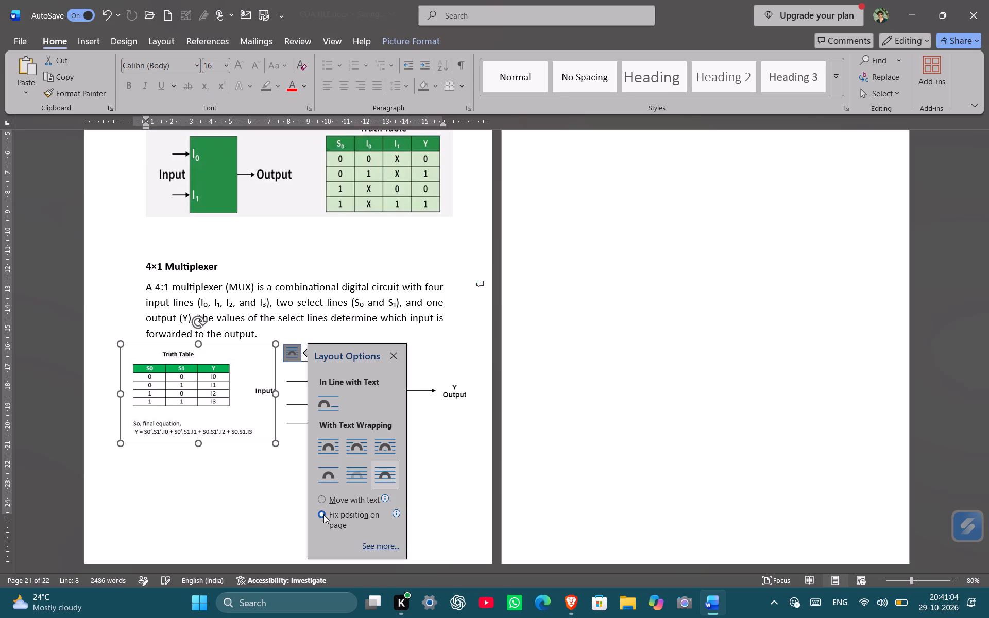
pyautogui.click(437, 428)
# Set the 4×1 MUX diagram's layout to a fixed position on the page.
pyautogui.rightClick(351, 400)
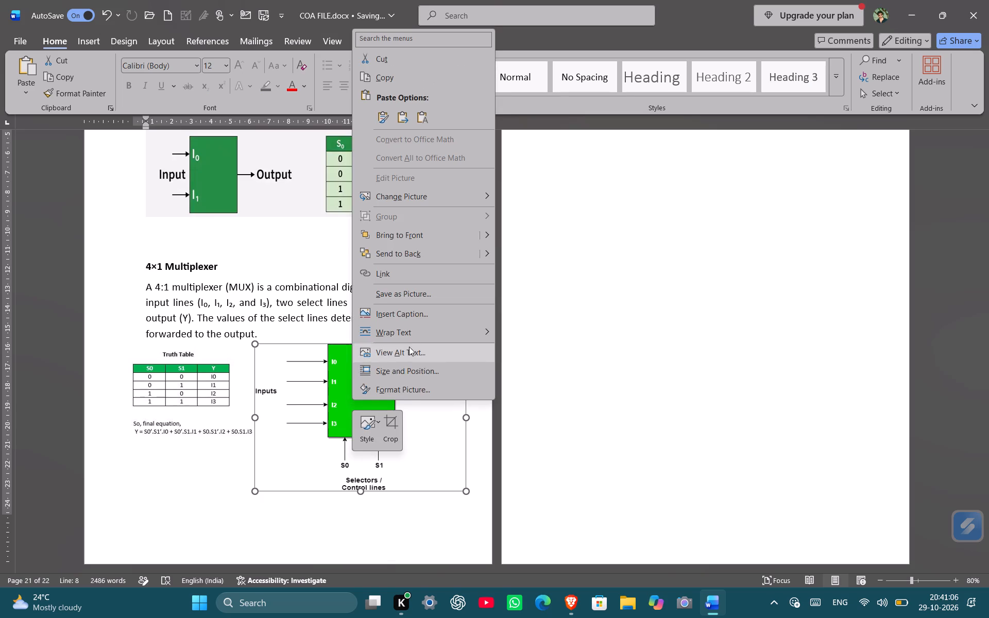
pyautogui.click(422, 419)
pyautogui.click(484, 356)
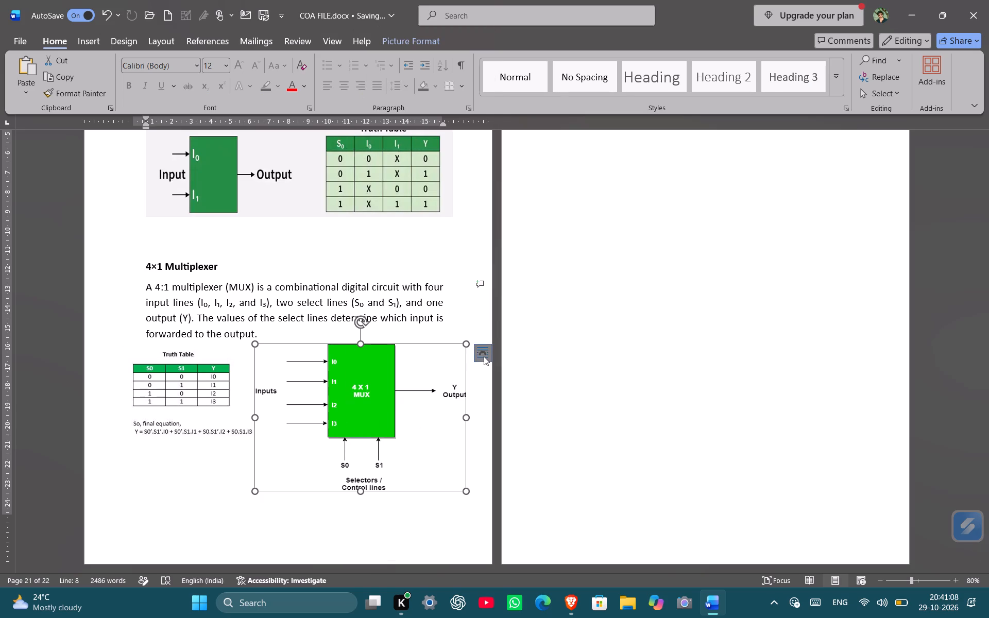
pyautogui.click(513, 516)
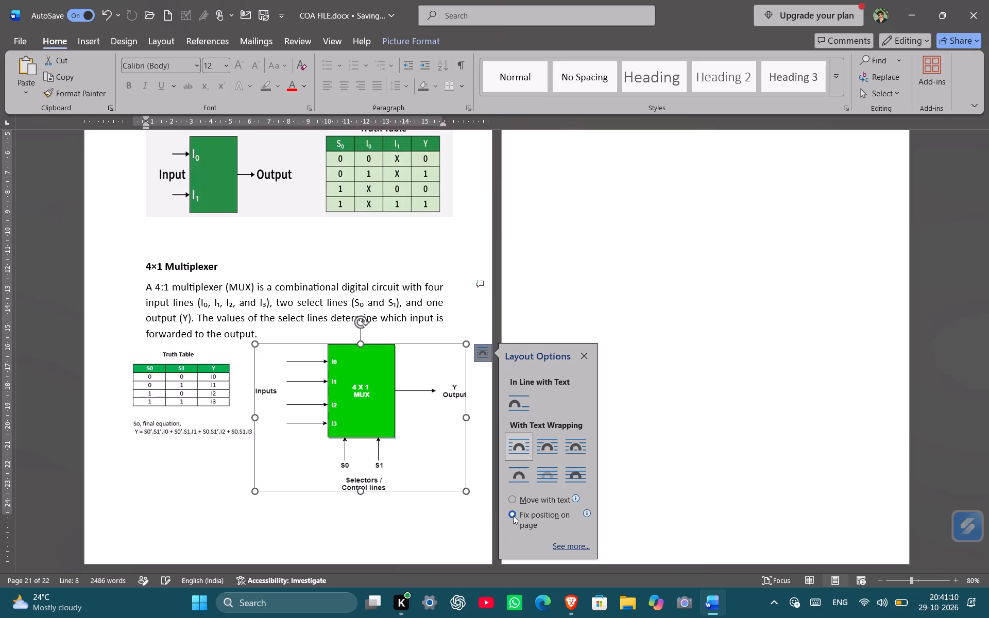
pyautogui.click(613, 256)
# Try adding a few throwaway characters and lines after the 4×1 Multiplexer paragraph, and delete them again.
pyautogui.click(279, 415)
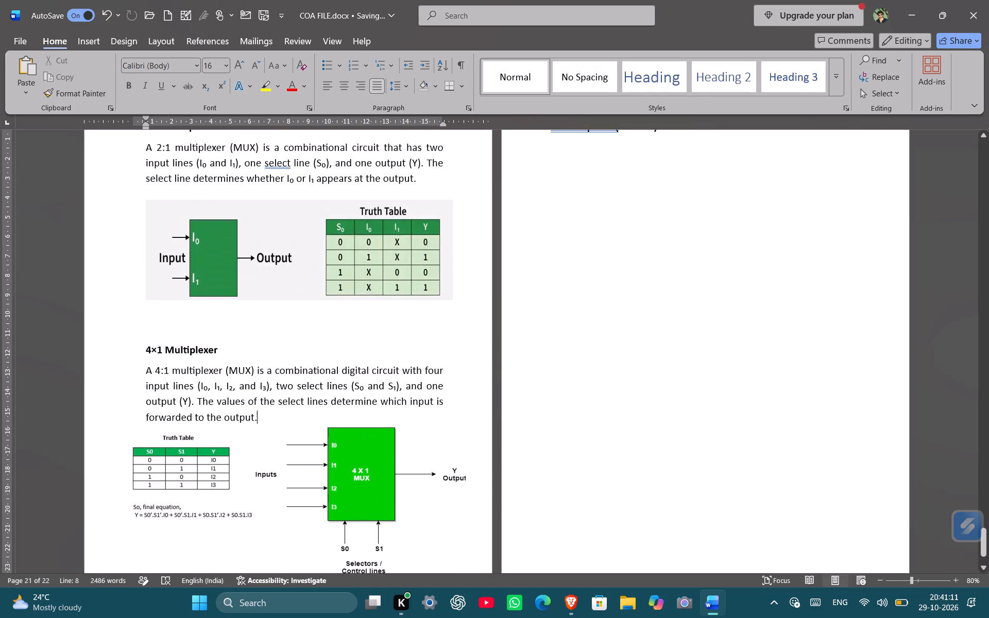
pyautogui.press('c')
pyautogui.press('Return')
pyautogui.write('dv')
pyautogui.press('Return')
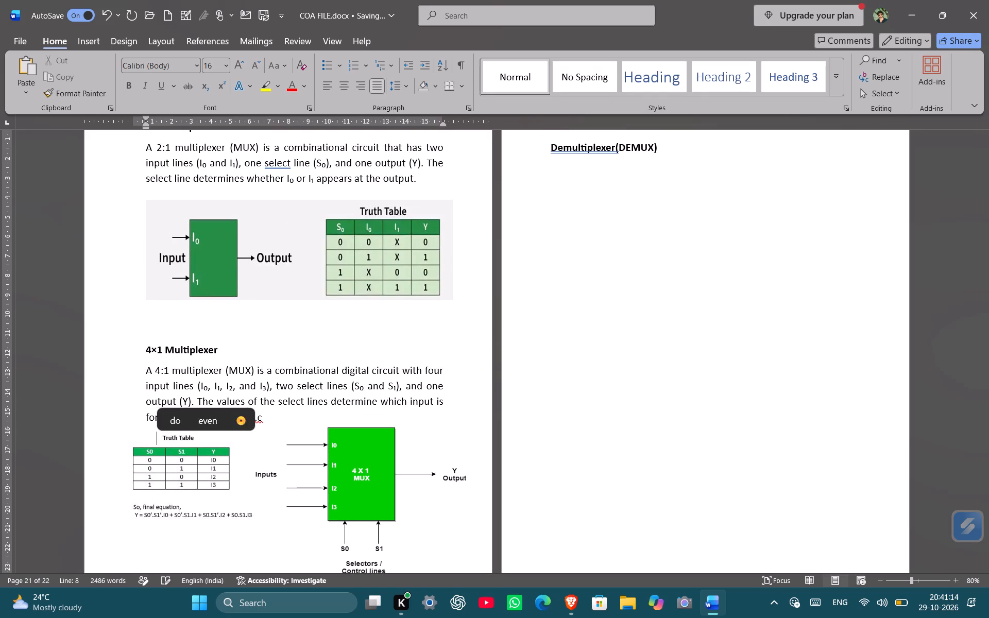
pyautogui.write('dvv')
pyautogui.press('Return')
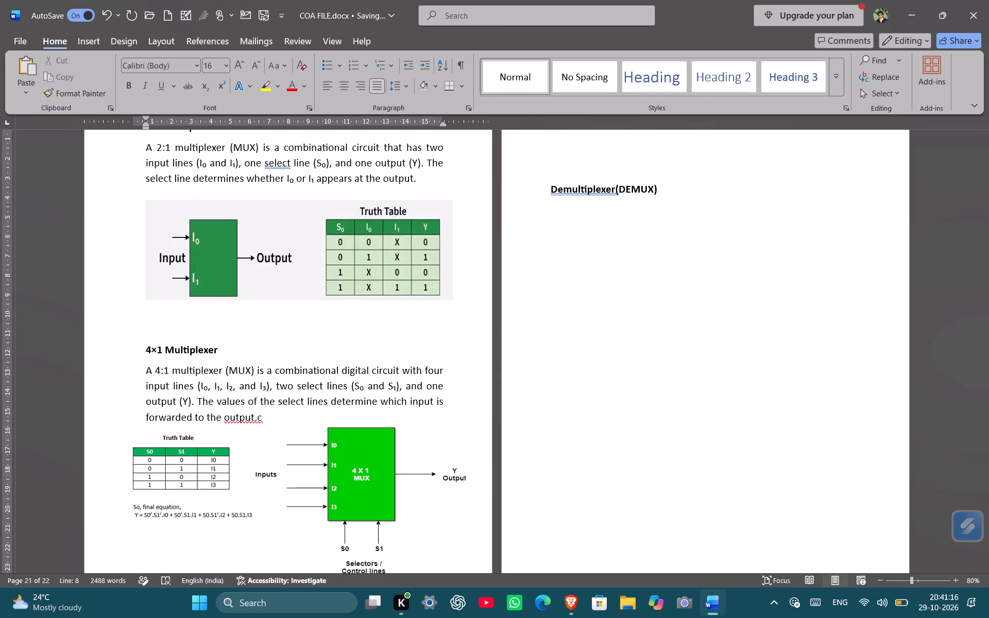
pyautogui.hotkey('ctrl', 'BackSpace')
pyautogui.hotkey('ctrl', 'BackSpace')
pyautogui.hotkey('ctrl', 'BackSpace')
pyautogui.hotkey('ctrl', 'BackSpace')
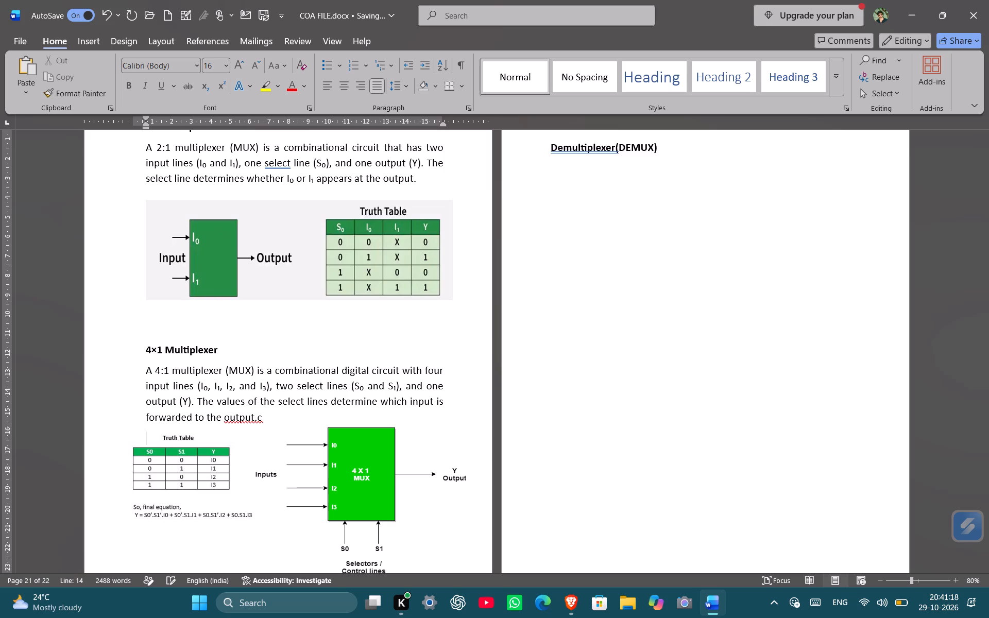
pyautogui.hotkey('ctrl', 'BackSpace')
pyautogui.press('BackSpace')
# Ignore the grammar flag on the "Demultiplexer(DEMUX)" heading once and insert a space before "(DEMUX)".
pyautogui.scroll(1, 279, 415)
pyautogui.rightClick(599, 244)
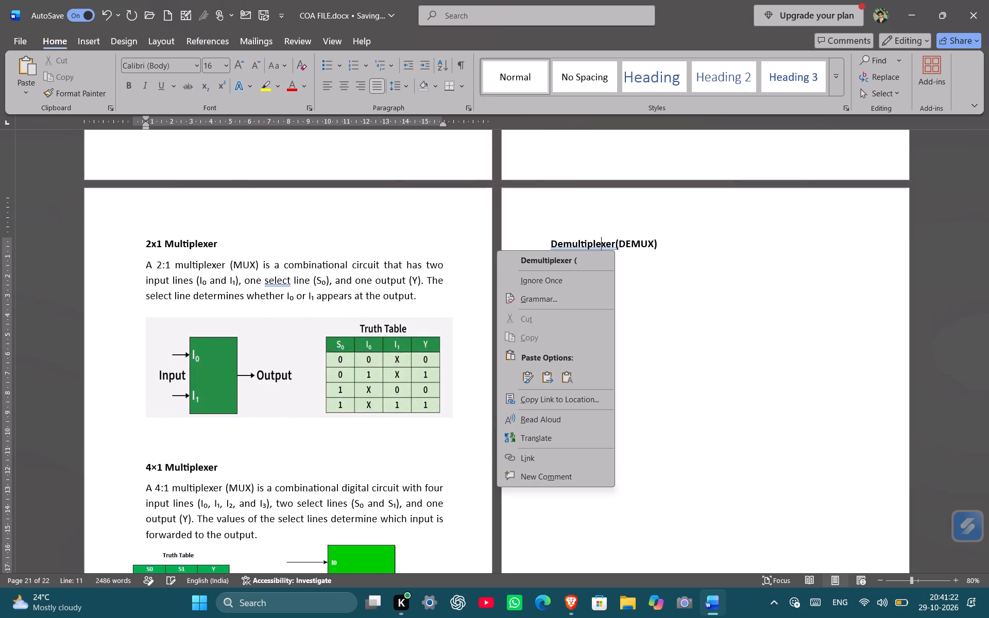
pyautogui.click(557, 275)
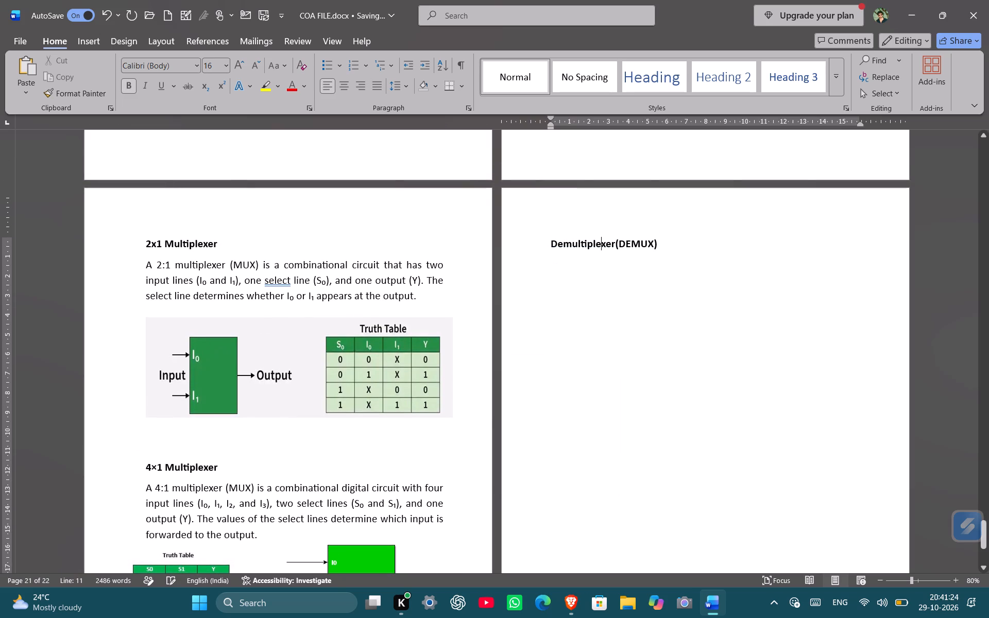
pyautogui.click(620, 242)
pyautogui.press('Left')
pyautogui.press('space')
# Format the "Demultiplexer (DEMUX)" heading in the Algerian font at size 22.
pyautogui.moveTo(542, 238); pyautogui.dragTo(636, 234)
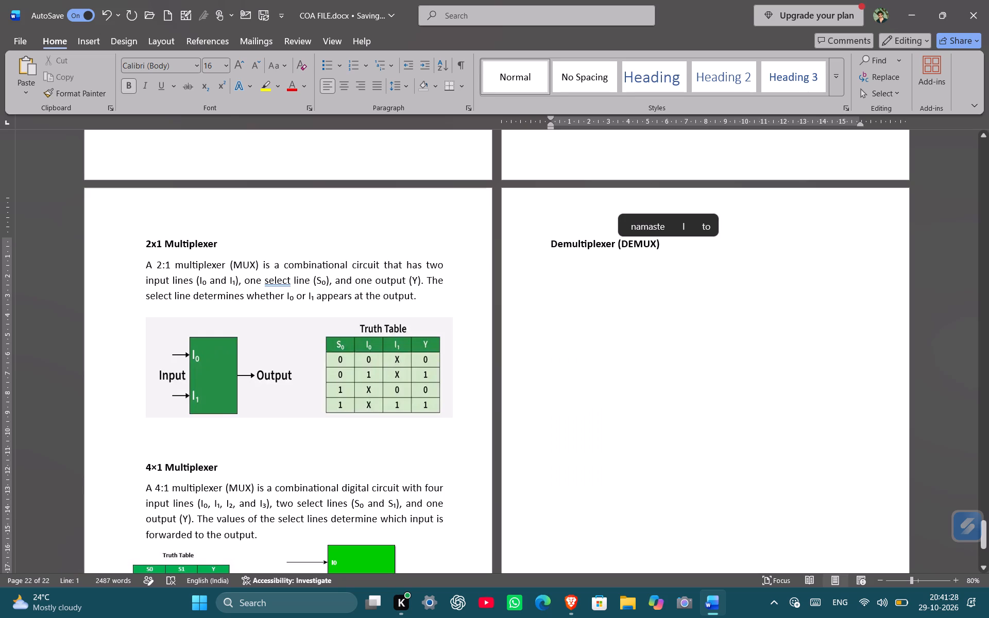
pyautogui.moveTo(636, 234); pyautogui.dragTo(645, 234)
pyautogui.hotkey('ctrl', 'shift', '.')
pyautogui.hotkey('ctrl', 'shift', '.')
pyautogui.hotkey('ctrl', 'shift', '.')
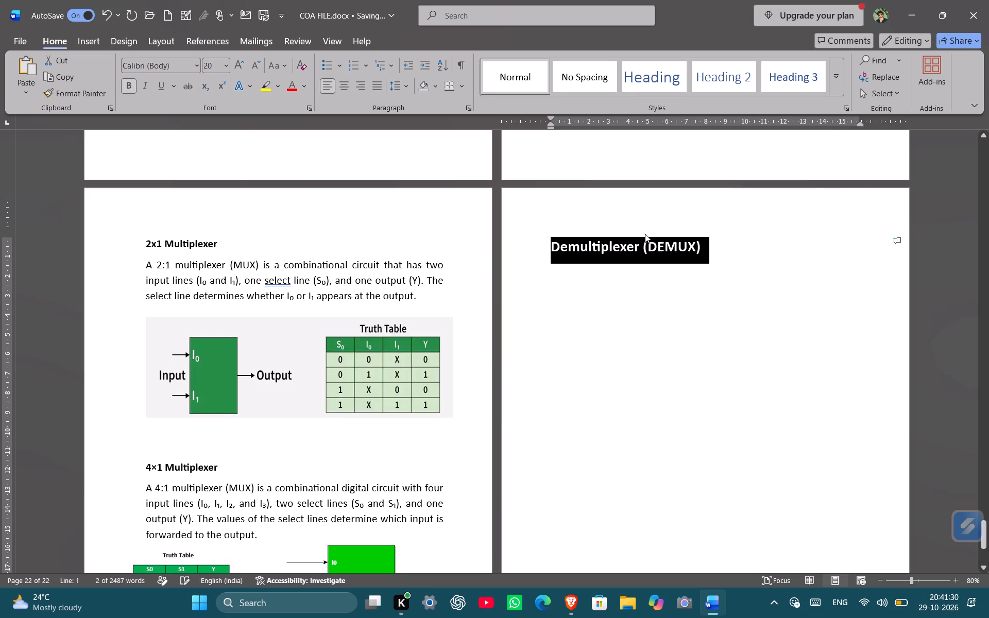
pyautogui.click(145, 67)
pyautogui.press('a')
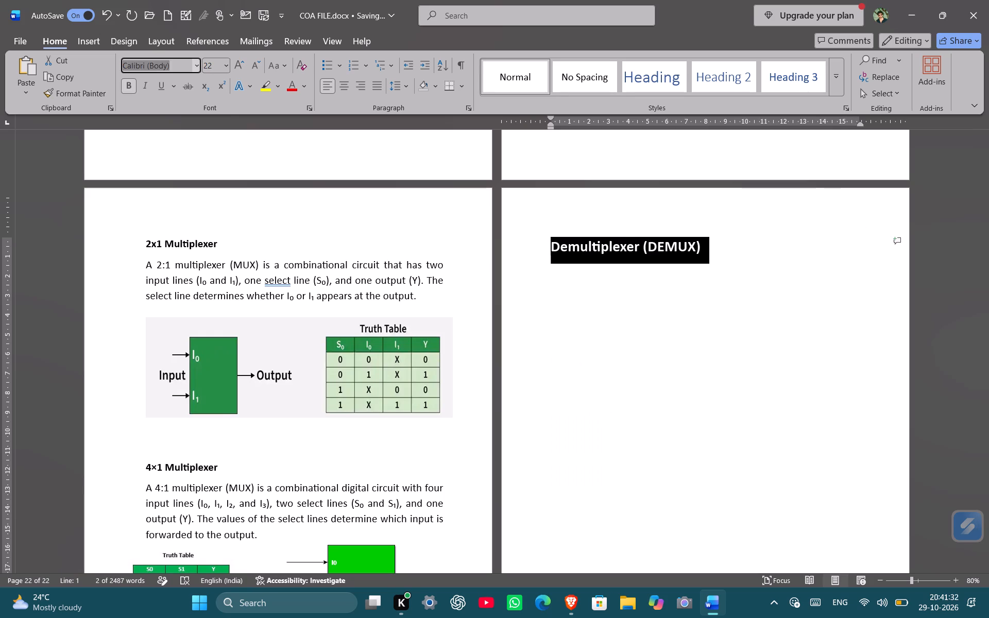
pyautogui.press('a')
pyautogui.press('Return')
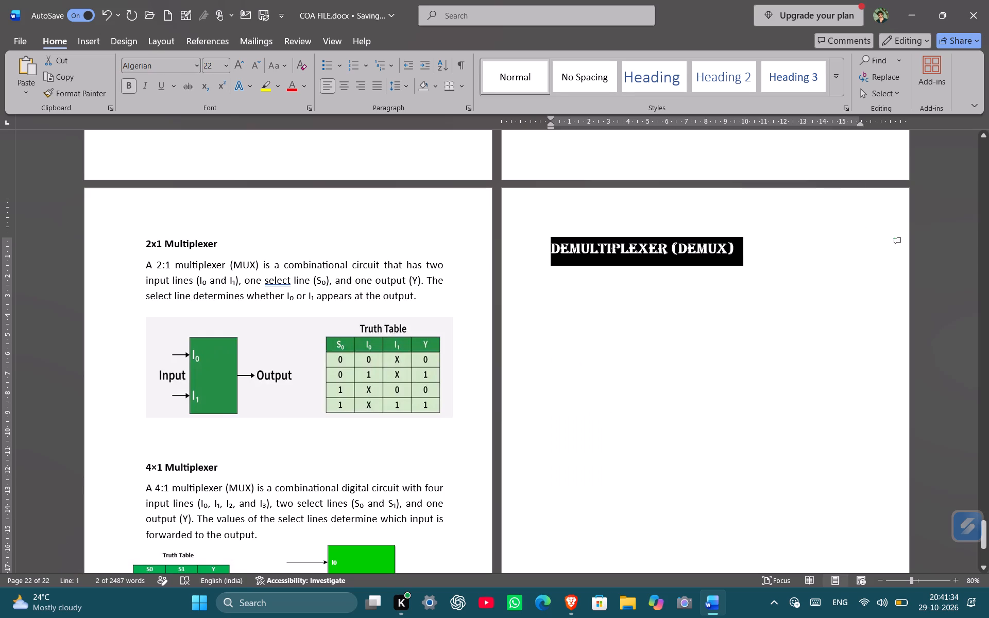
# Copy the introductory DEMUX paragraph and its two bullets from the GeeksforGeeks page in Brave and paste them below the Word heading.
pyautogui.click(577, 270)
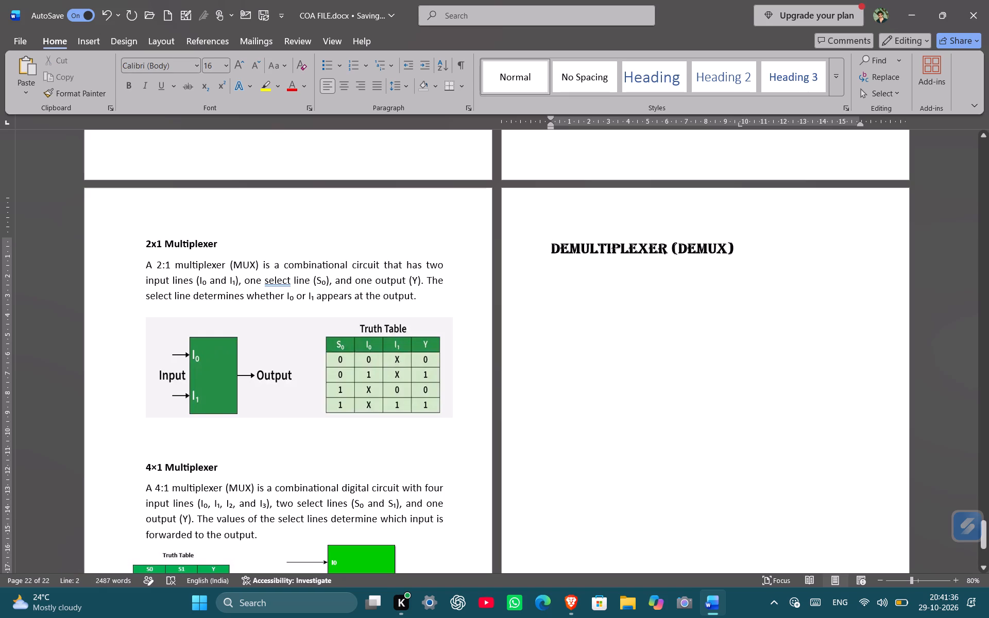
pyautogui.click(571, 589)
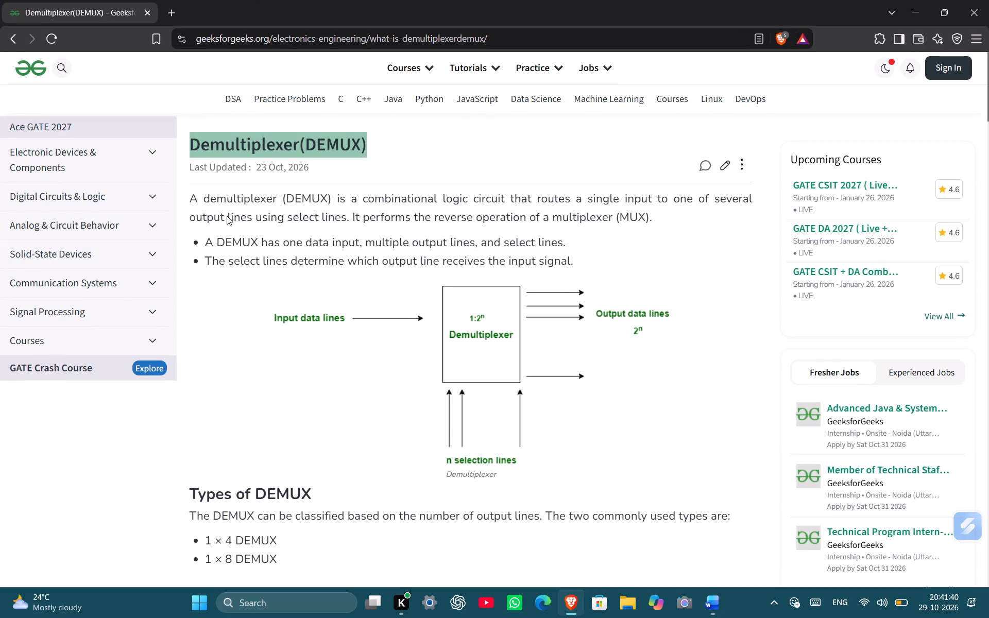
pyautogui.moveTo(192, 203); pyautogui.dragTo(572, 254)
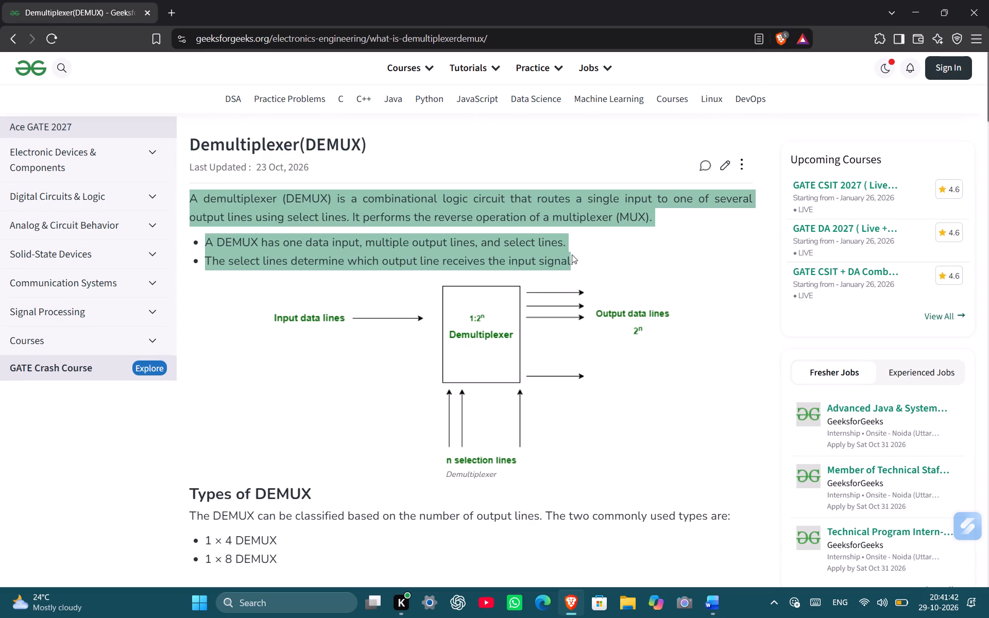
pyautogui.hotkey('ctrl', 'c')
pyautogui.click(573, 617)
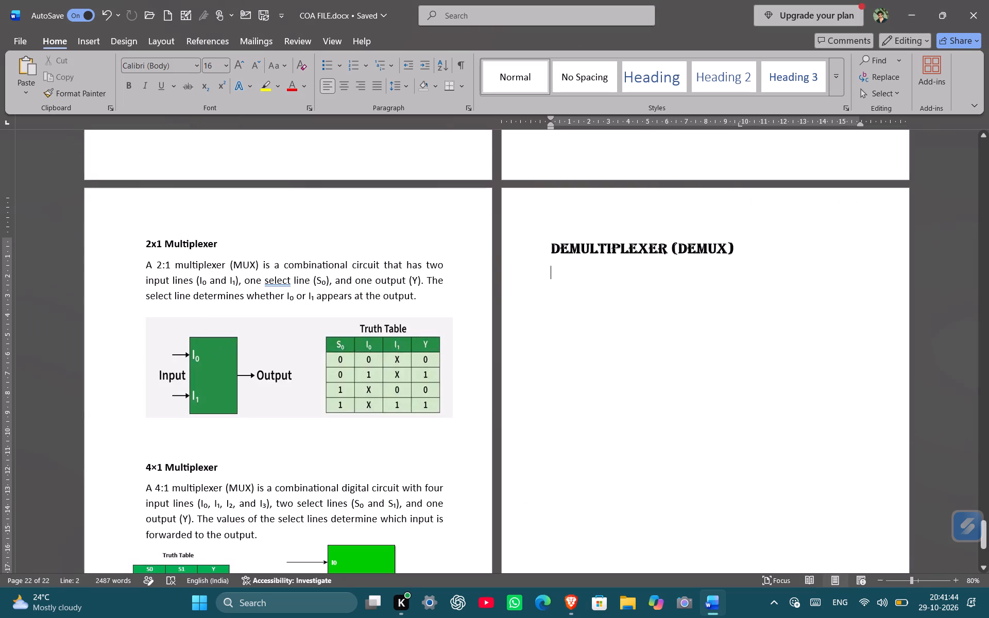
pyautogui.hotkey('ctrl', 'v')
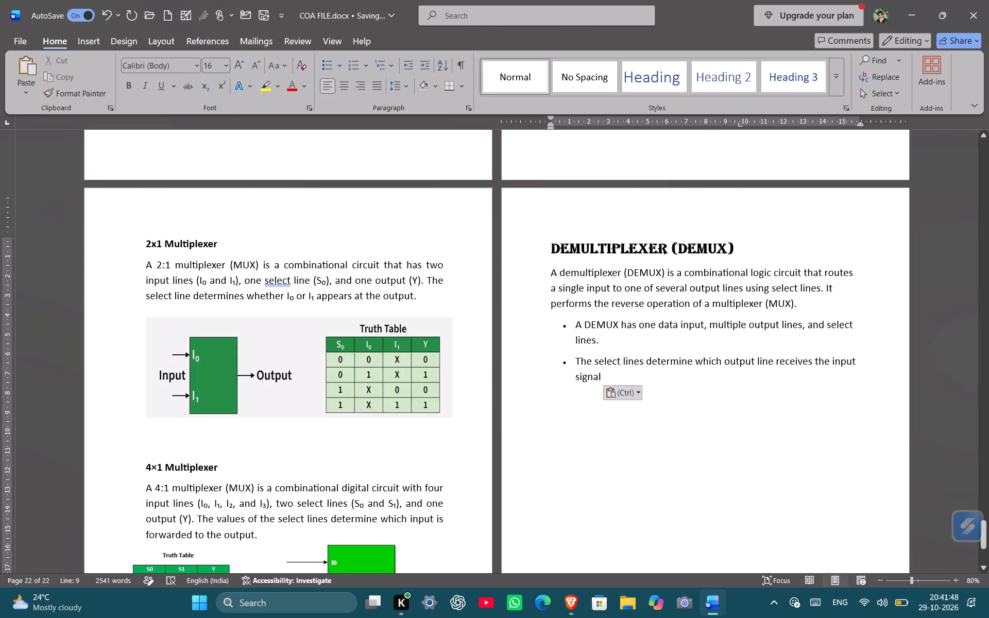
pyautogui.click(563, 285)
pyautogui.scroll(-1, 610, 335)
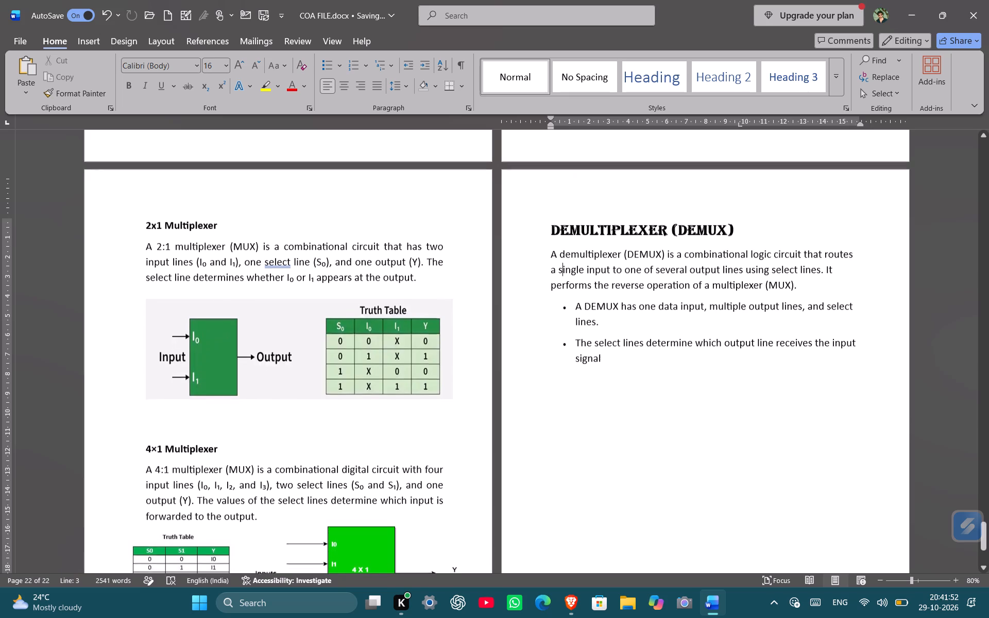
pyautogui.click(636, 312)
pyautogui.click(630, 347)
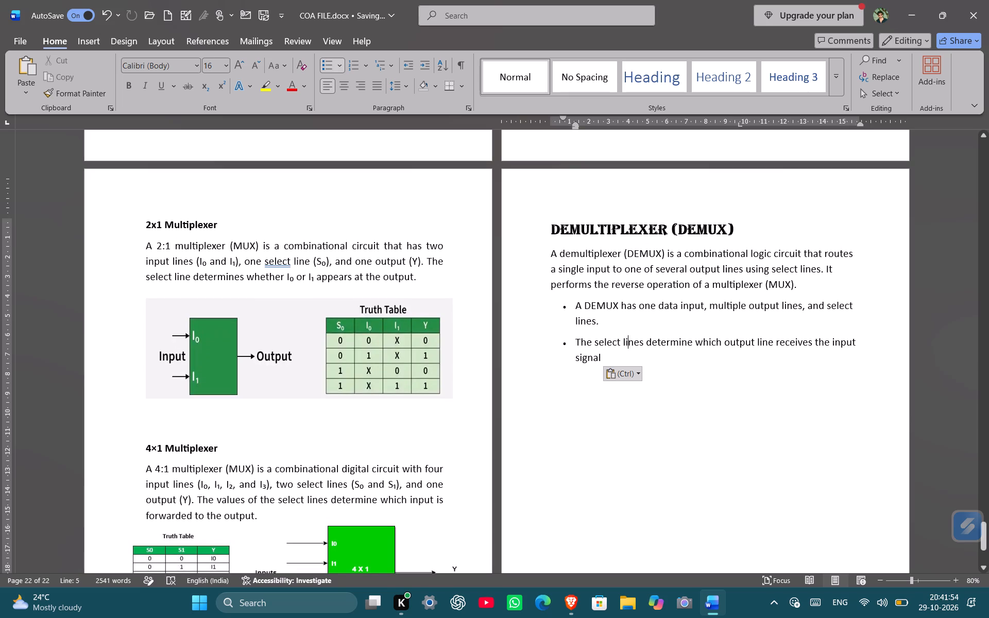
# Justify the introductory DEMUX paragraph and its two bullets below the "Demultiplexer (DEMUX)" heading.
pyautogui.moveTo(606, 350); pyautogui.dragTo(558, 256)
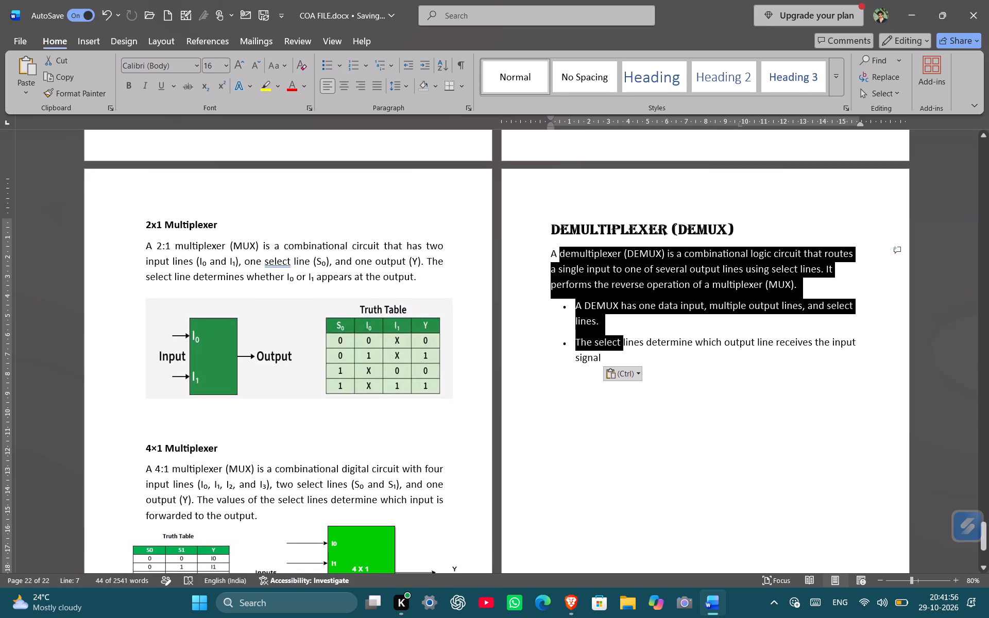
pyautogui.hotkey('ctrl', 'j')
pyautogui.click(558, 256)
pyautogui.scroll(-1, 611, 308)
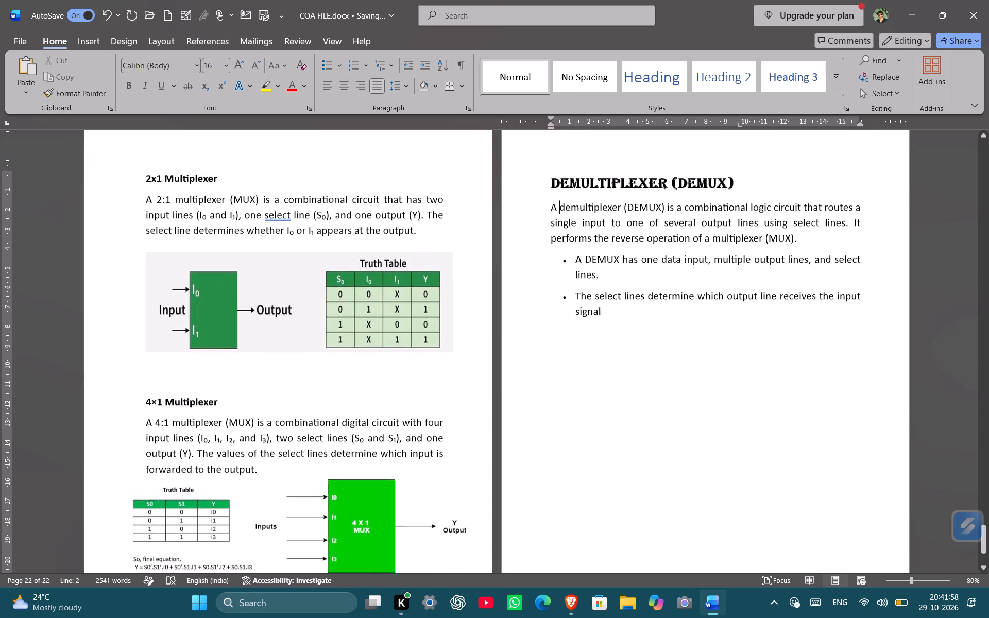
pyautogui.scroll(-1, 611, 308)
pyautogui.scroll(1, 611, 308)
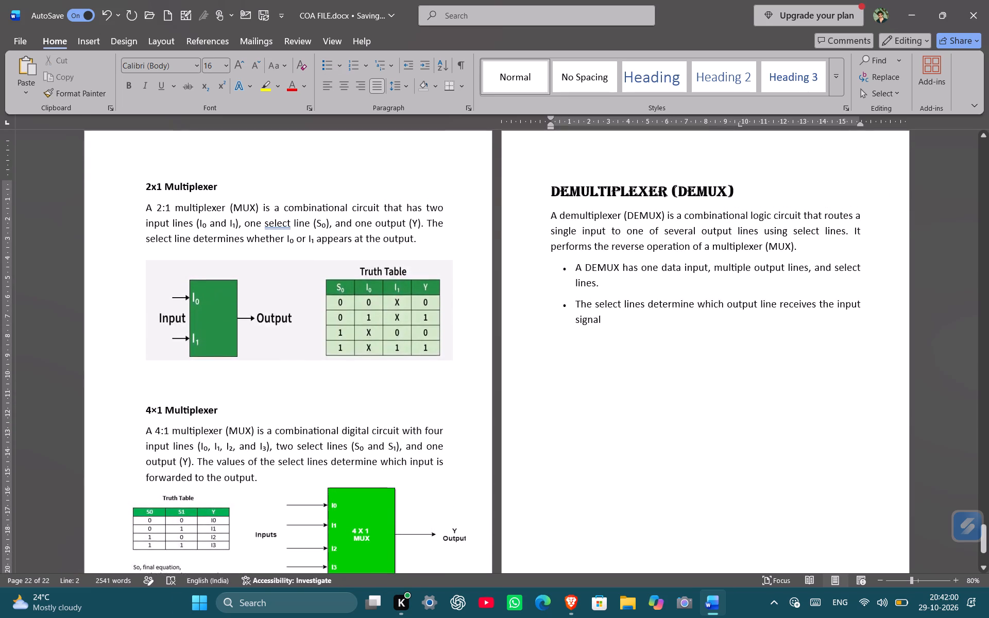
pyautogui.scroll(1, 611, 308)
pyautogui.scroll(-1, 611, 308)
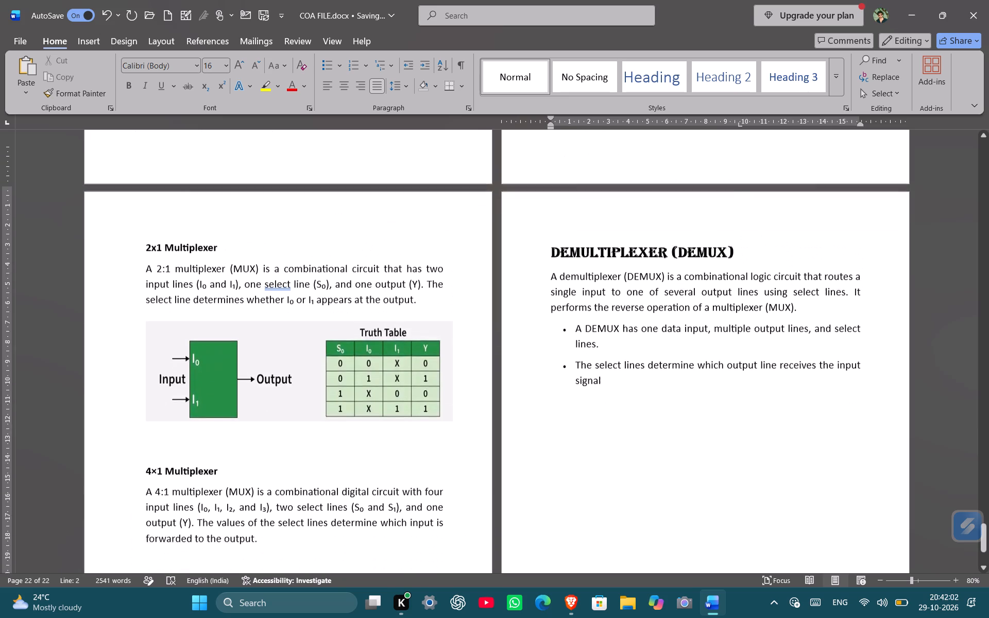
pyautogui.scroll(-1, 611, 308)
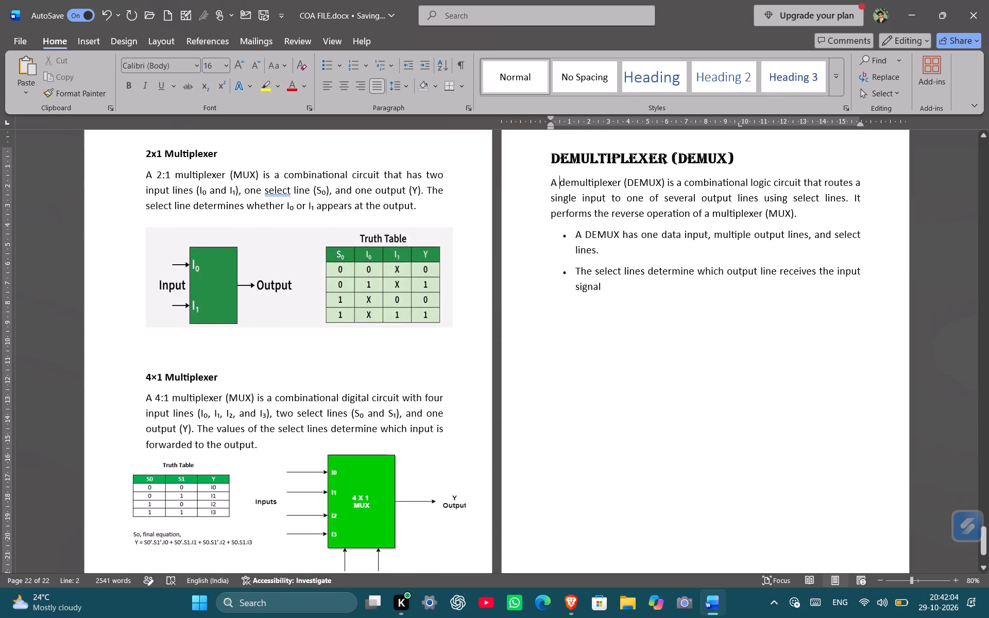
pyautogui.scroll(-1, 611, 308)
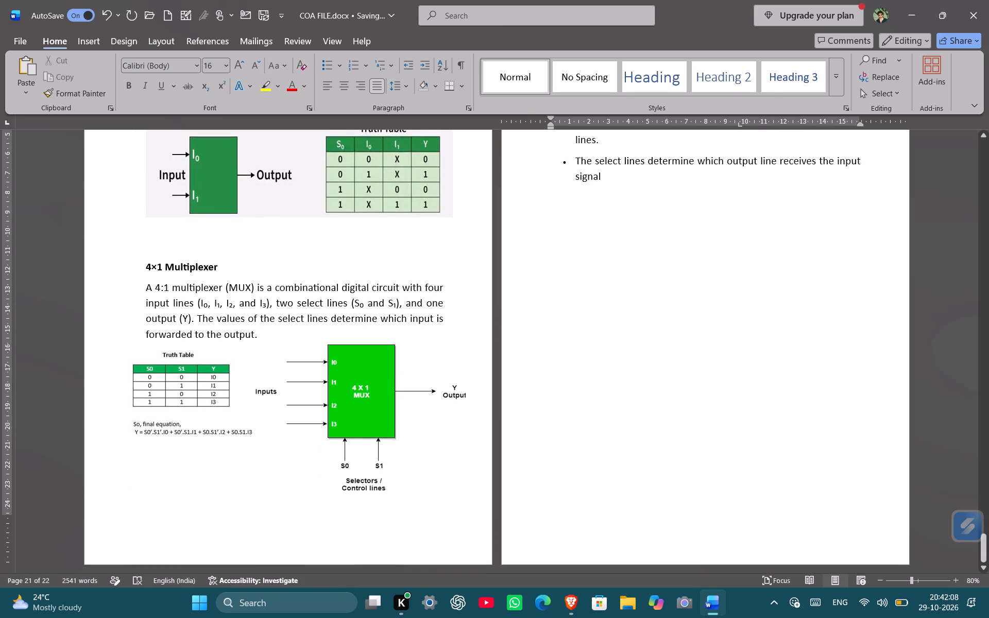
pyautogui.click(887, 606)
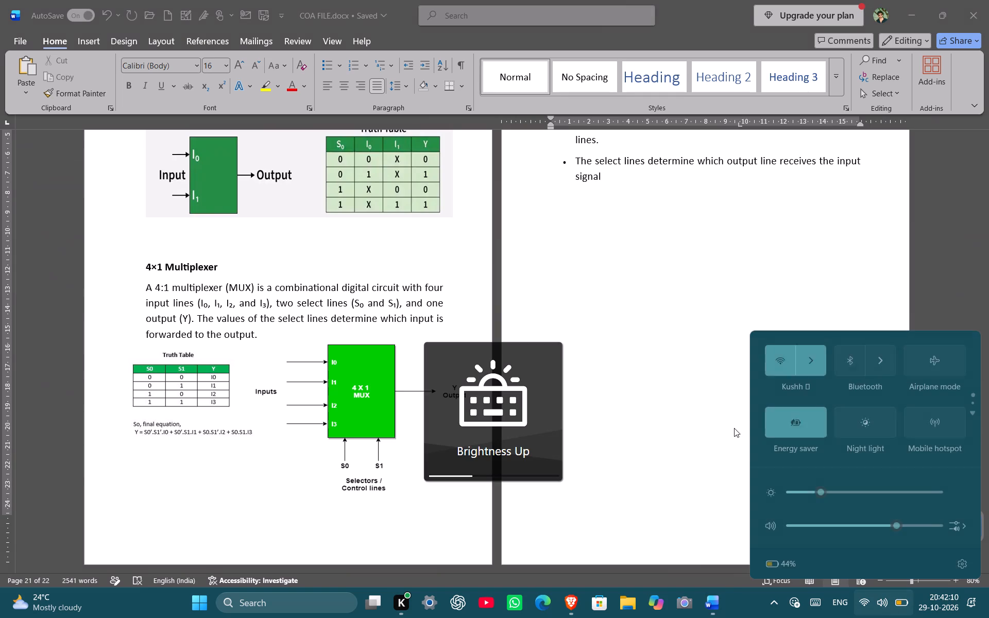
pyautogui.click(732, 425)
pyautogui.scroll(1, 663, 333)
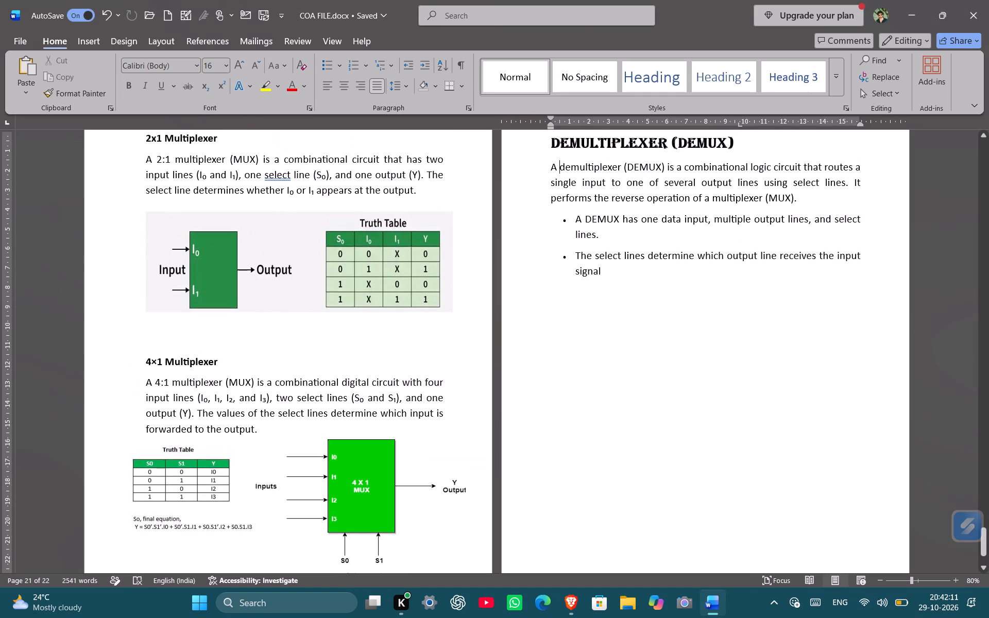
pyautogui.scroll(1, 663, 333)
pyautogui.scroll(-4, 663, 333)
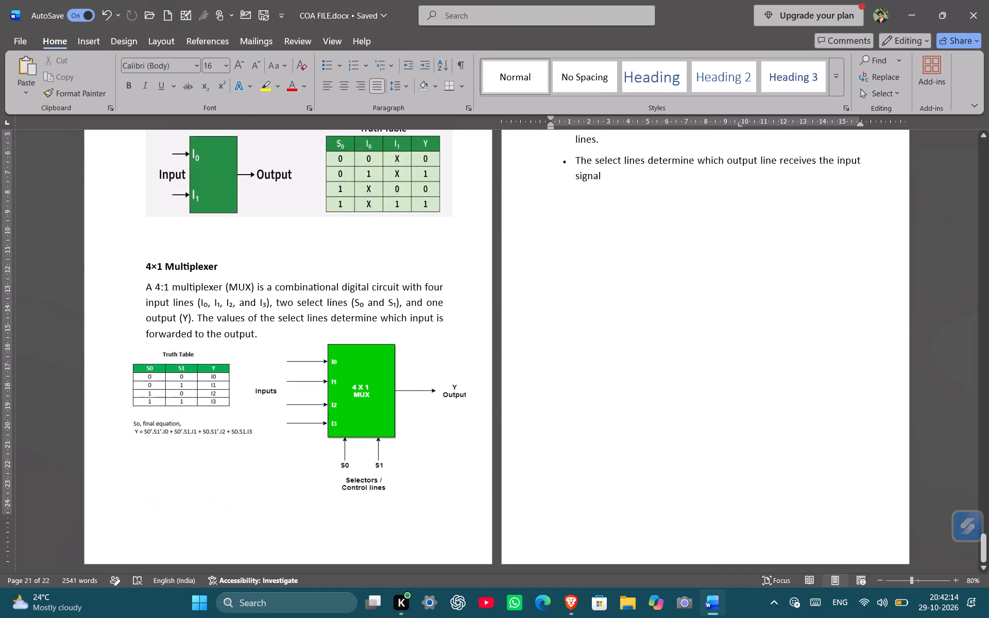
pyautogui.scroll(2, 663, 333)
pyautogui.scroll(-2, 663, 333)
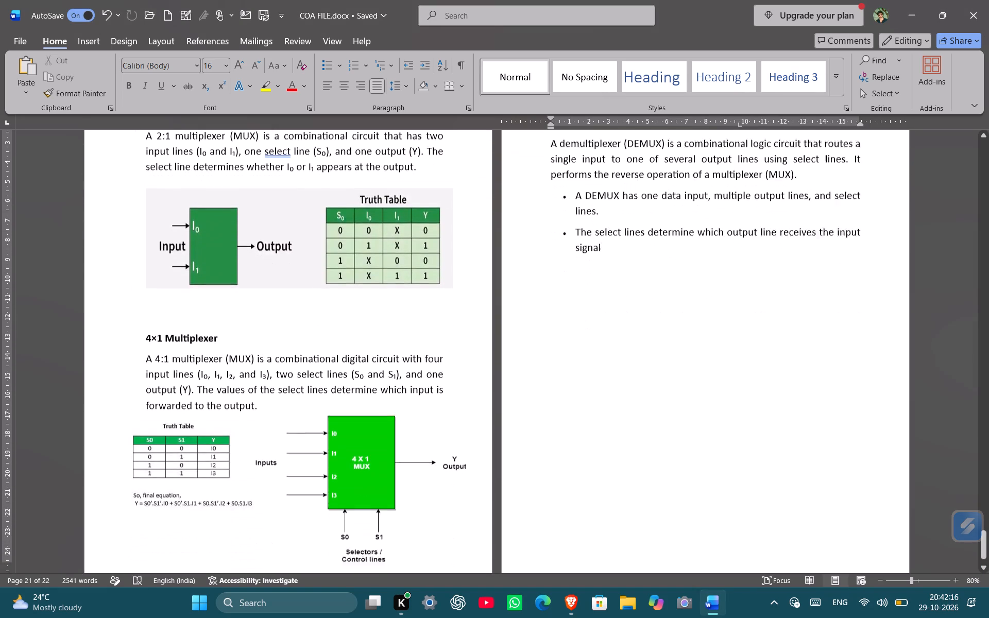
# Copy the 1:2ⁿ Demultiplexer block diagram from the GeeksforGeeks page in Brave and paste it into Word on a new unbulleted, unindented line below the bullets.
pyautogui.click(606, 219)
pyautogui.press('Return')
pyautogui.press('BackSpace')
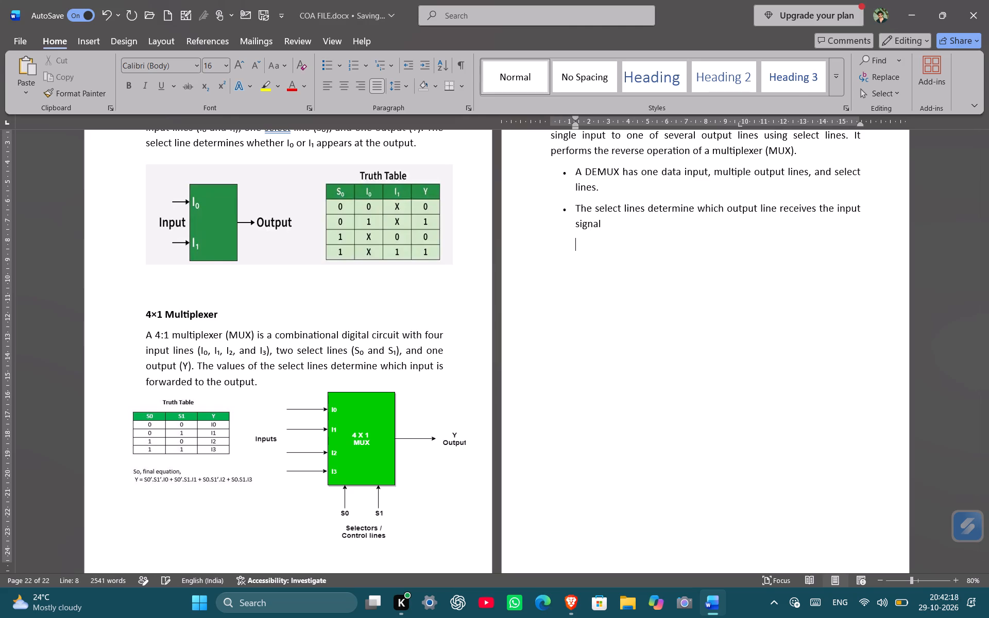
pyautogui.press('BackSpace')
pyautogui.press('BackSpace')
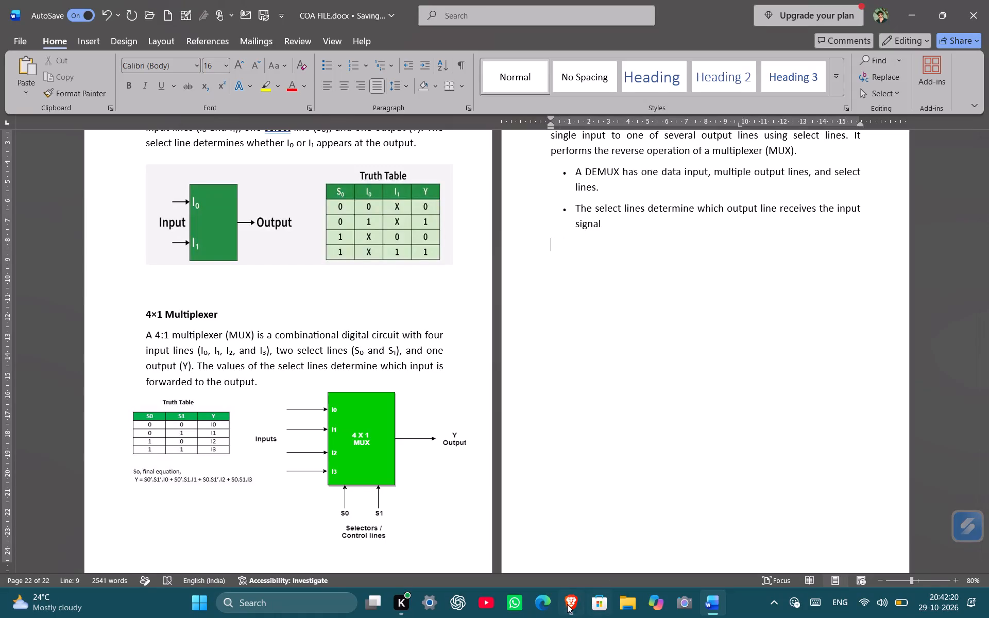
pyautogui.click(566, 605)
pyautogui.rightClick(453, 338)
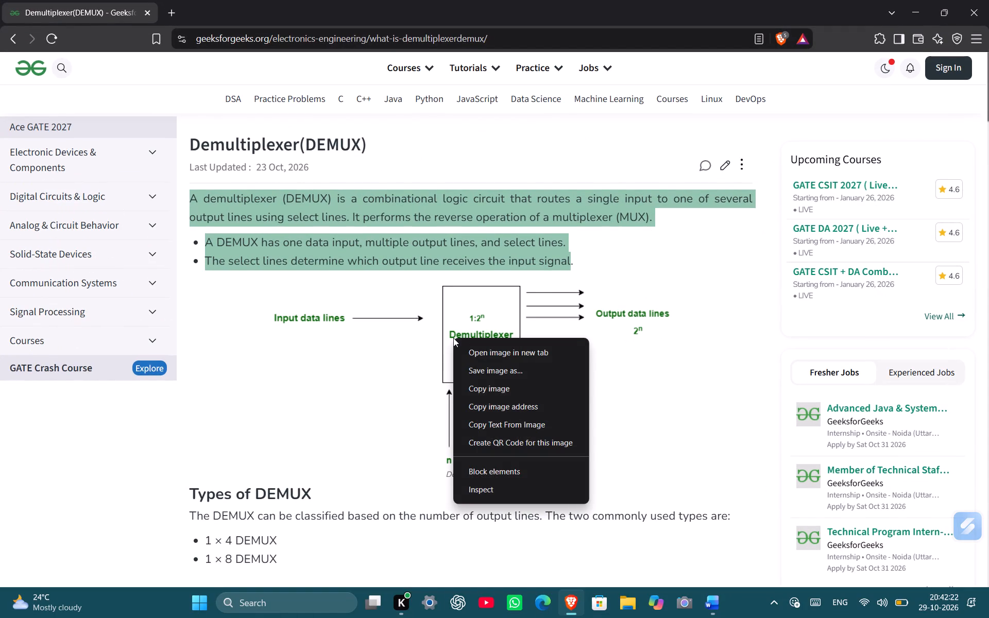
pyautogui.click(503, 383)
pyautogui.click(577, 611)
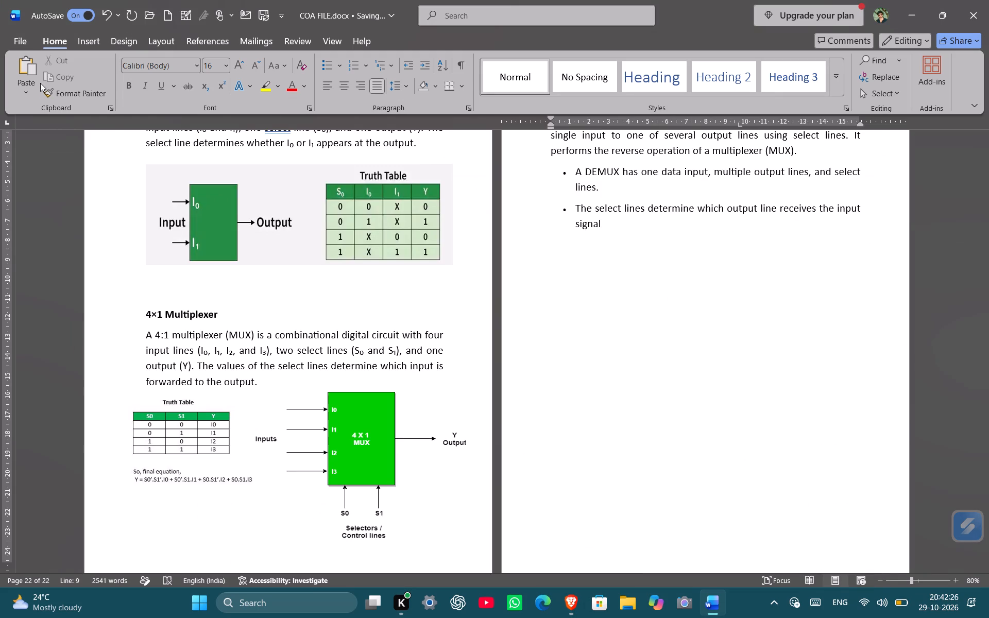
pyautogui.click(31, 85)
pyautogui.click(62, 131)
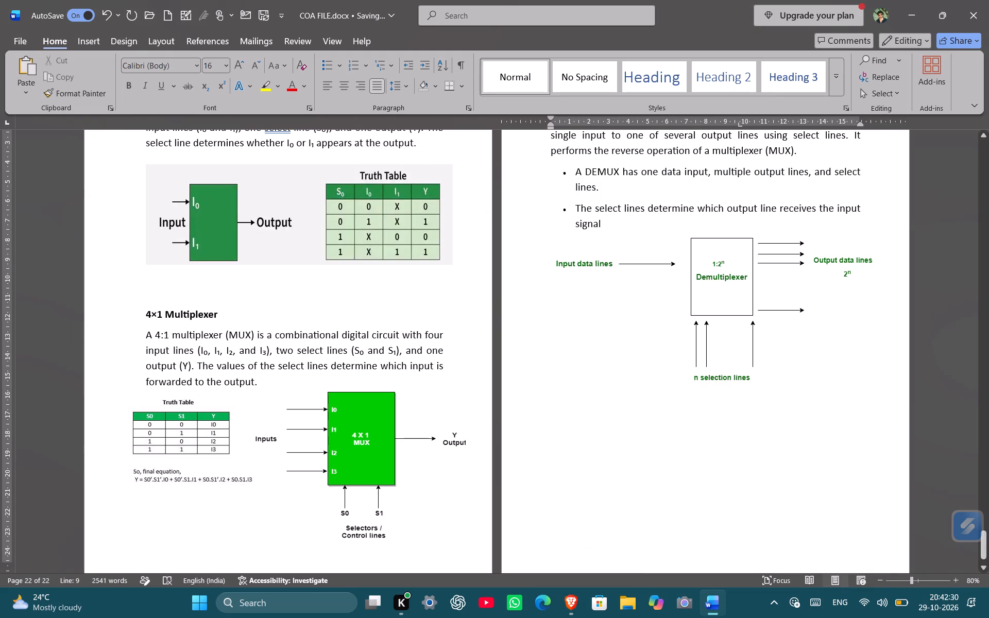
# Shrink the pasted demultiplexer diagram slightly, set its text wrapping to Square, and centre it just below the bullets.
pyautogui.click(718, 306)
pyautogui.moveTo(549, 380); pyautogui.dragTo(577, 364)
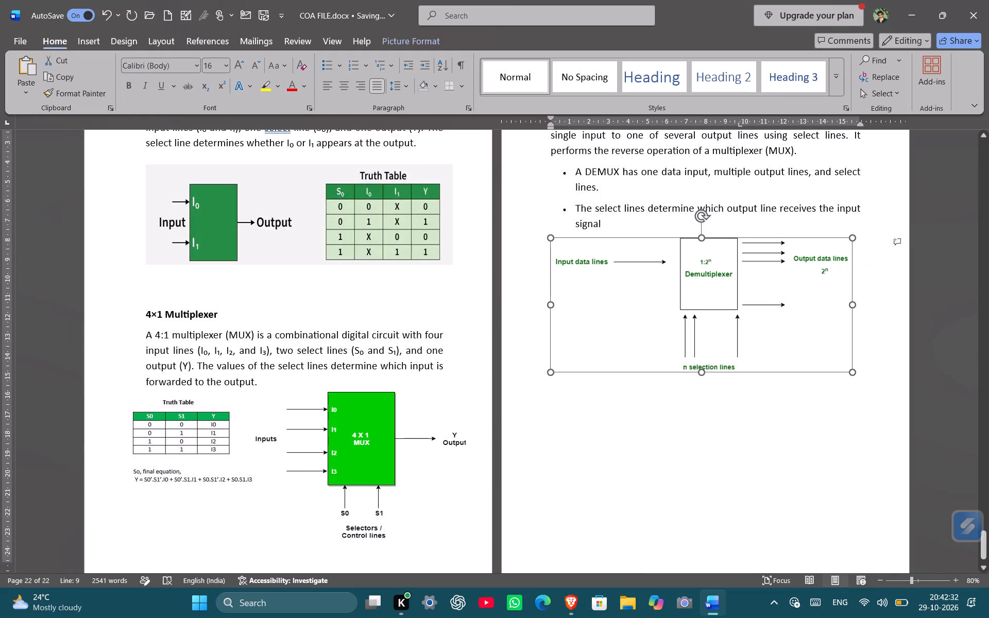
pyautogui.moveTo(577, 364); pyautogui.dragTo(573, 372)
pyautogui.click(868, 248)
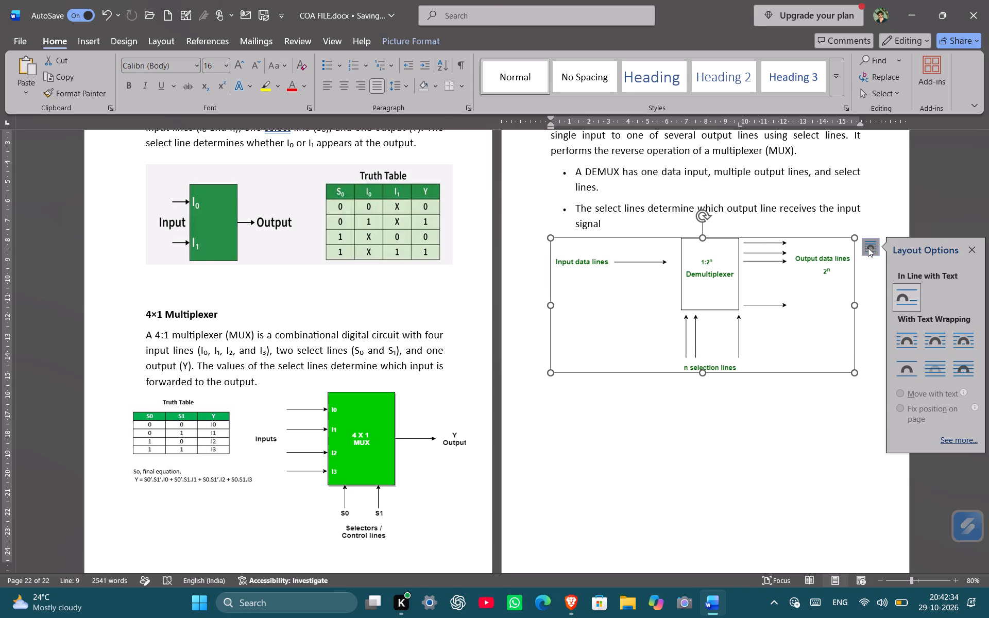
pyautogui.click(910, 337)
pyautogui.moveTo(710, 291); pyautogui.dragTo(727, 294)
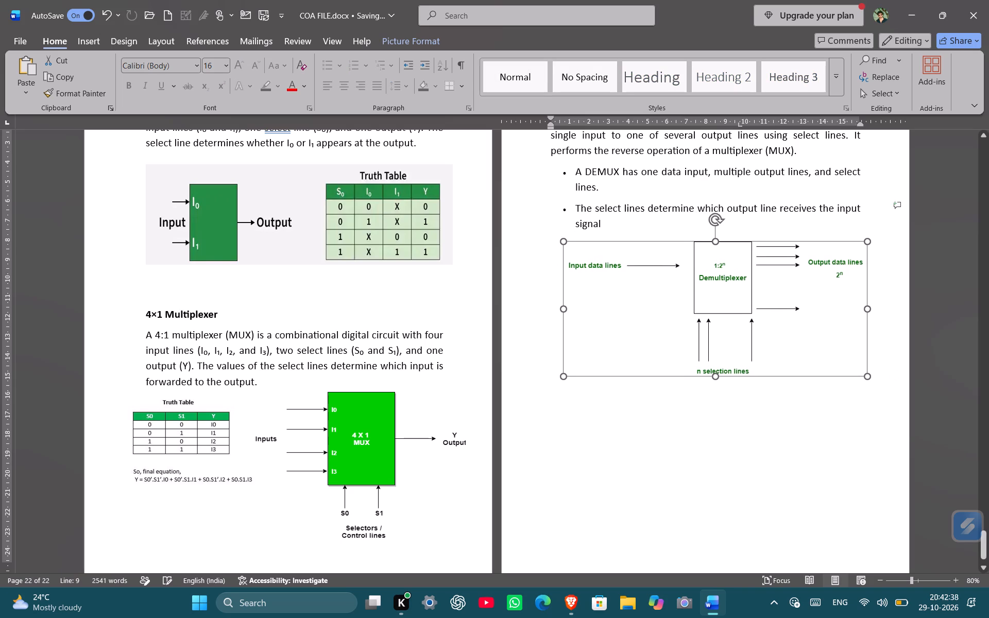
pyautogui.moveTo(727, 294); pyautogui.dragTo(715, 295)
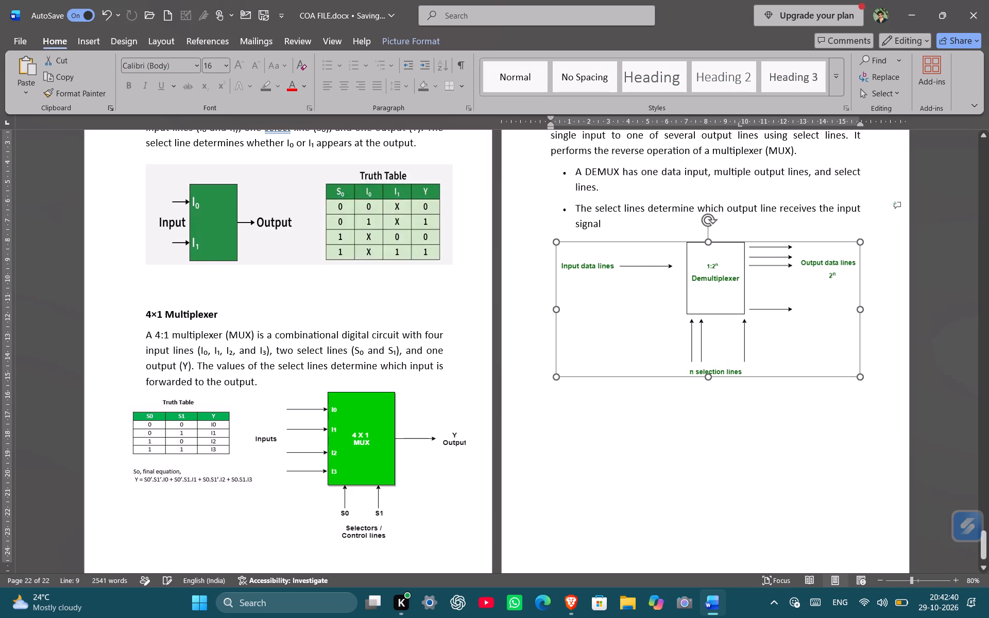
pyautogui.moveTo(715, 295); pyautogui.dragTo(715, 295)
# Copy the "Types of DEMUX" section through the 1×4 DEMUX description from GeeksforGeeks in Brave and paste it below the diagram in Word.
pyautogui.click(625, 472)
pyautogui.scroll(1, 639, 316)
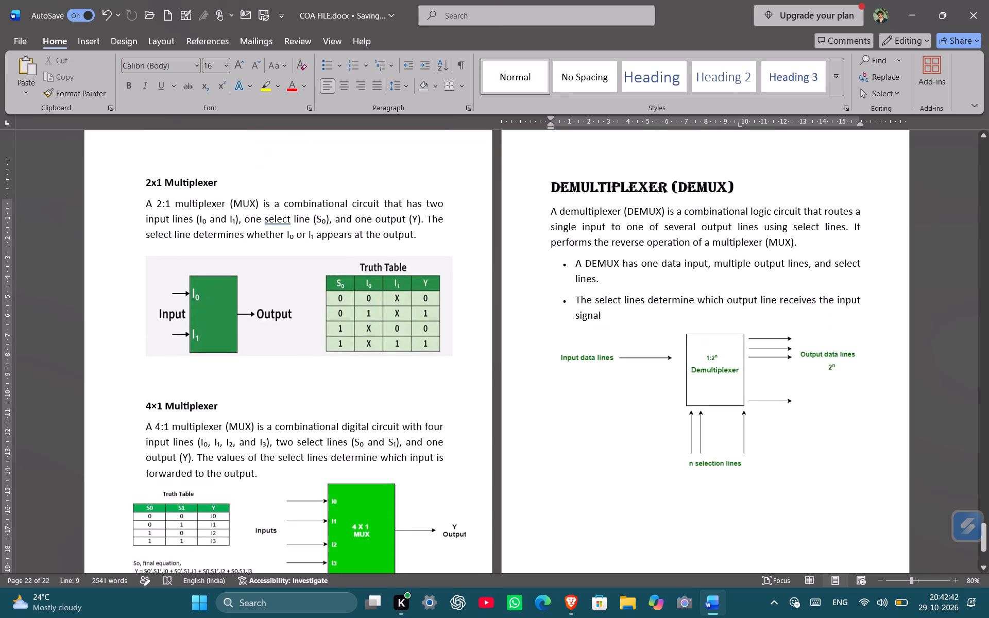
pyautogui.scroll(-3, 639, 316)
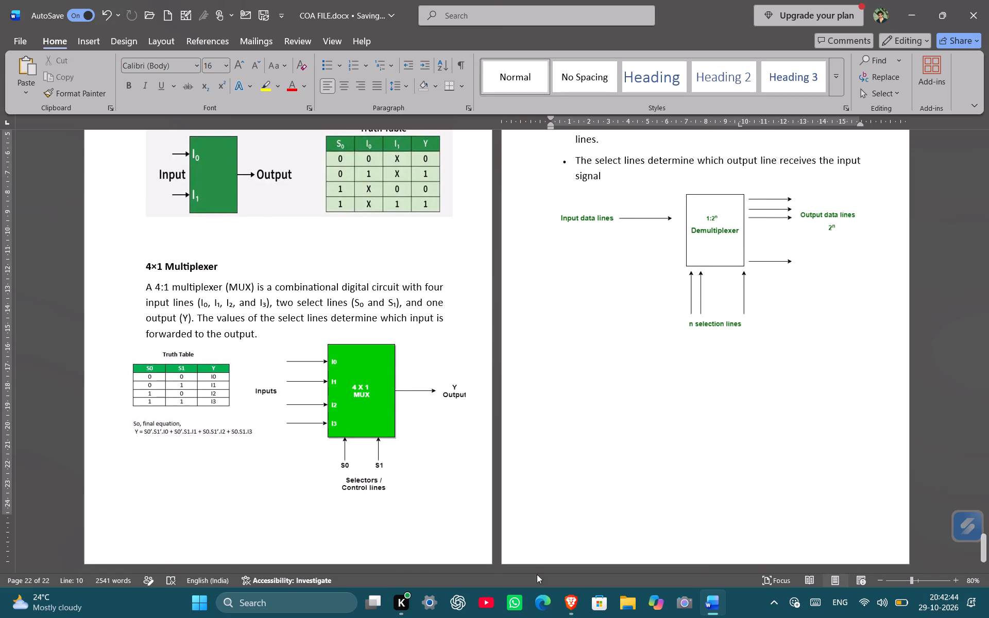
pyautogui.click(569, 593)
pyautogui.scroll(-2, 325, 364)
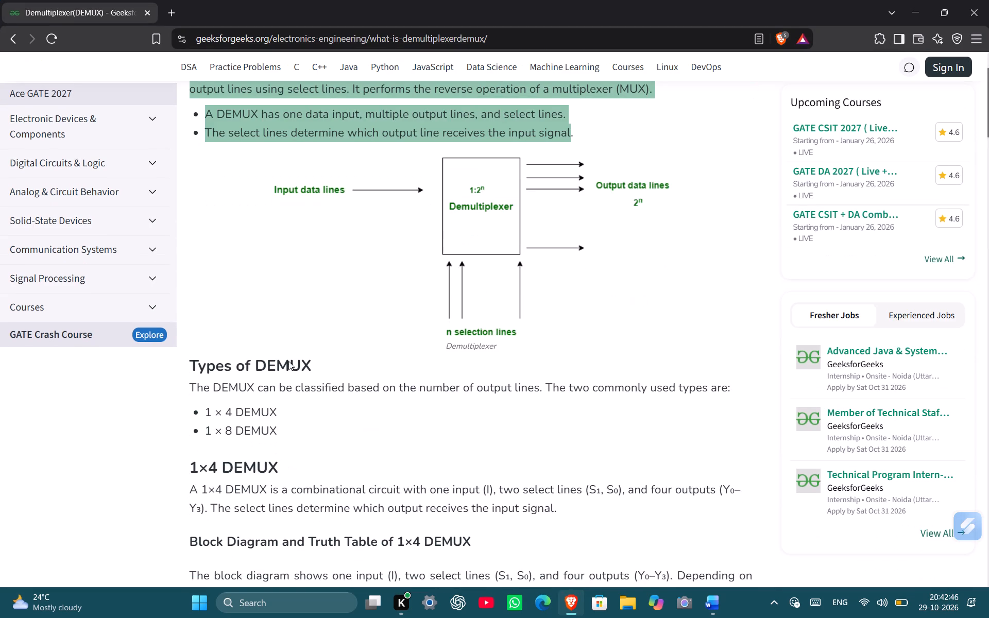
pyautogui.scroll(-1, 277, 367)
pyautogui.moveTo(192, 286); pyautogui.dragTo(526, 441)
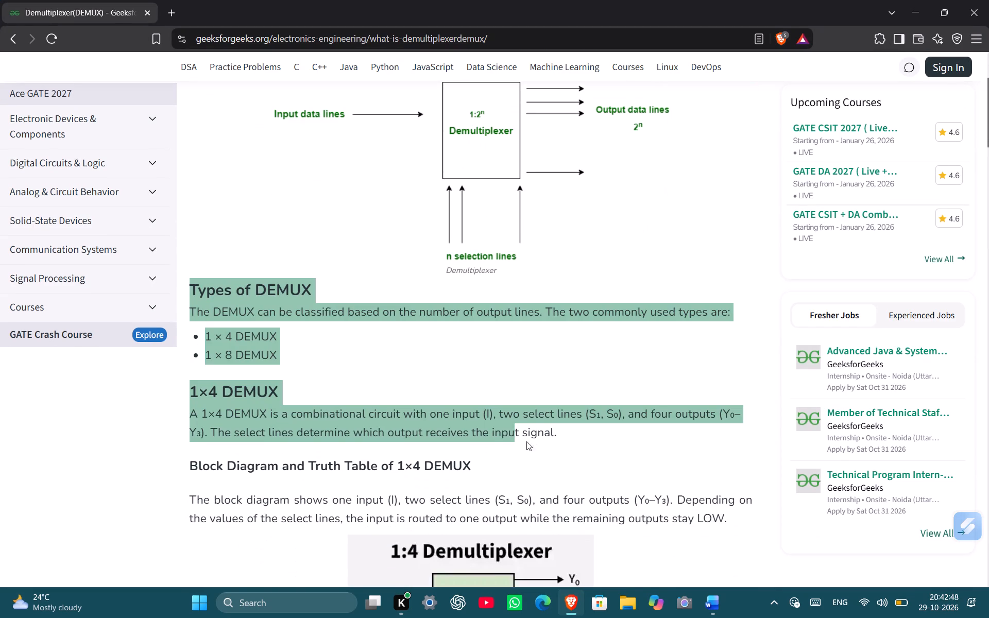
pyautogui.moveTo(526, 441); pyautogui.dragTo(567, 436)
pyautogui.hotkey('ctrl', 'c')
pyautogui.click(572, 613)
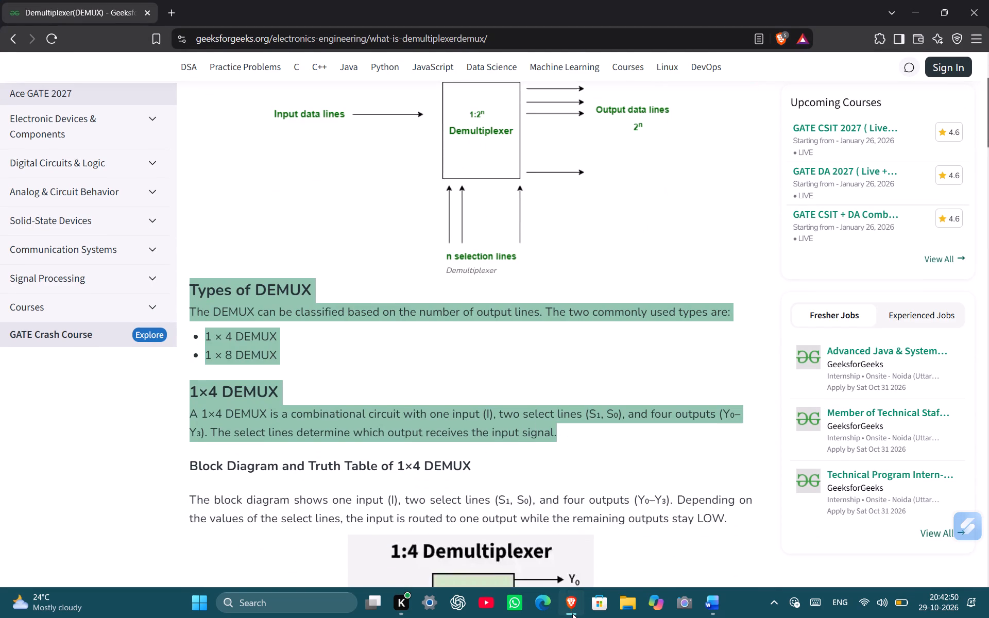
pyautogui.hotkey('ctrl', 'v')
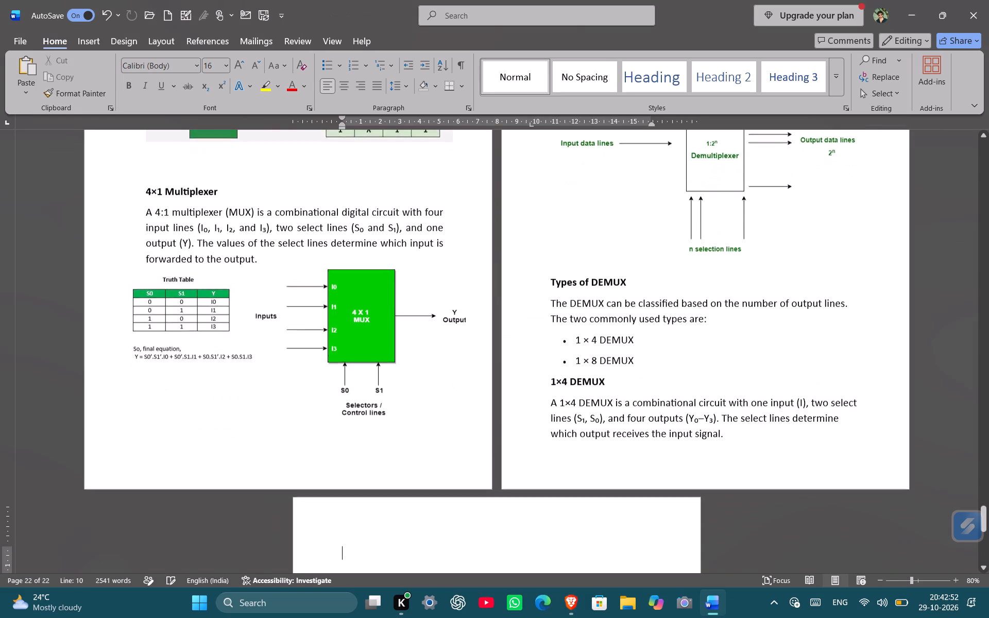
# Increase the "Types of DEMUX" heading to font size 18.
pyautogui.scroll(-1, 654, 404)
pyautogui.scroll(1, 629, 348)
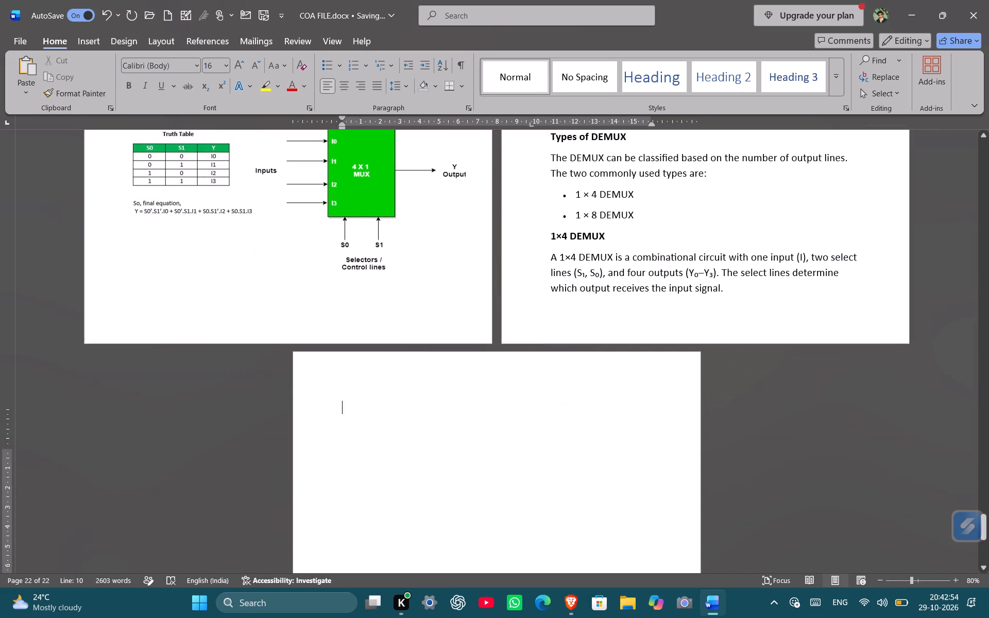
pyautogui.scroll(1, 629, 348)
pyautogui.moveTo(550, 252); pyautogui.dragTo(632, 252)
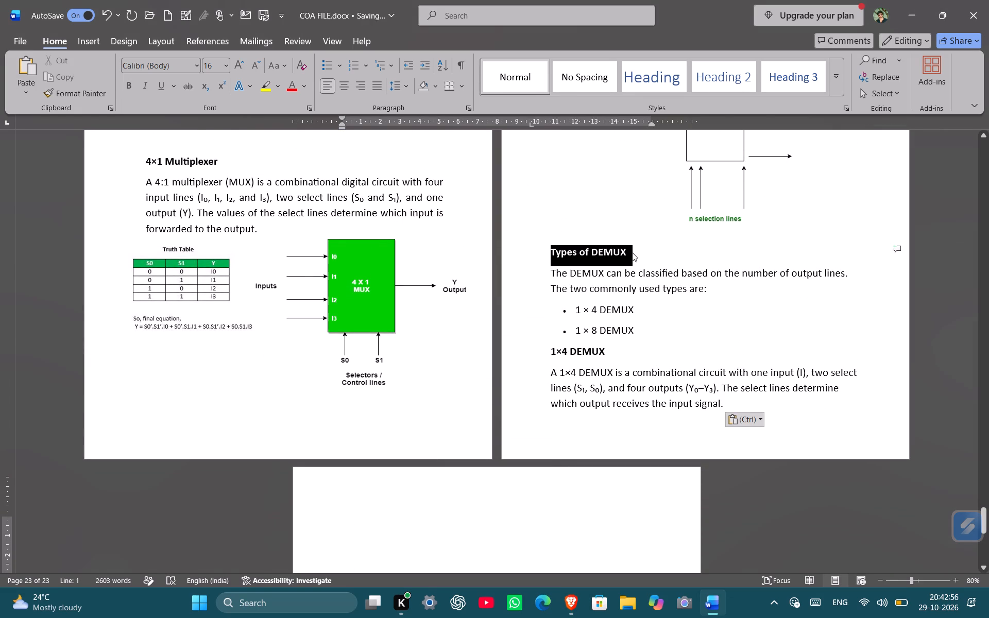
pyautogui.hotkey('ctrl', 'shift', '.')
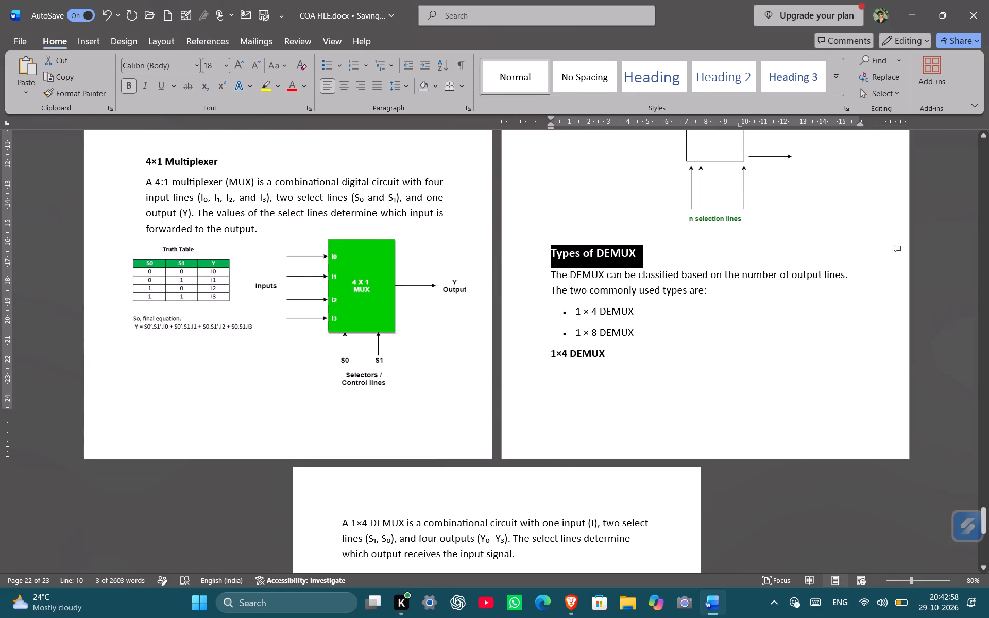
pyautogui.click(616, 333)
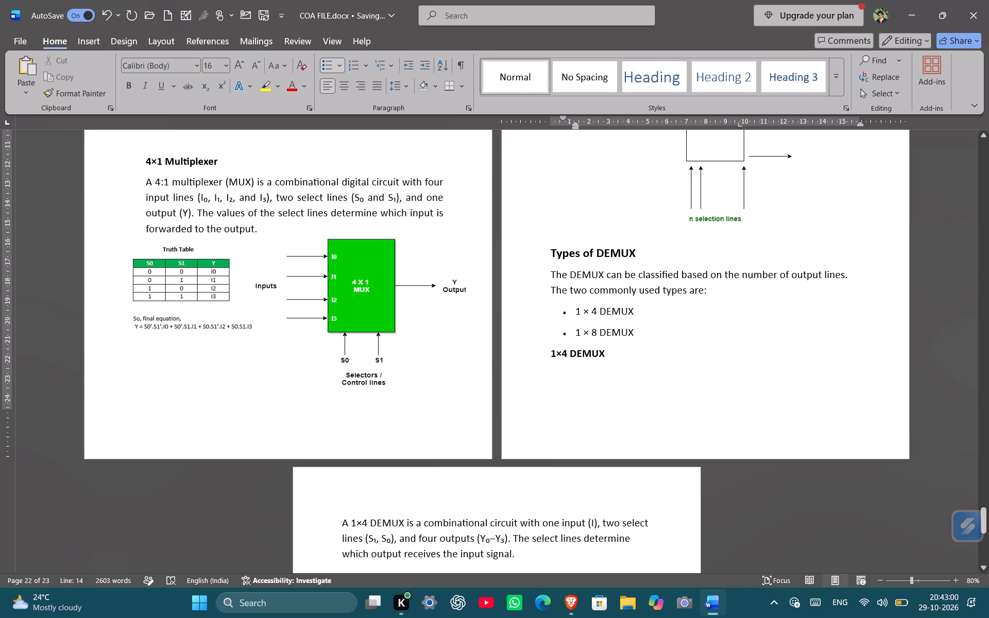
# Delete the empty line between the demultiplexer diagram and the "Types of DEMUX" heading.
pyautogui.click(596, 238)
pyautogui.press('BackSpace')
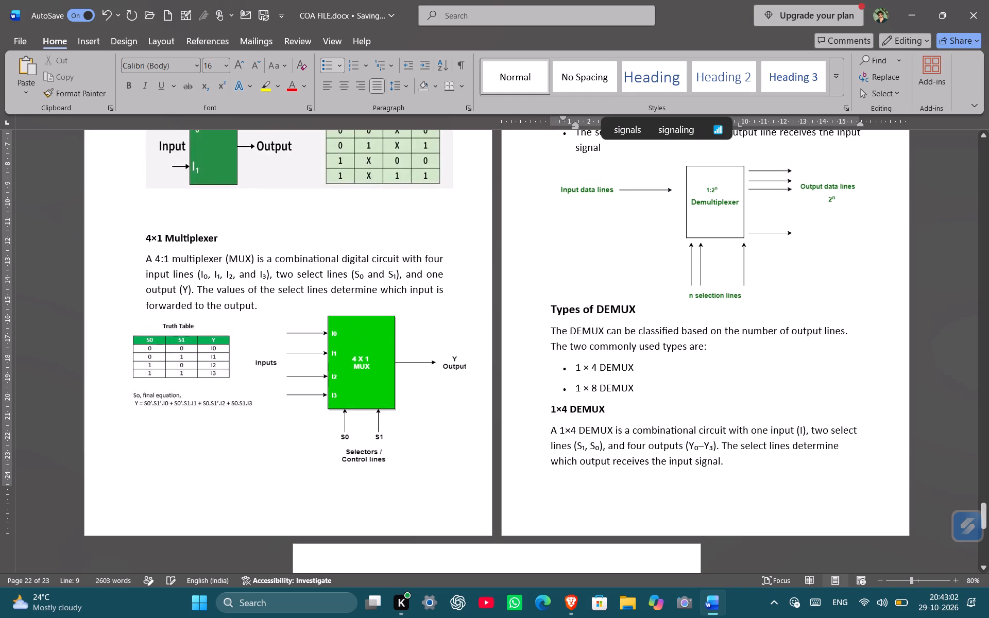
# Reduce only the height of the demultiplexer diagram slightly by bringing its bottom edge up above the "Types of DEMUX" heading.
pyautogui.scroll(1, 554, 302)
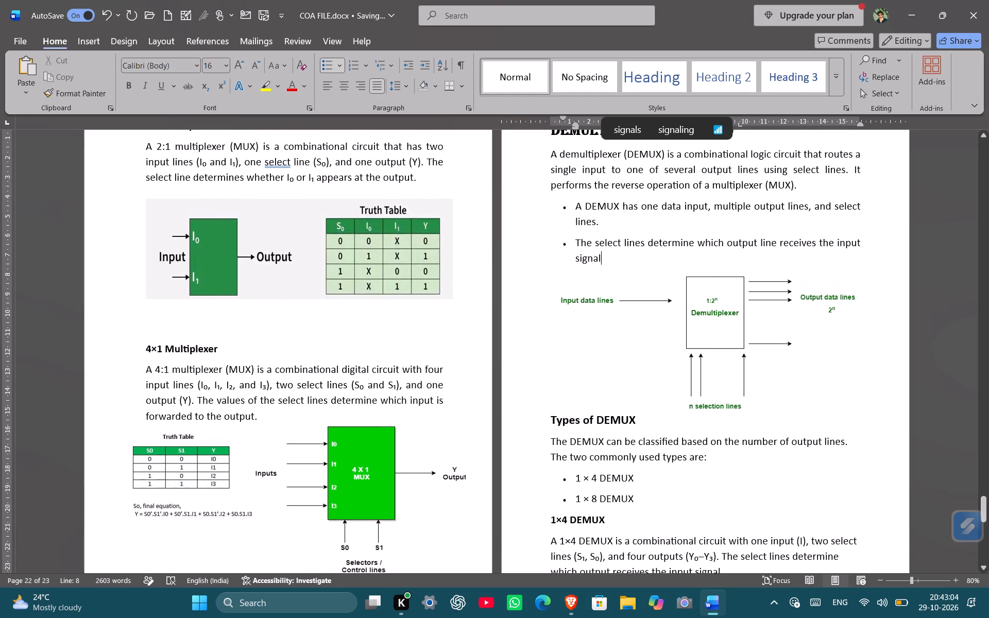
pyautogui.click(702, 364)
pyautogui.moveTo(707, 407); pyautogui.dragTo(711, 390)
pyautogui.scroll(-1, 667, 444)
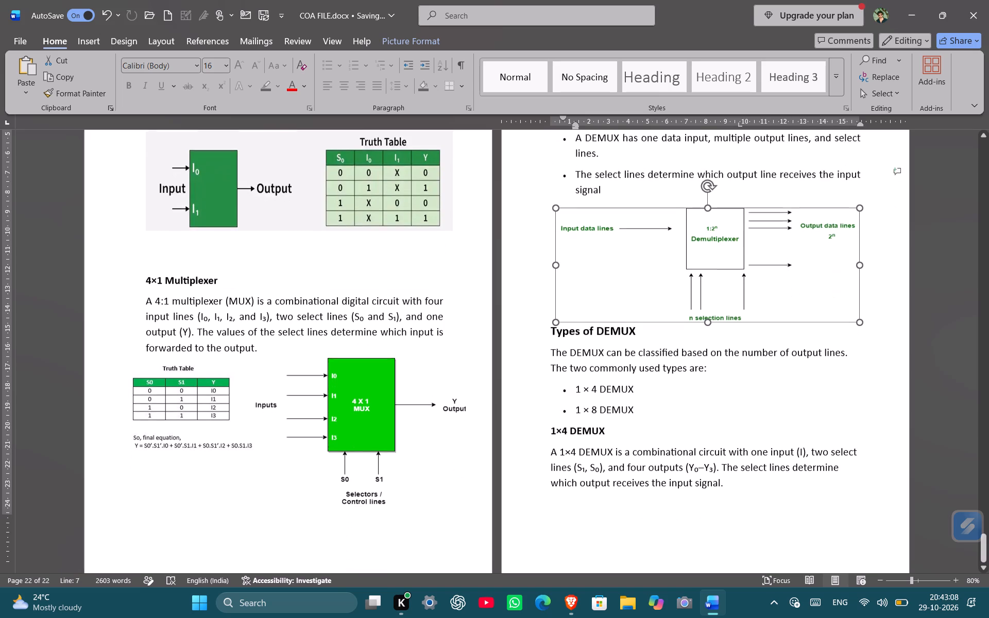
pyautogui.scroll(-1, 667, 444)
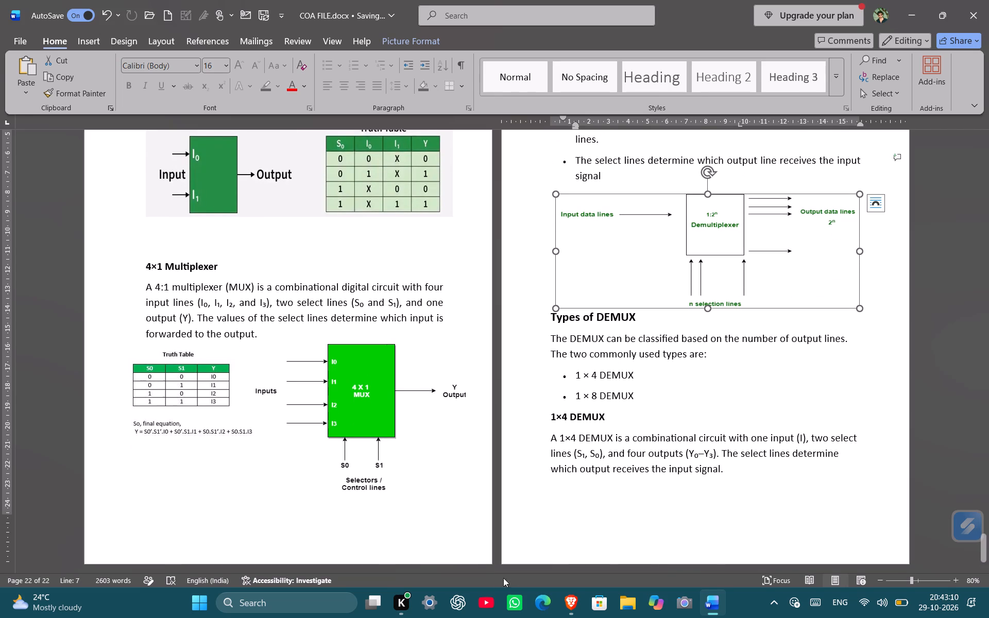
# Copy the 1:4 Demultiplexer diagram from GeeksforGeeks in Brave and paste it on a new line after the 1×4 DEMUX description in Word.
pyautogui.click(570, 605)
pyautogui.scroll(-2, 327, 323)
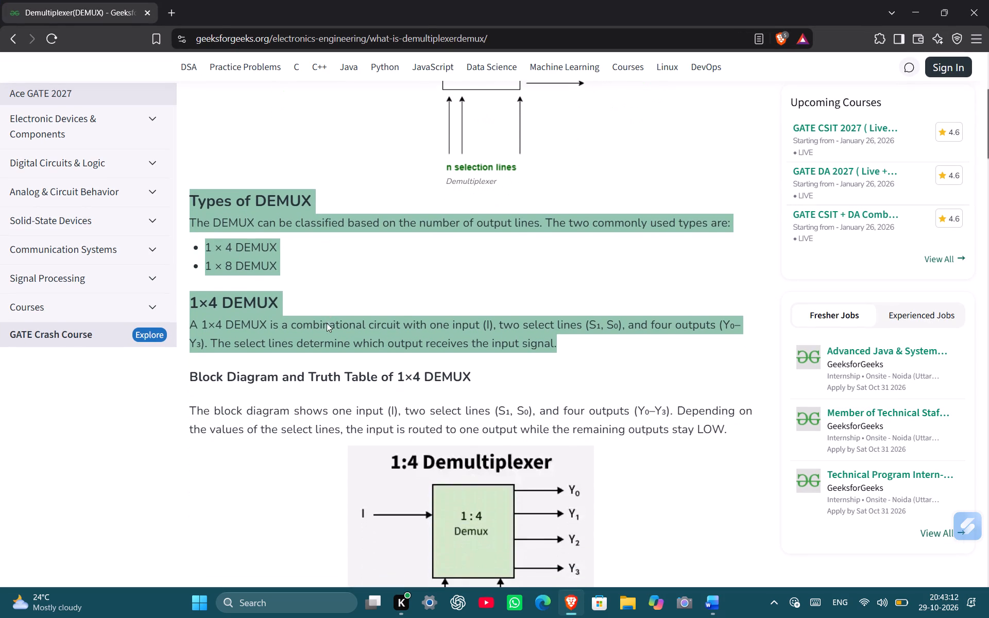
pyautogui.scroll(-2, 458, 360)
pyautogui.rightClick(466, 399)
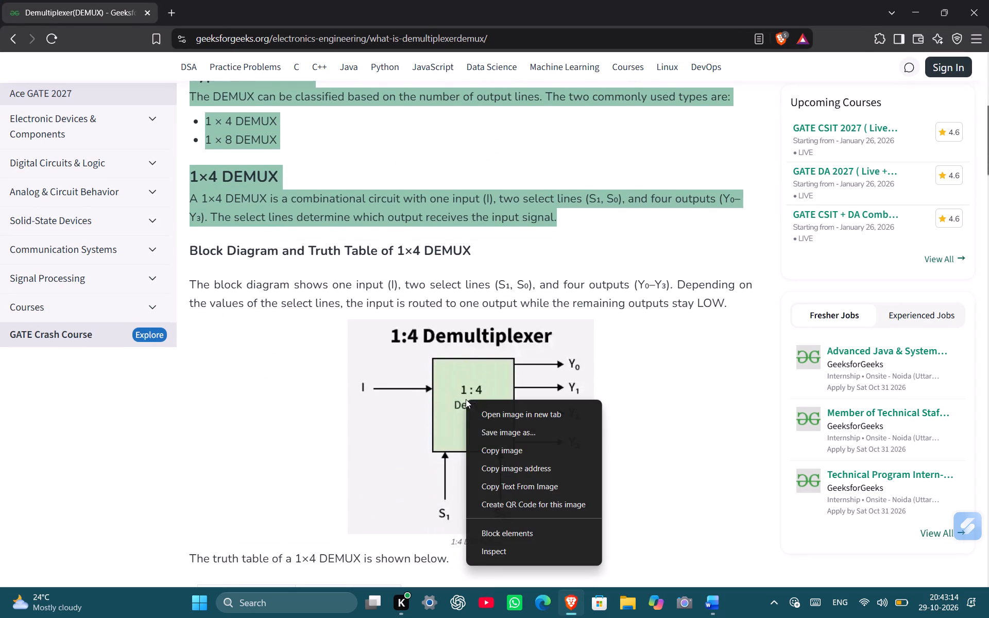
pyautogui.click(514, 444)
pyautogui.click(575, 602)
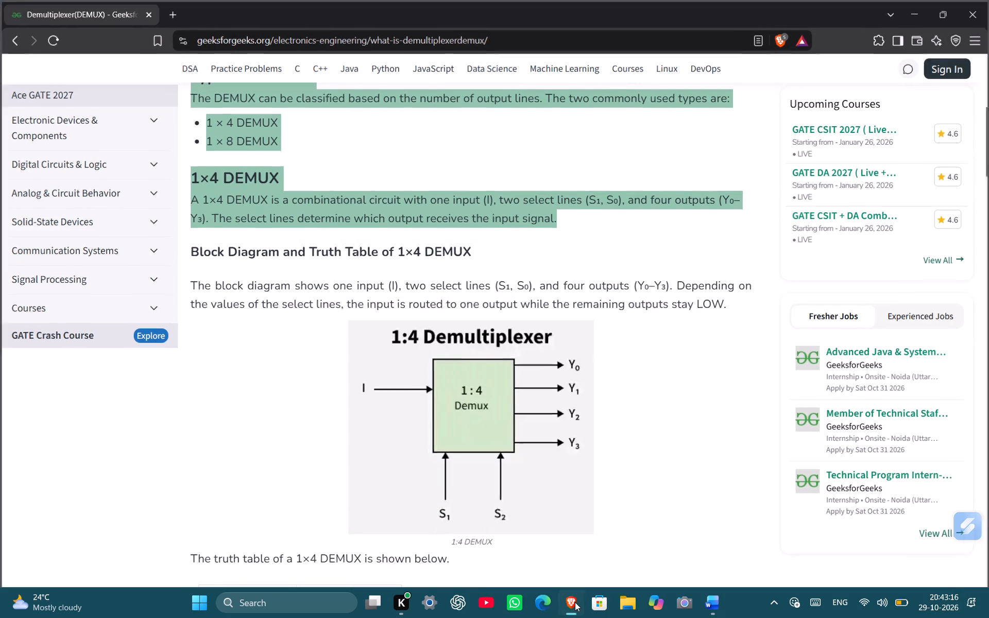
pyautogui.click(611, 503)
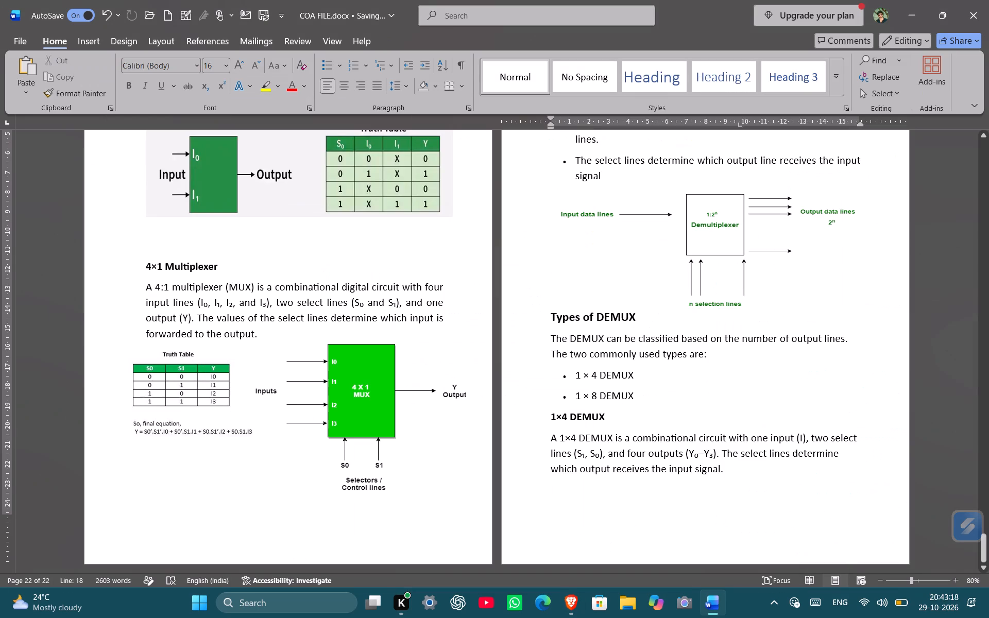
pyautogui.press('Down')
pyautogui.click(611, 503)
pyautogui.press('Return')
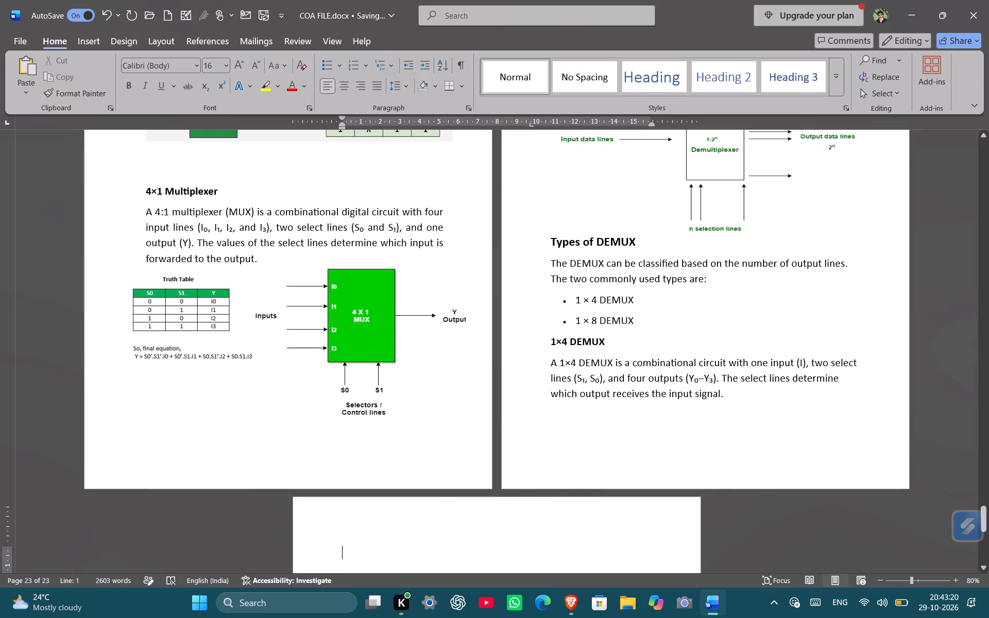
pyautogui.click(28, 97)
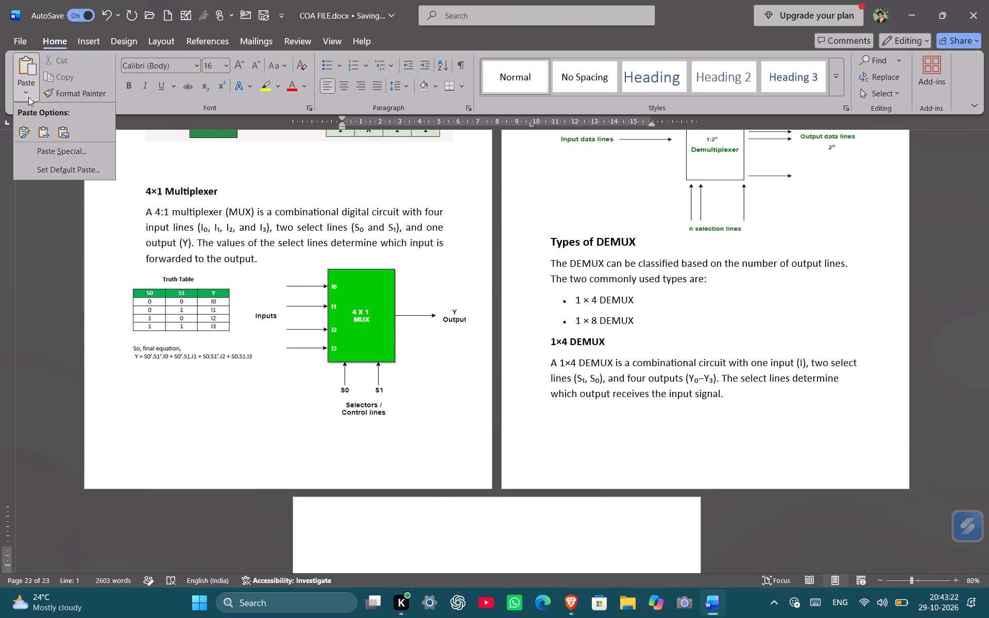
pyautogui.click(66, 141)
# Widen the pasted 1:4 Demultiplexer diagram by extending its side edge, keeping its height.
pyautogui.scroll(-3, 383, 429)
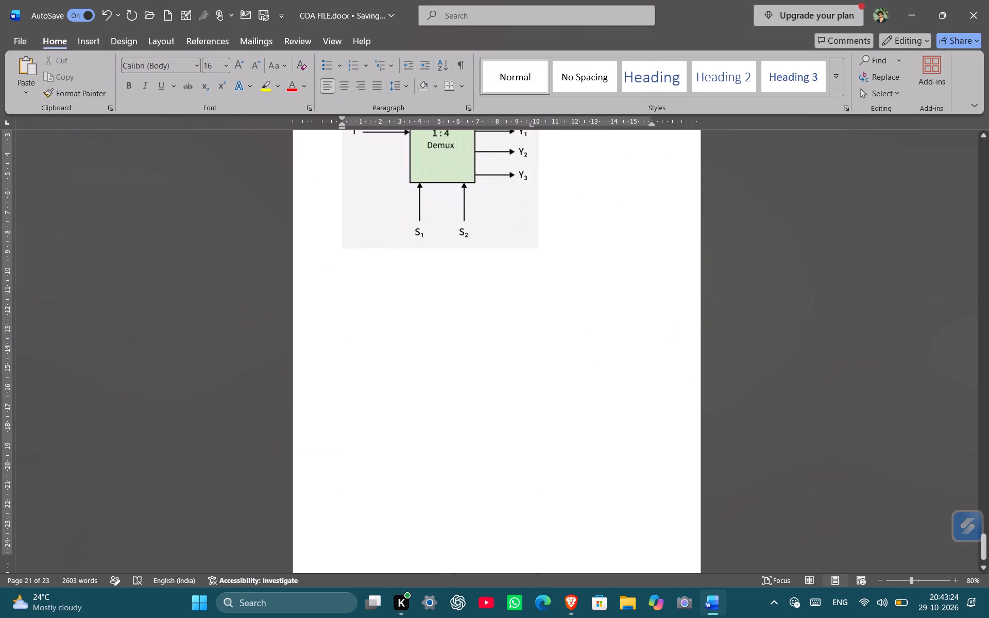
pyautogui.scroll(1, 383, 429)
pyautogui.click(434, 305)
pyautogui.moveTo(538, 308); pyautogui.dragTo(624, 298)
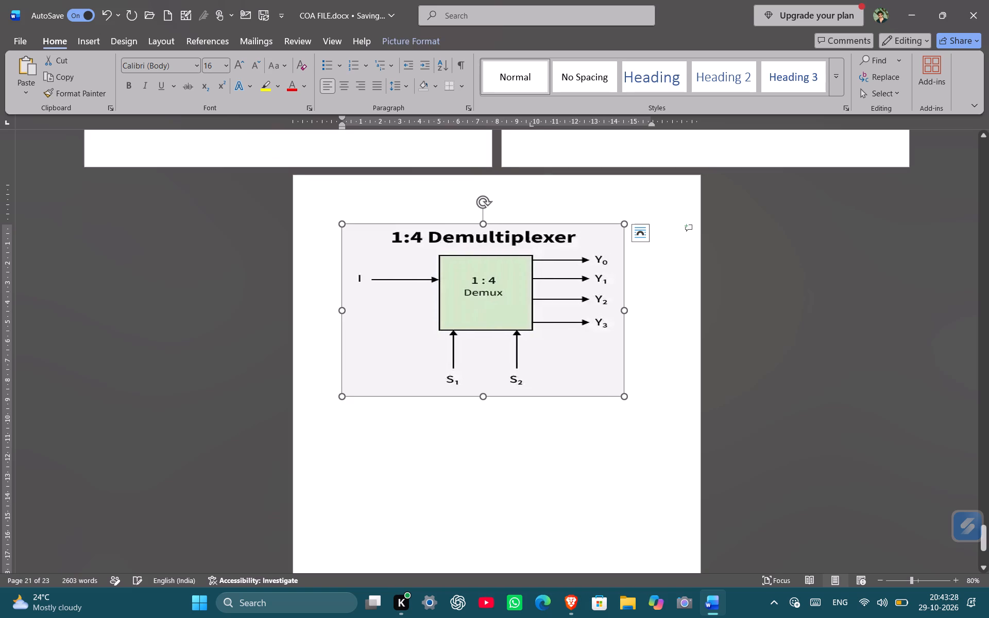
# Set the 1:4 Demultiplexer diagram's text wrapping to Square and shift it horizontally towards the page centre.
pyautogui.click(642, 232)
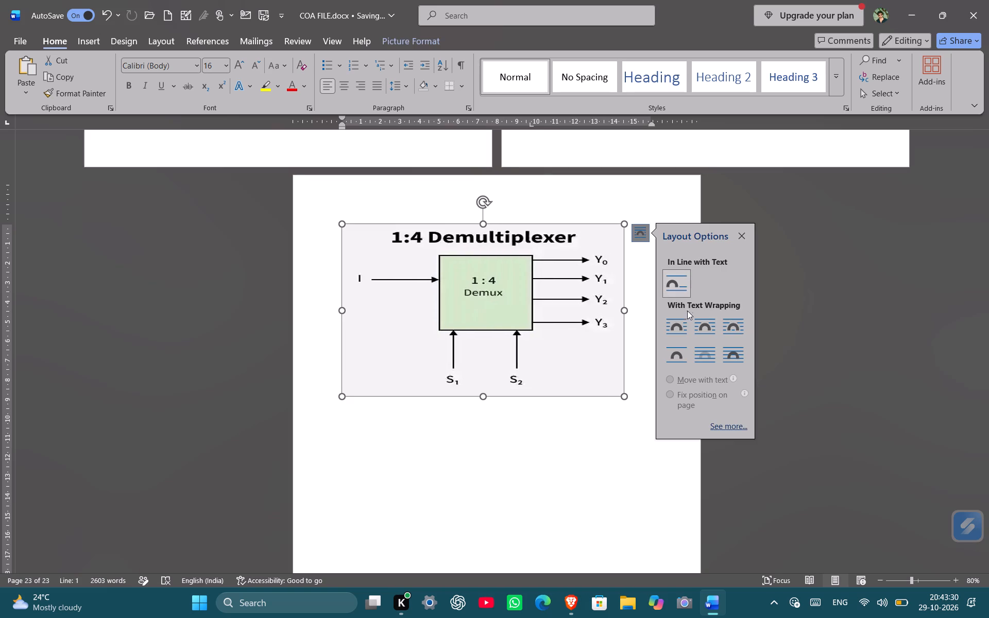
pyautogui.click(683, 327)
pyautogui.moveTo(508, 295); pyautogui.dragTo(537, 293)
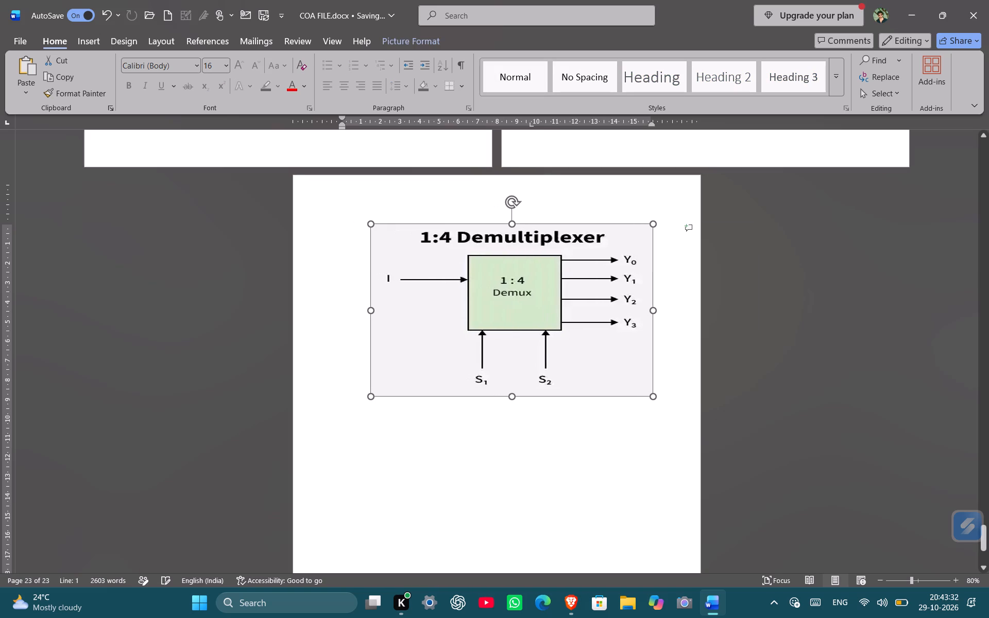
pyautogui.moveTo(537, 293); pyautogui.dragTo(522, 277)
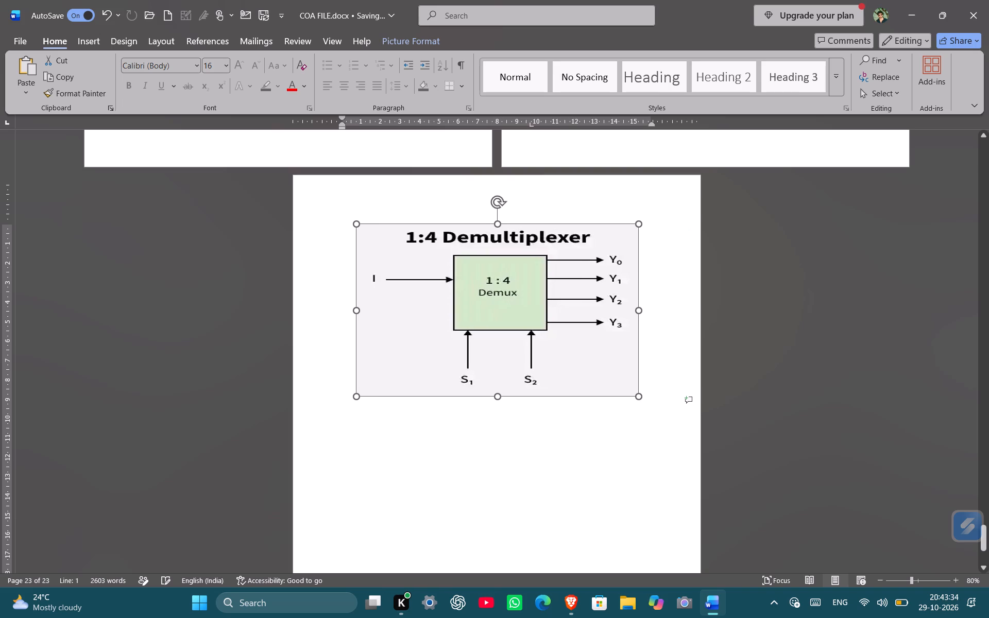
pyautogui.moveTo(522, 277); pyautogui.dragTo(525, 277)
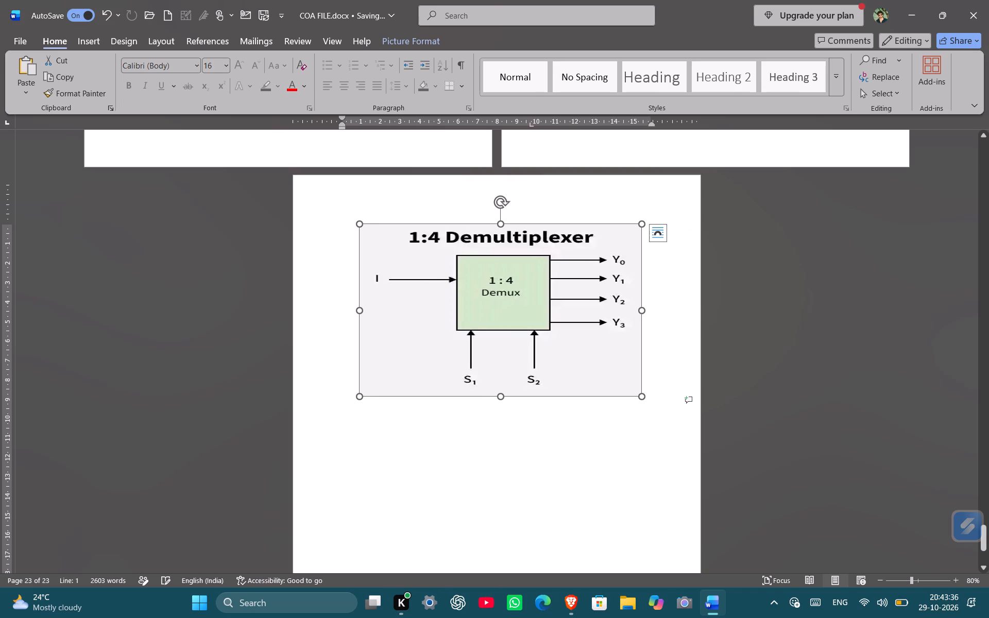
pyautogui.click(475, 471)
# Shrink the 1:4 Demultiplexer diagram slightly from its lower corner and centre it again at the top of the page.
pyautogui.click(504, 342)
pyautogui.moveTo(642, 394); pyautogui.dragTo(601, 373)
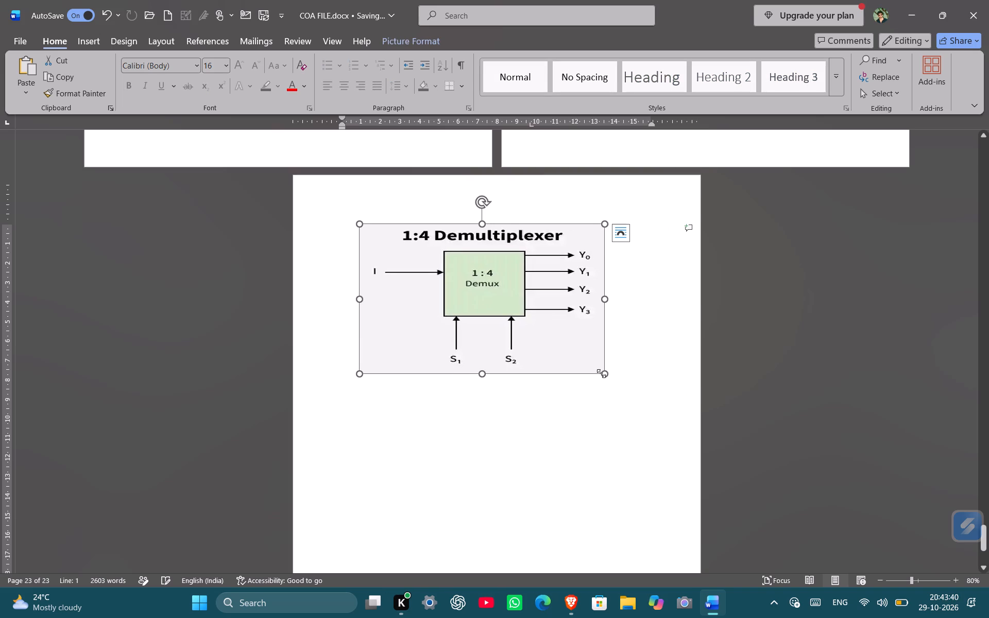
pyautogui.moveTo(509, 304); pyautogui.dragTo(537, 300)
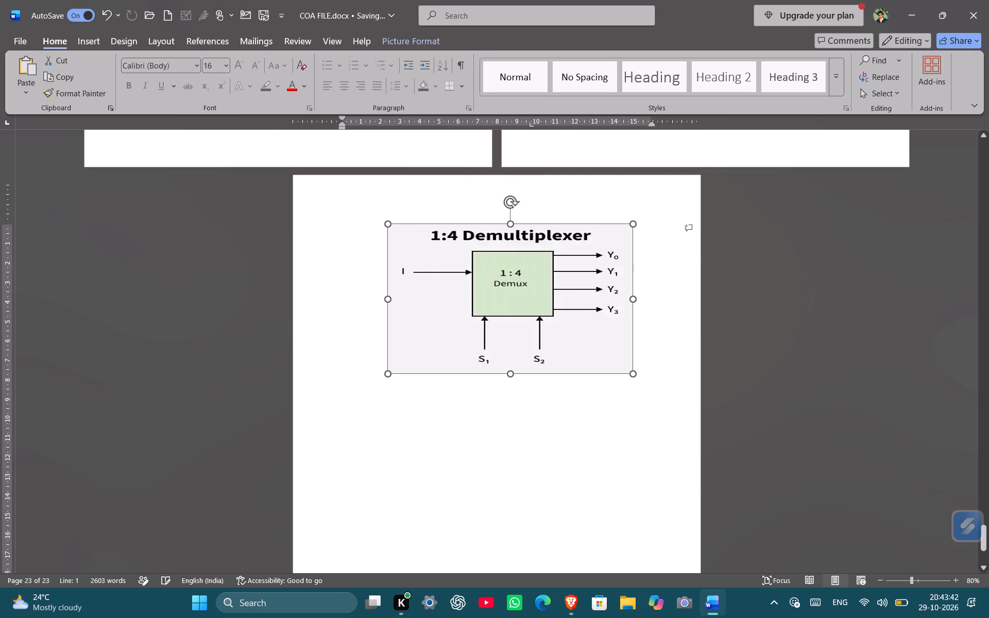
pyautogui.moveTo(537, 300); pyautogui.dragTo(528, 300)
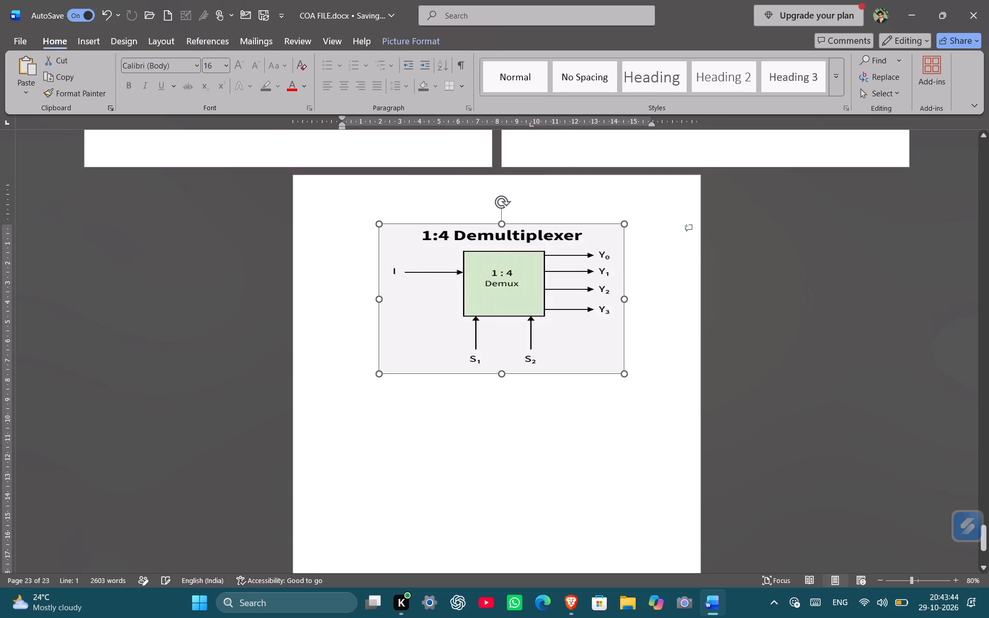
pyautogui.click(524, 418)
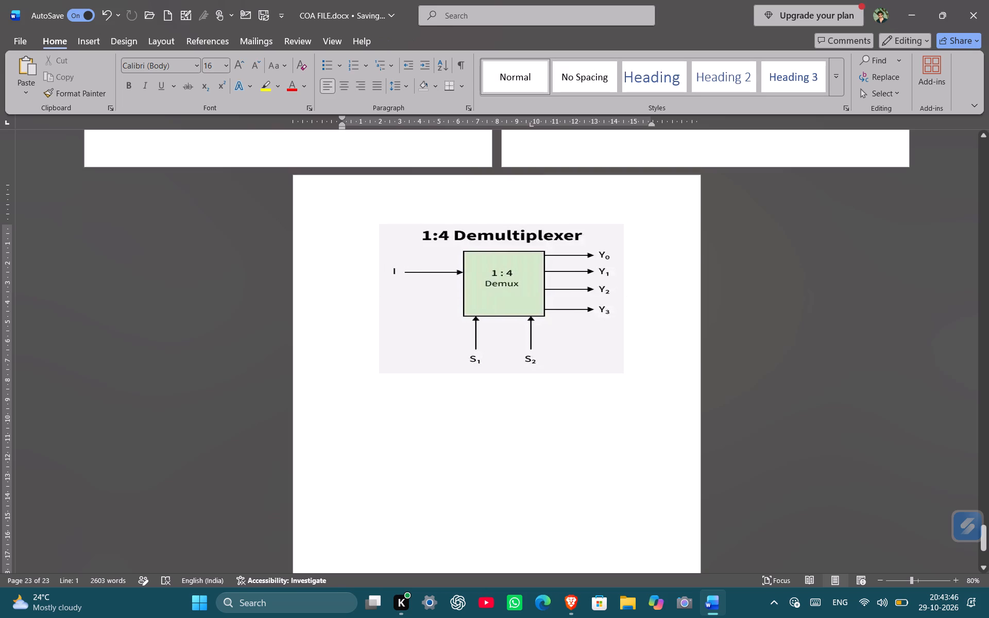
# Copy the 1×4 DEMUX truth table from GeeksforGeeks in Brave and paste it below the 1:4 Demultiplexer diagram in Word.
pyautogui.scroll(3, 524, 418)
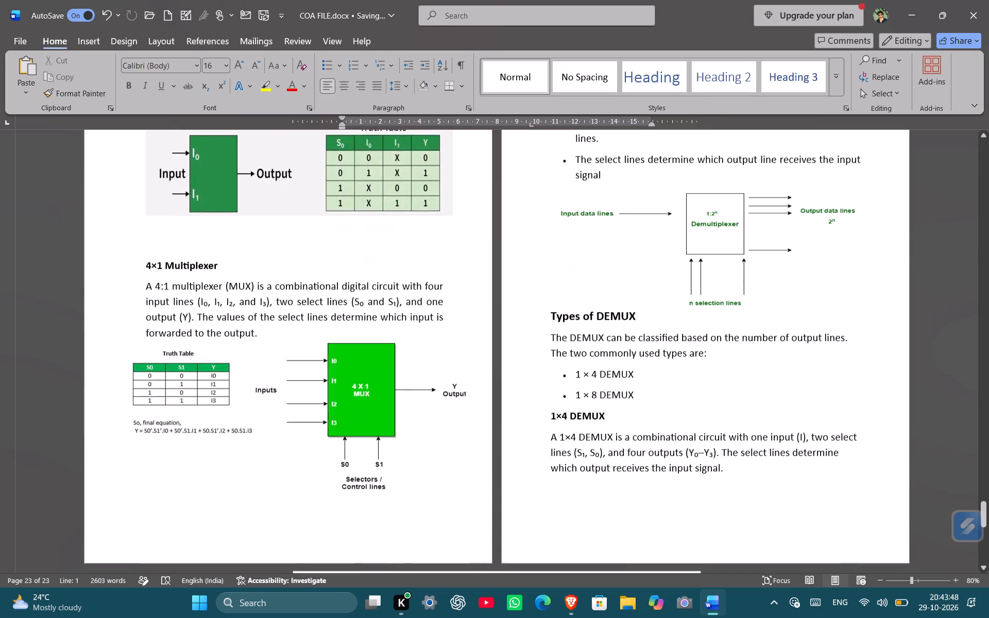
pyautogui.moveTo(584, 602); pyautogui.dragTo(578, 602)
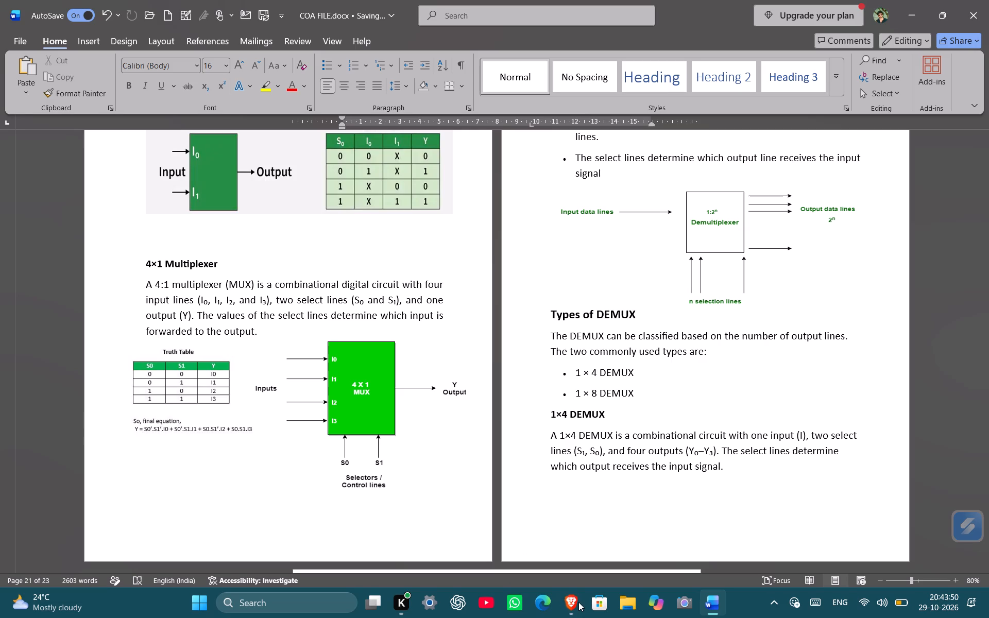
pyautogui.click(578, 602)
pyautogui.scroll(-3, 406, 458)
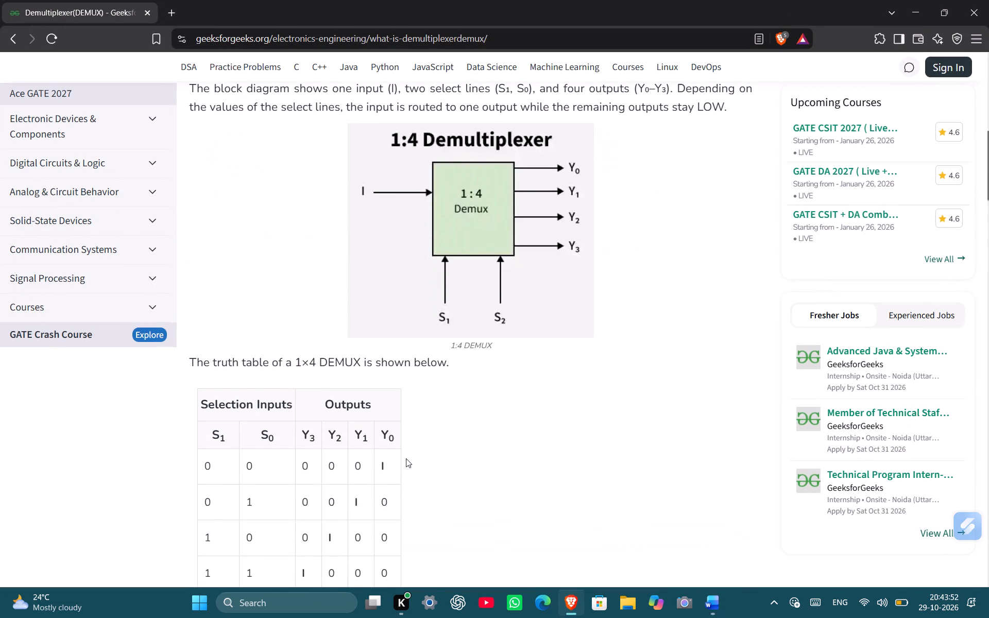
pyautogui.scroll(-2, 406, 458)
pyautogui.moveTo(204, 197); pyautogui.dragTo(398, 375)
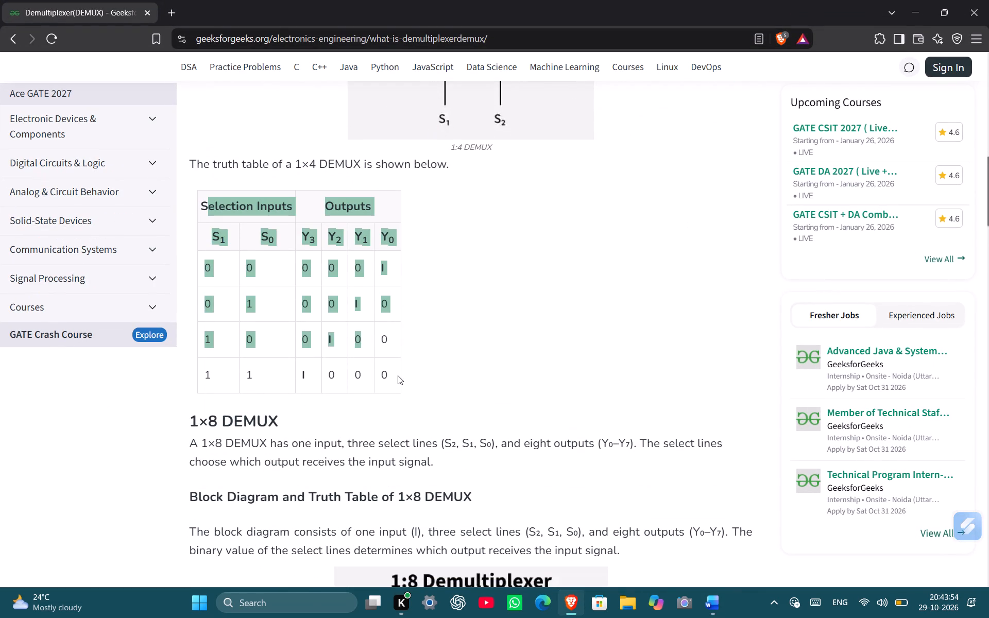
pyautogui.hotkey('ctrl', 'c')
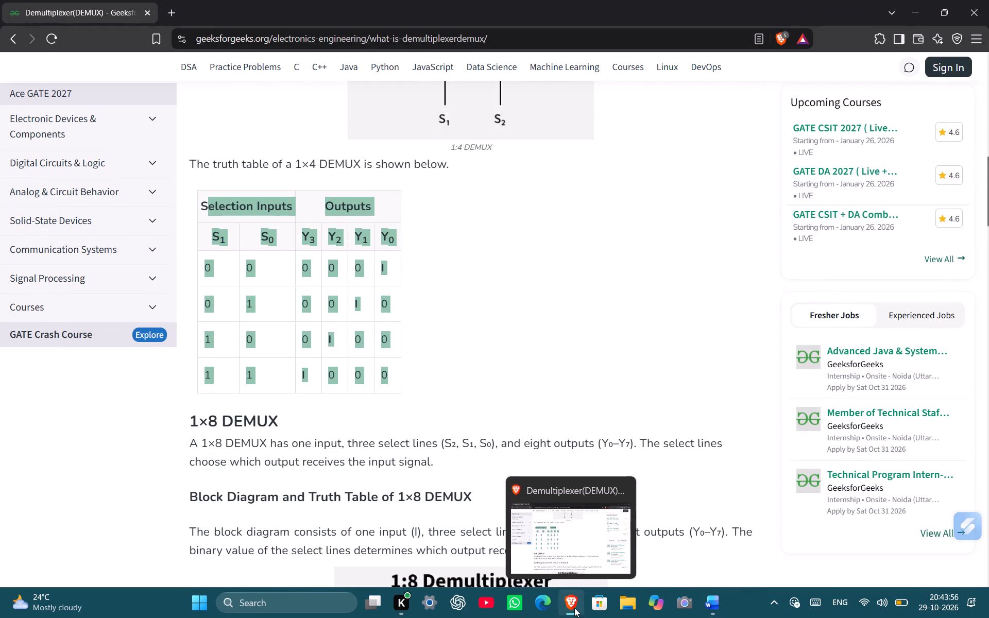
pyautogui.click(573, 607)
pyautogui.scroll(-2, 482, 393)
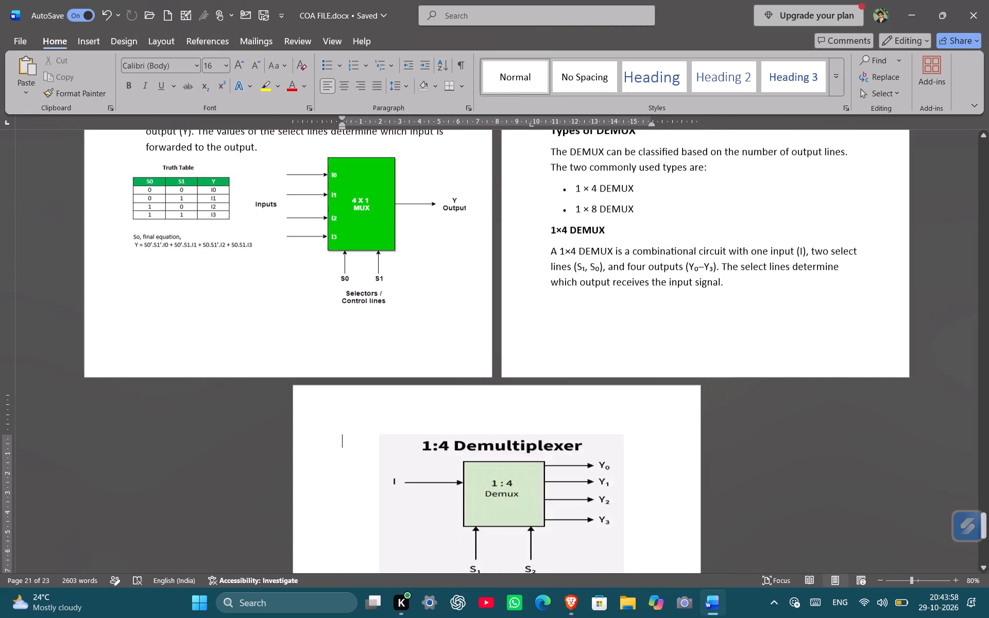
pyautogui.scroll(-3, 535, 443)
pyautogui.click(416, 300)
pyautogui.doubleClick(373, 214)
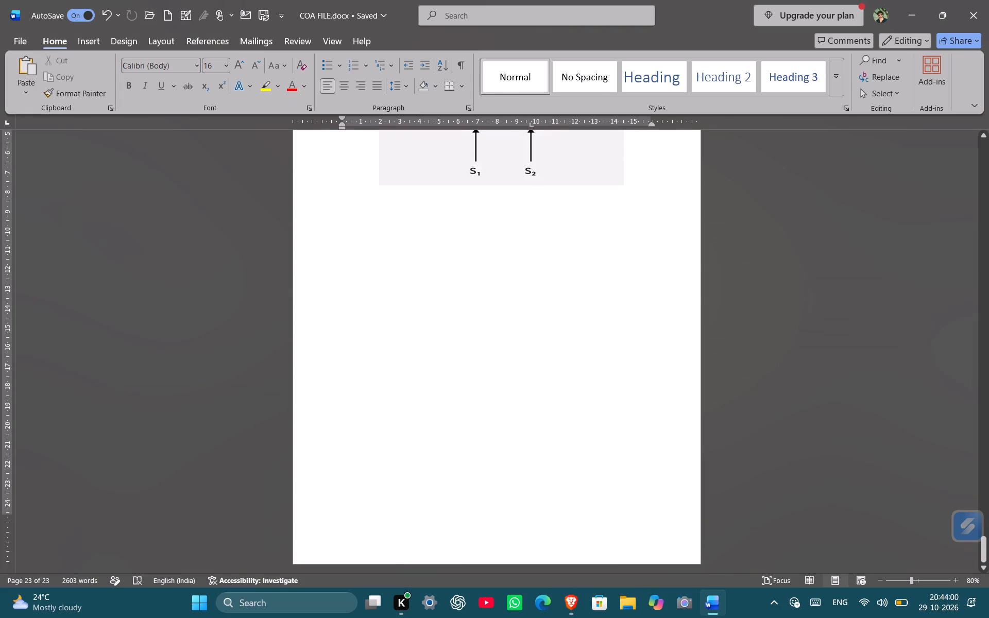
pyautogui.hotkey('ctrl', 'v')
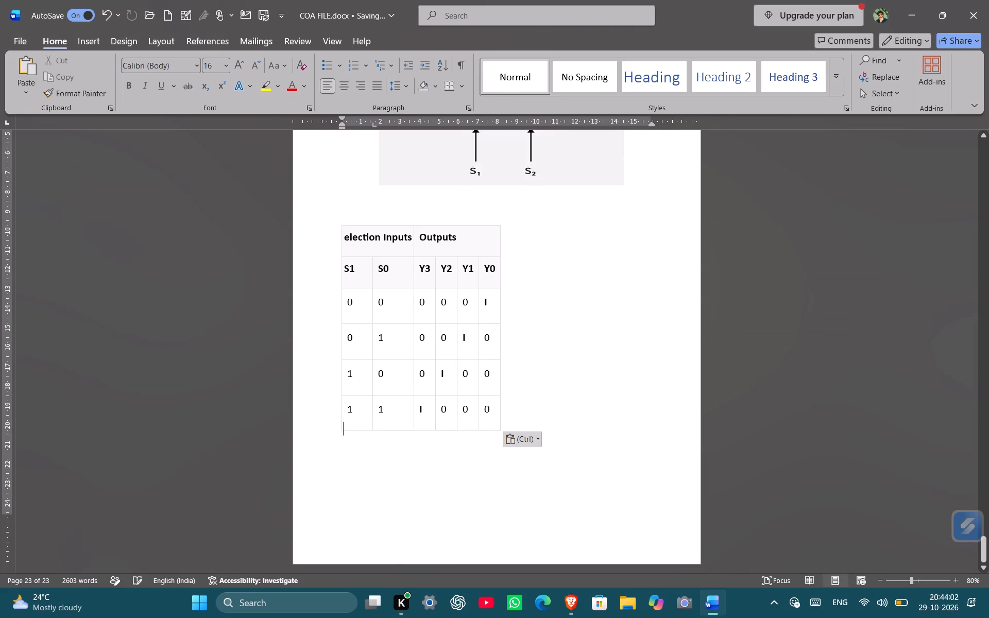
# Copy "The truth table of a 1×4 DEMUX is shown below" from Brave to directly above the Word table, ending with a period.
pyautogui.click(570, 605)
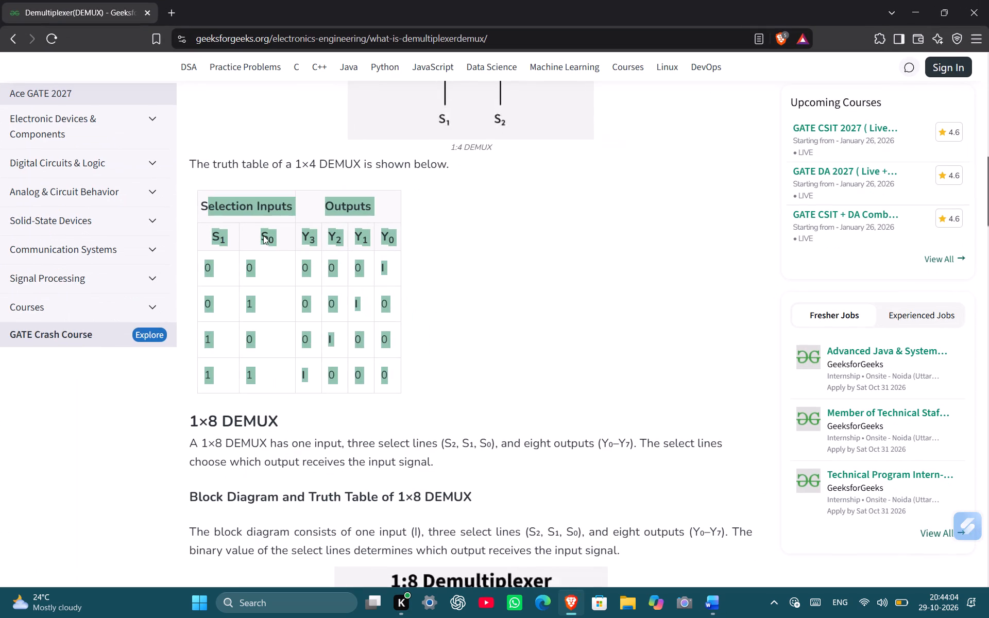
pyautogui.moveTo(188, 157); pyautogui.dragTo(445, 165)
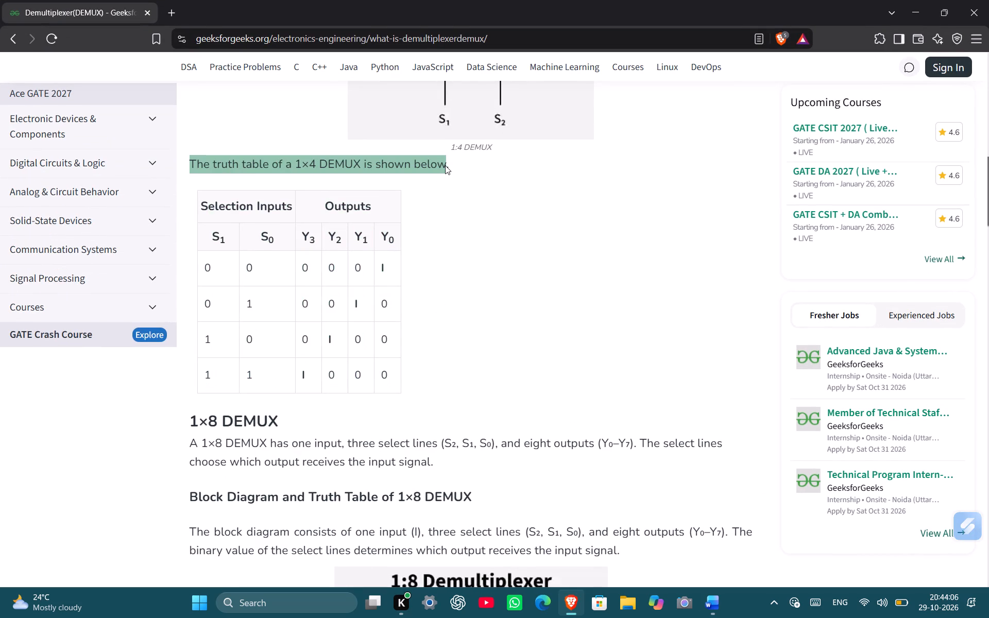
pyautogui.hotkey('ctrl', 'c')
pyautogui.click(574, 595)
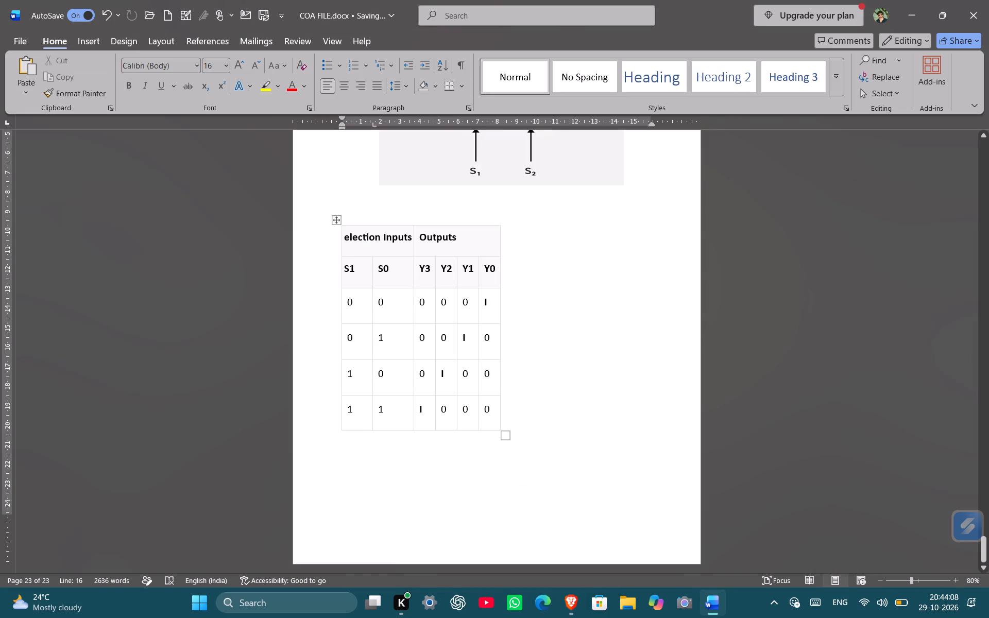
pyautogui.click(357, 199)
pyautogui.press('Return')
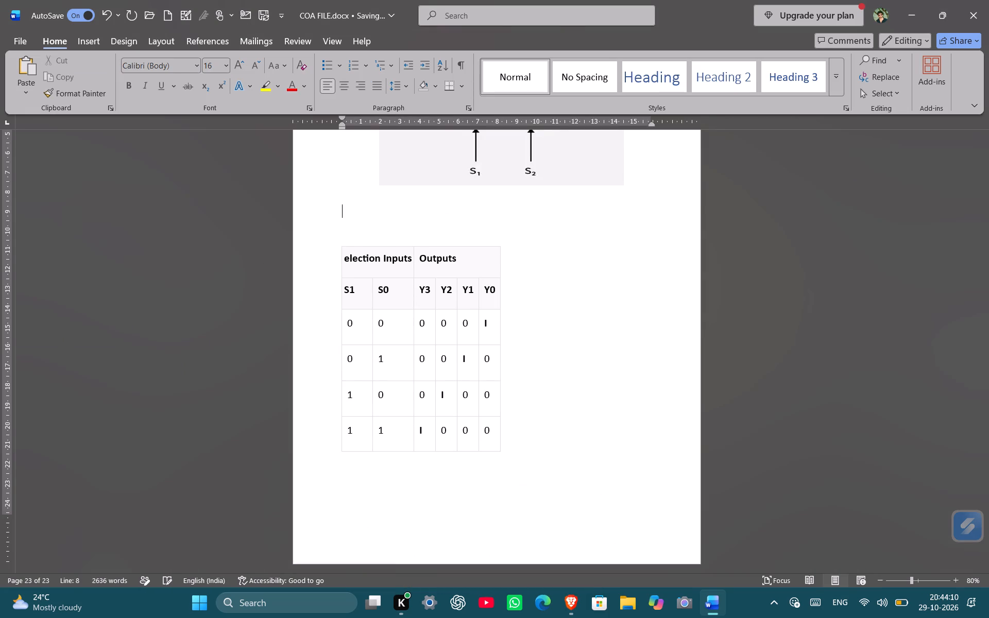
pyautogui.press('Return')
pyautogui.hotkey('ctrl', 'v')
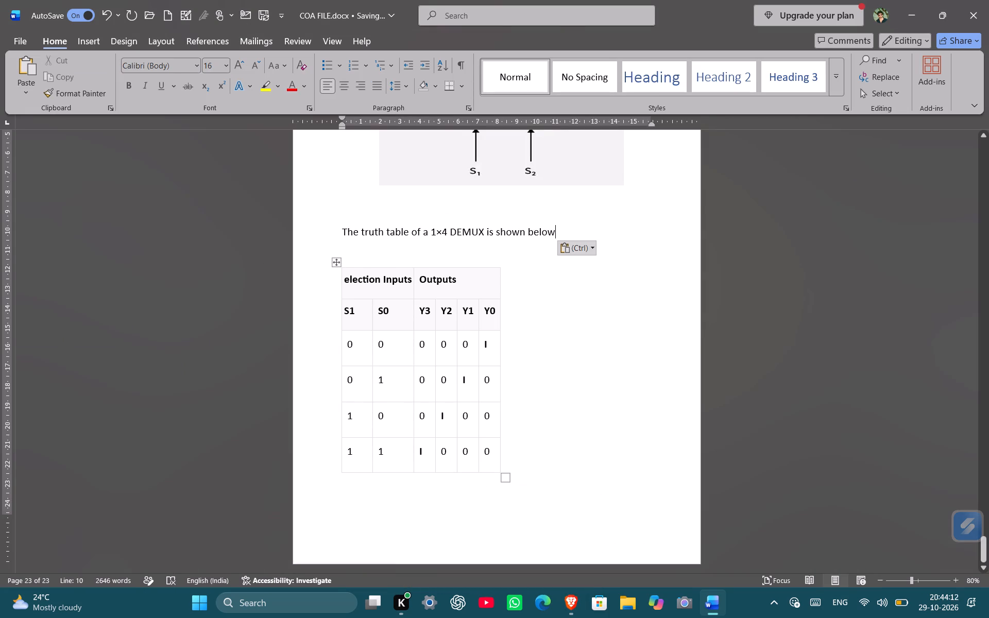
pyautogui.press('Delete')
pyautogui.press('.')
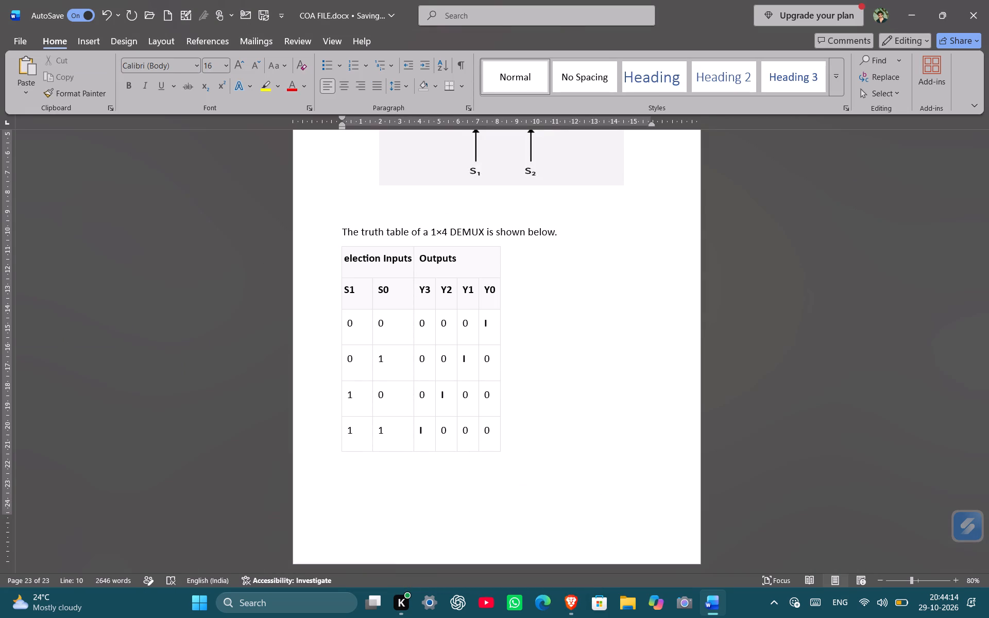
# Make the words "truth table" bold in the sentence above the 1×4 DEMUX table.
pyautogui.doubleClick(342, 230)
pyautogui.click(361, 229)
pyautogui.moveTo(361, 229); pyautogui.dragTo(401, 229)
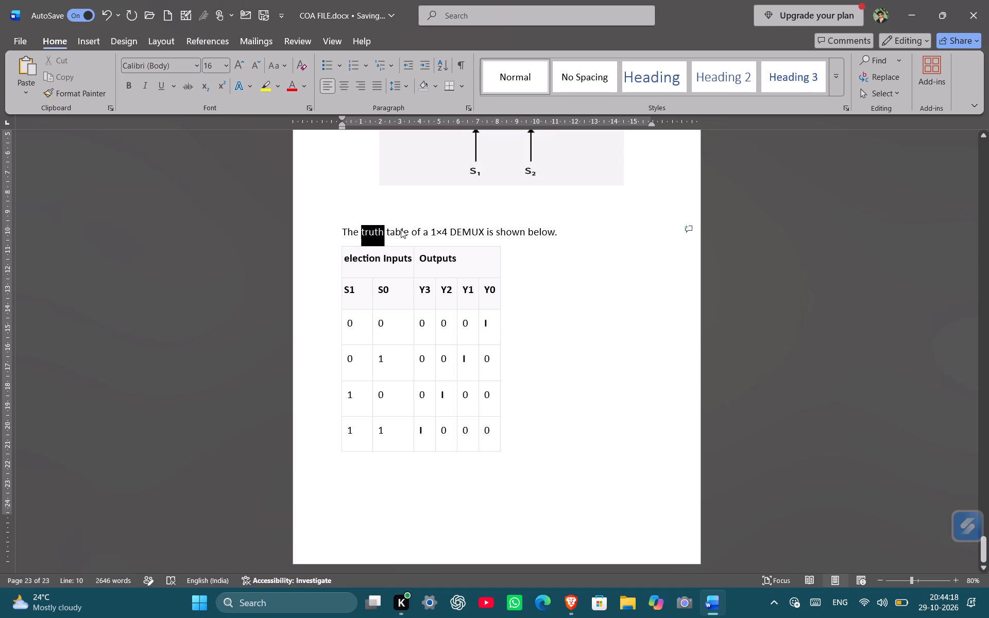
pyautogui.moveTo(401, 229); pyautogui.dragTo(408, 229)
pyautogui.hotkey('ctrl', 'b')
pyautogui.click(456, 234)
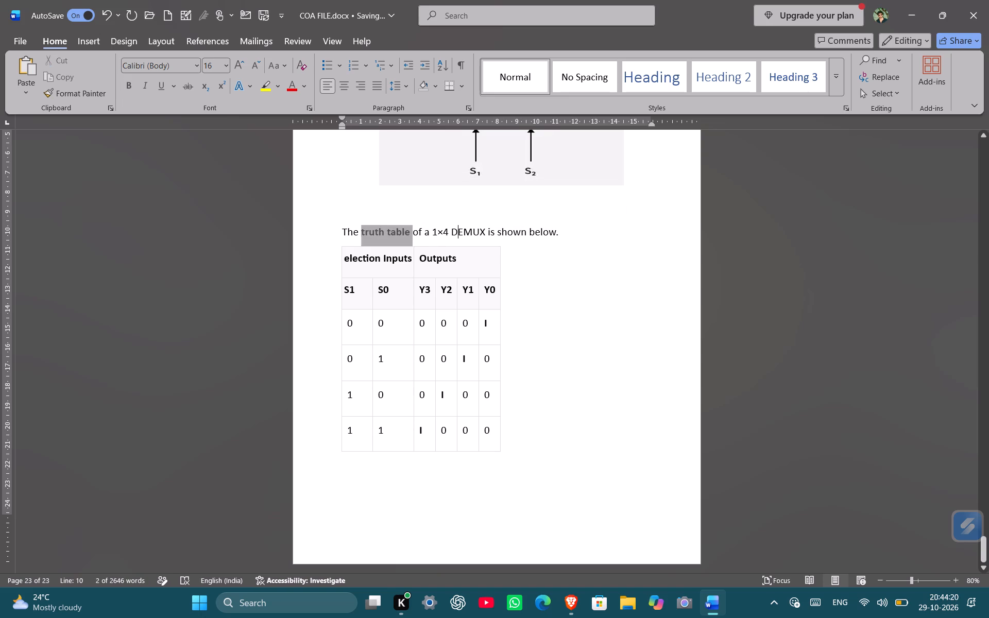
# Make "1×4" bold in the sentence above the 1×4 DEMUX truth table.
pyautogui.moveTo(432, 233); pyautogui.dragTo(449, 233)
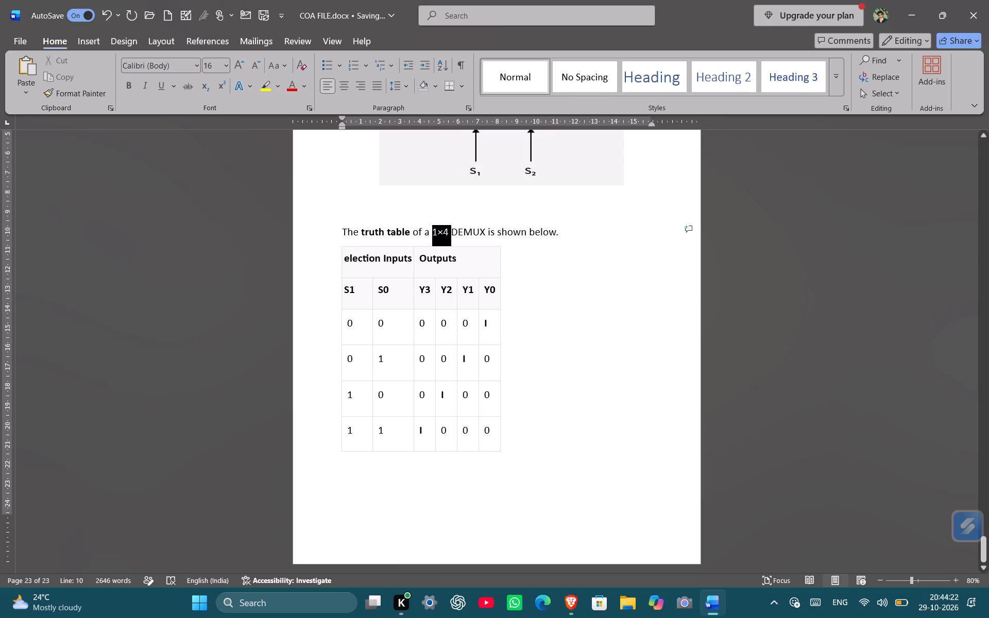
pyautogui.moveTo(449, 233); pyautogui.dragTo(450, 233)
pyautogui.hotkey('ctrl', 'b')
pyautogui.click(450, 233)
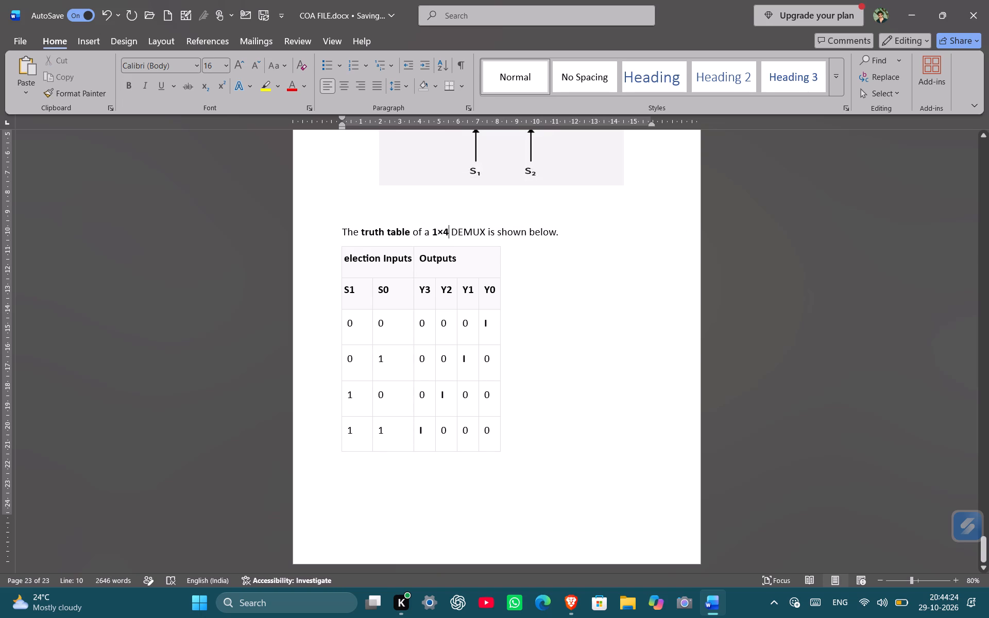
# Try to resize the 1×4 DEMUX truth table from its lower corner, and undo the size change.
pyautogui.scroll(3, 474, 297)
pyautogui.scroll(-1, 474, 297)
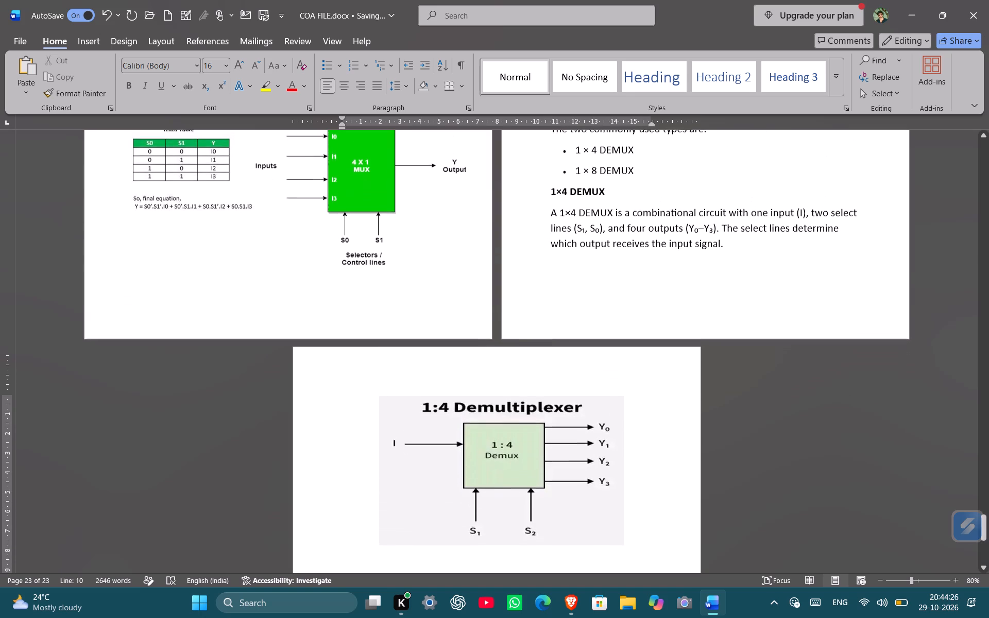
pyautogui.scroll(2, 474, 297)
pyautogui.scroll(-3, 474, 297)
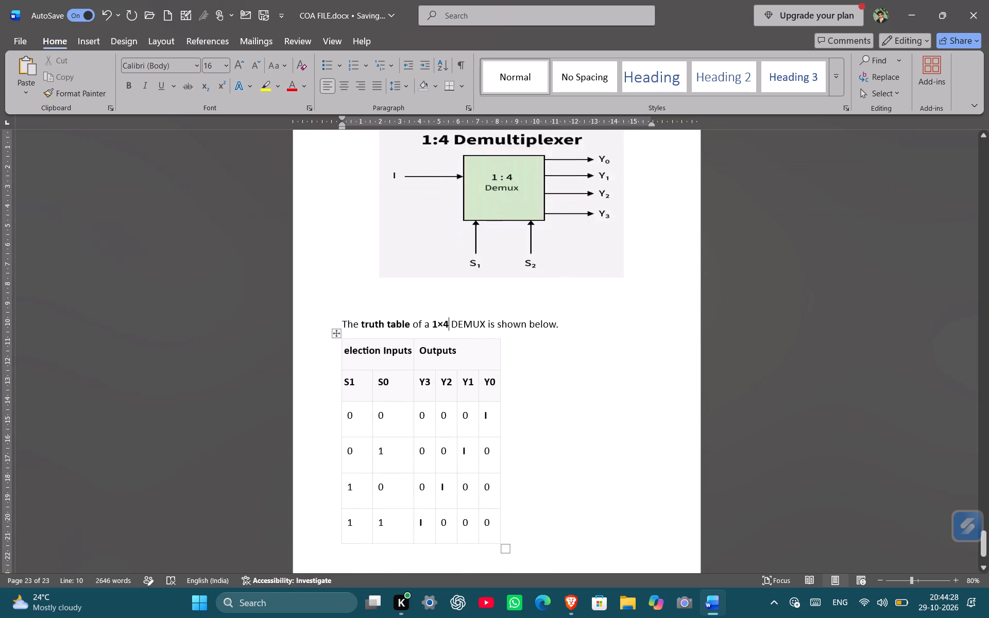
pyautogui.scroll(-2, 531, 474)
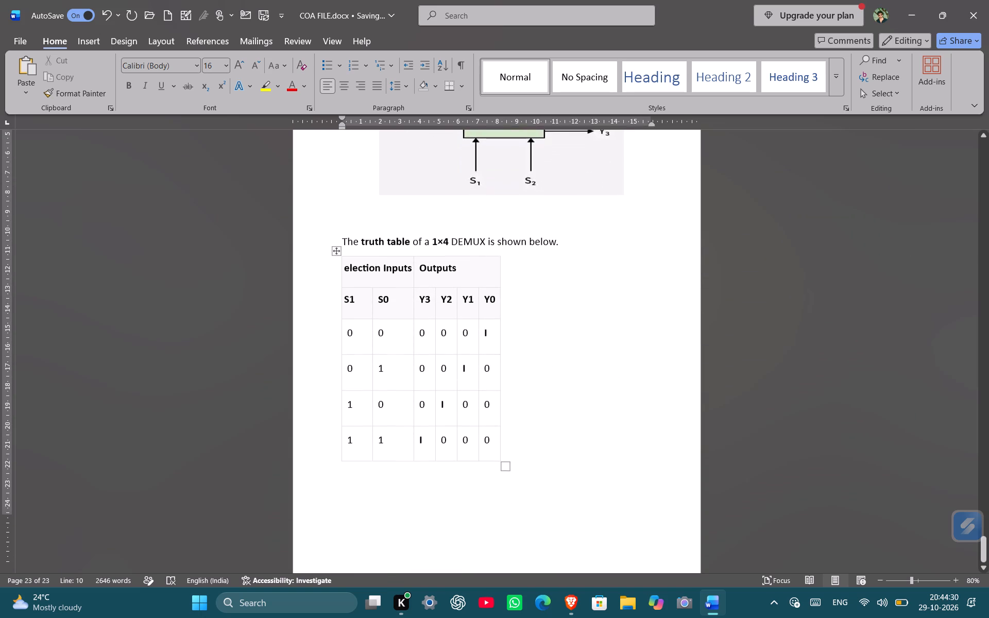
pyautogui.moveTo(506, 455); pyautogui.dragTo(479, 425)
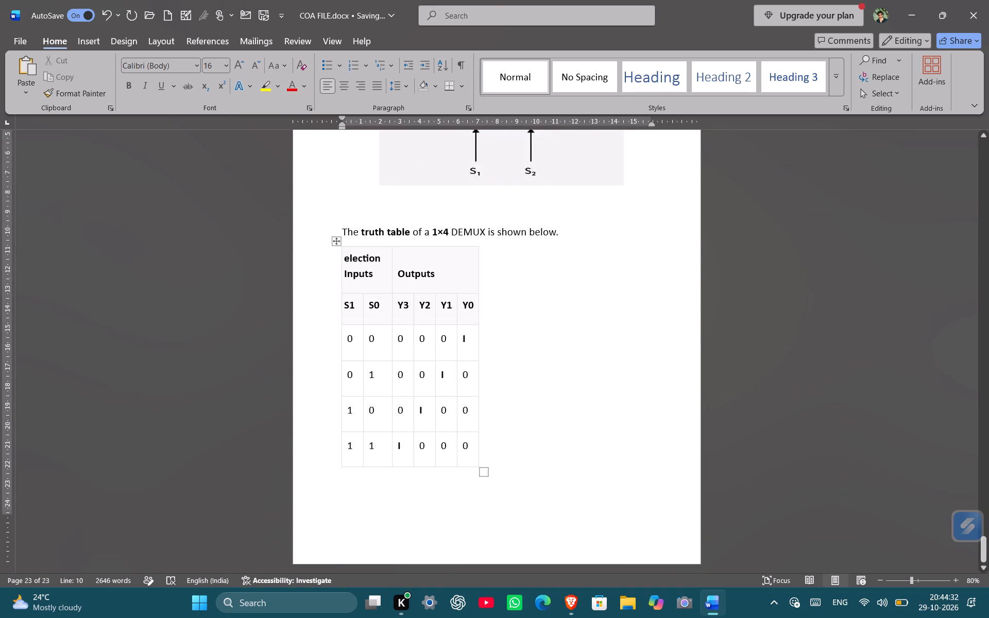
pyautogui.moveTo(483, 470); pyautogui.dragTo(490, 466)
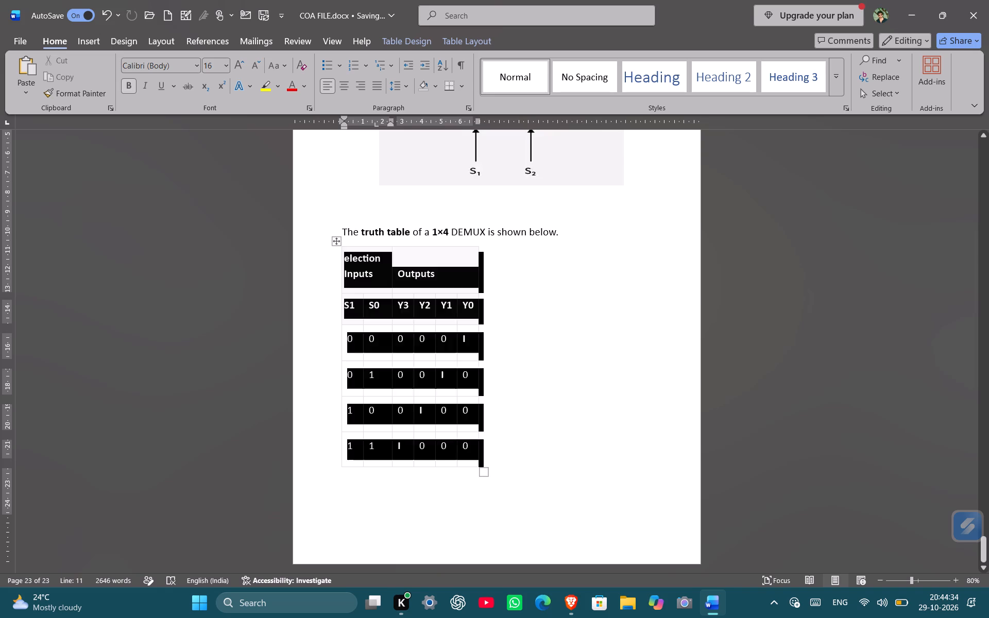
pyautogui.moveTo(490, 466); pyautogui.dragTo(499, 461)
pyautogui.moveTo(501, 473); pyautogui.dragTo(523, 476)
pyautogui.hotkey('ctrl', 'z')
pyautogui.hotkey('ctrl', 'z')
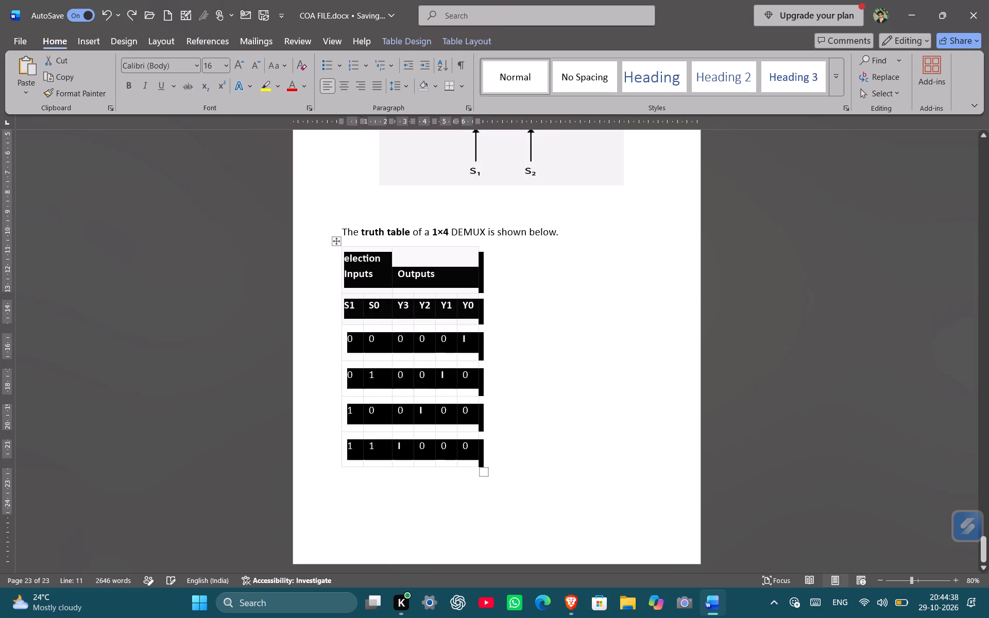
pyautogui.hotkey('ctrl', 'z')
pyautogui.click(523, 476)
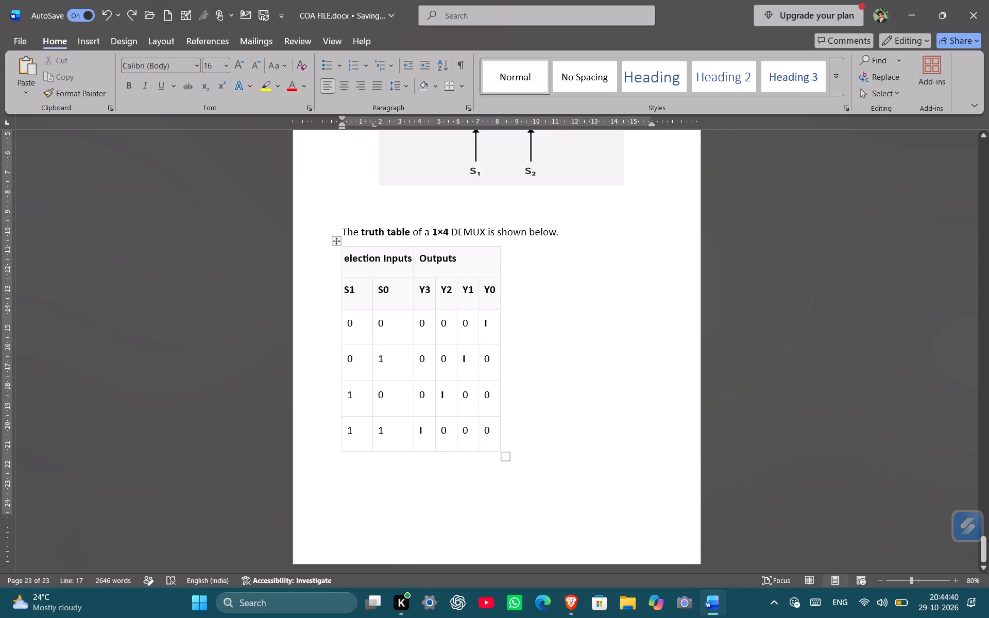
# Capitalise the first letter of the truth table's first header cell so it reads "Election Inputs".
pyautogui.click(349, 253)
pyautogui.press('BackSpace')
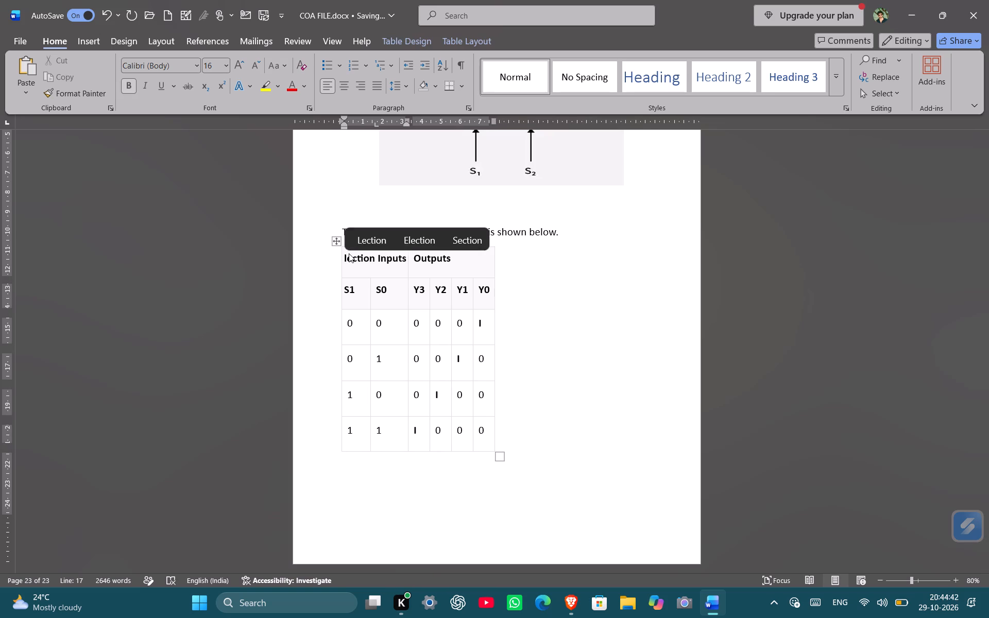
pyautogui.hotkey('shift', 'e')
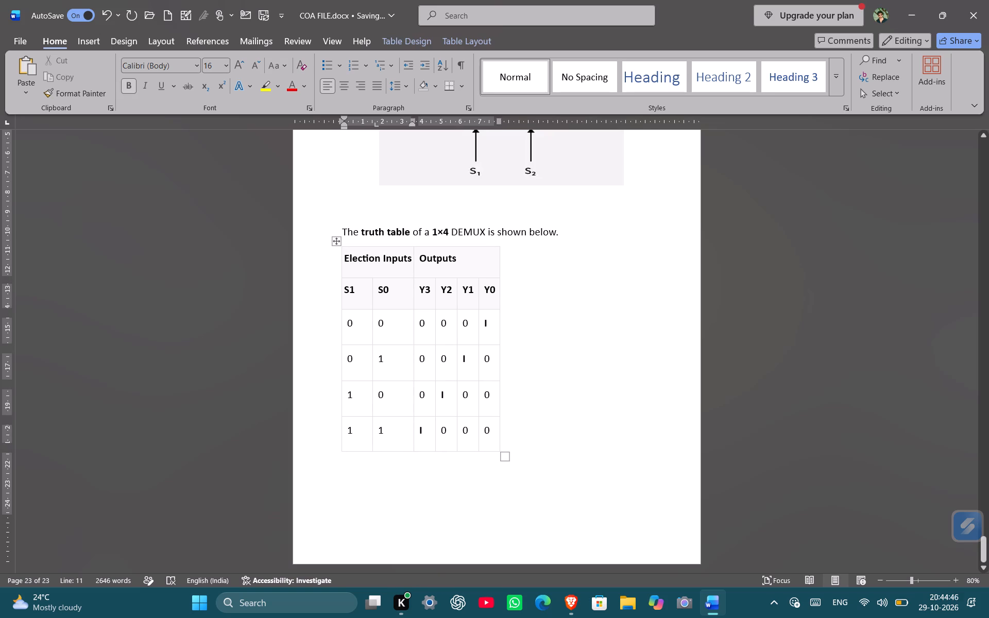
# Move the 1×4 DEMUX truth table slightly to the right of the page's text margin.
pyautogui.scroll(-1, 507, 516)
pyautogui.scroll(2, 507, 516)
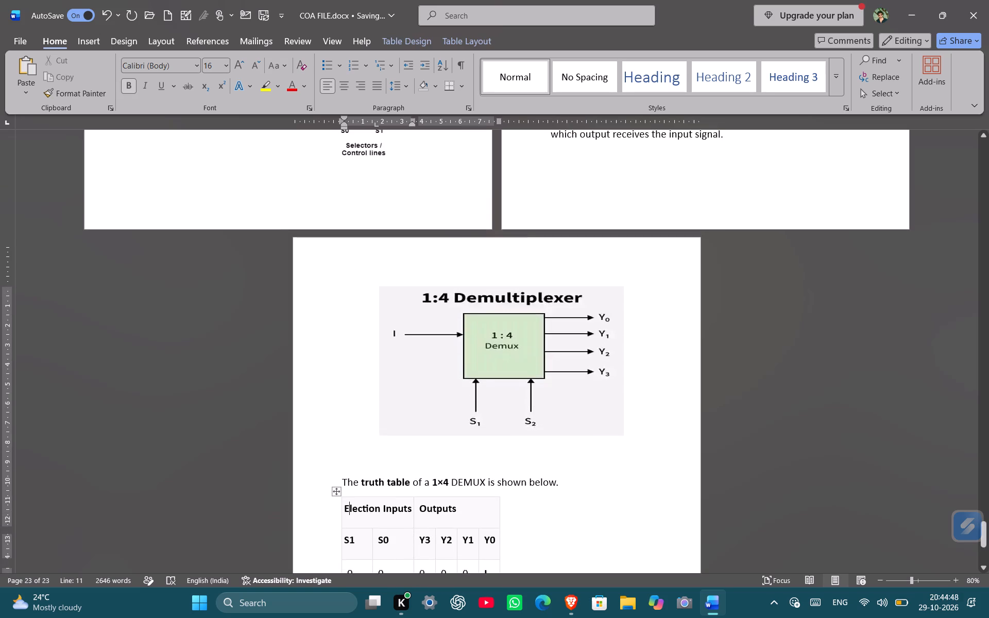
pyautogui.scroll(-4, 507, 516)
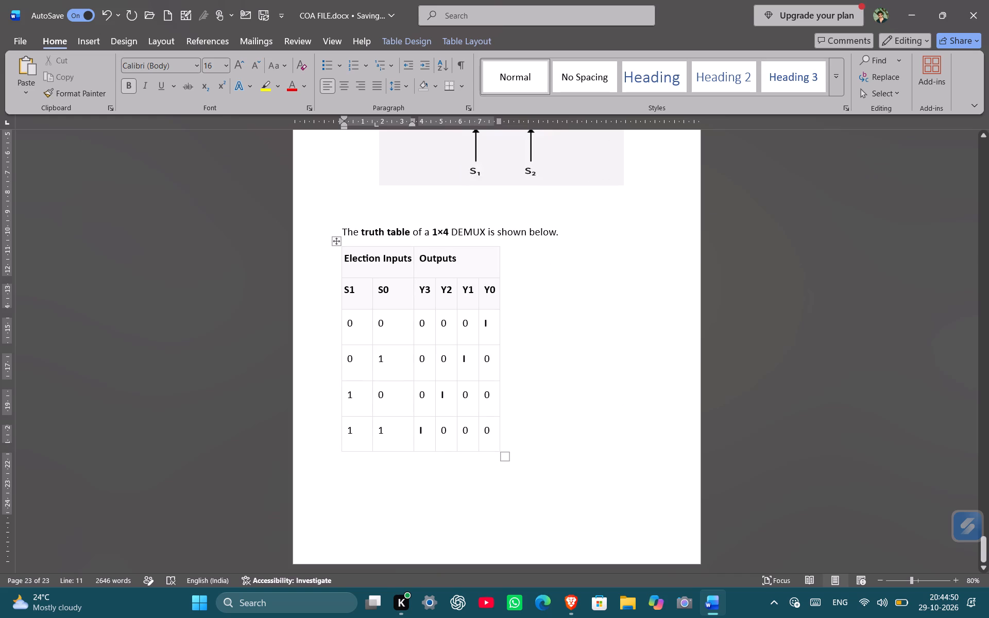
pyautogui.moveTo(334, 237); pyautogui.dragTo(400, 236)
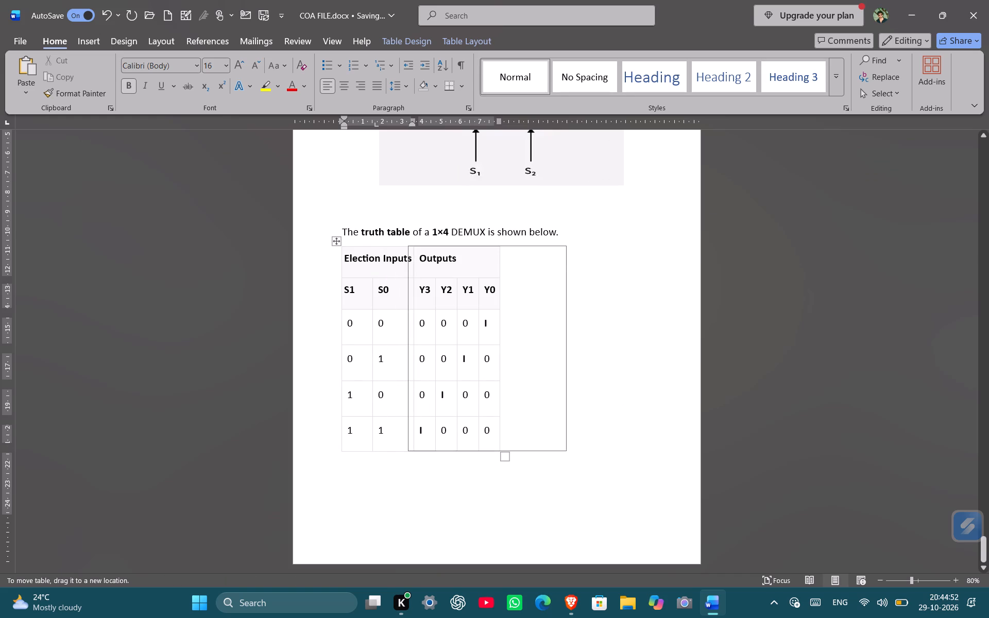
pyautogui.moveTo(400, 236); pyautogui.dragTo(365, 238)
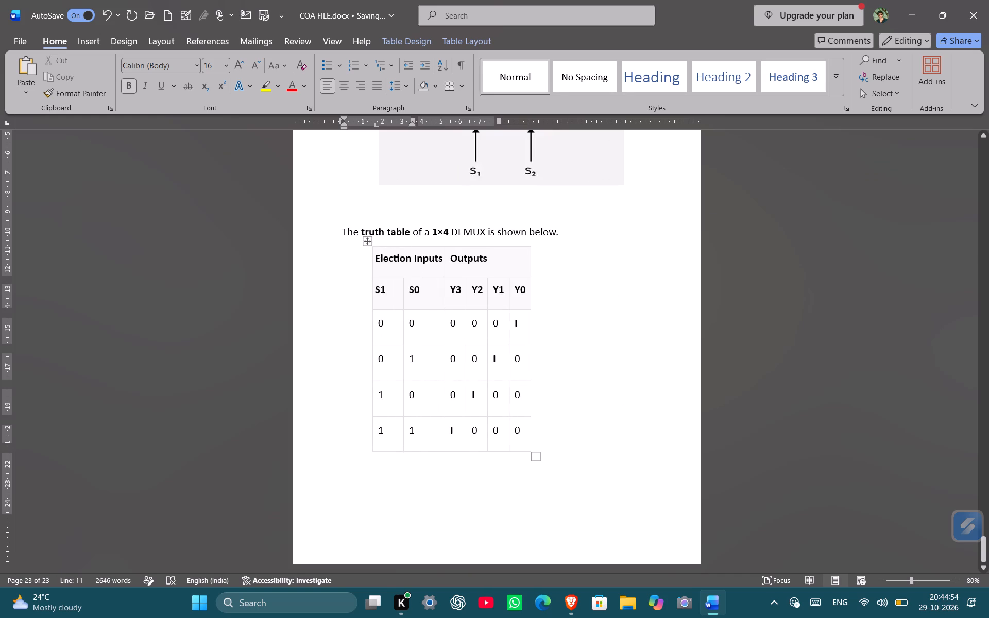
pyautogui.scroll(-1, 468, 471)
# Copy the "1×8 DEMUX" heading and its description from GeeksforGeeks in Brave and paste them below the truth table in Word.
pyautogui.click(468, 471)
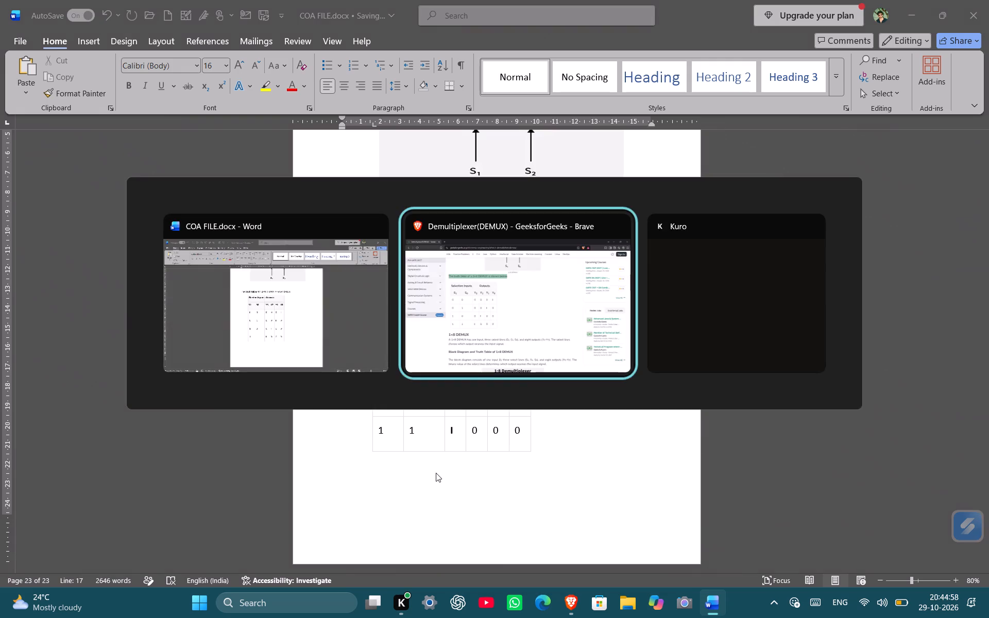
pyautogui.scroll(-1, 436, 473)
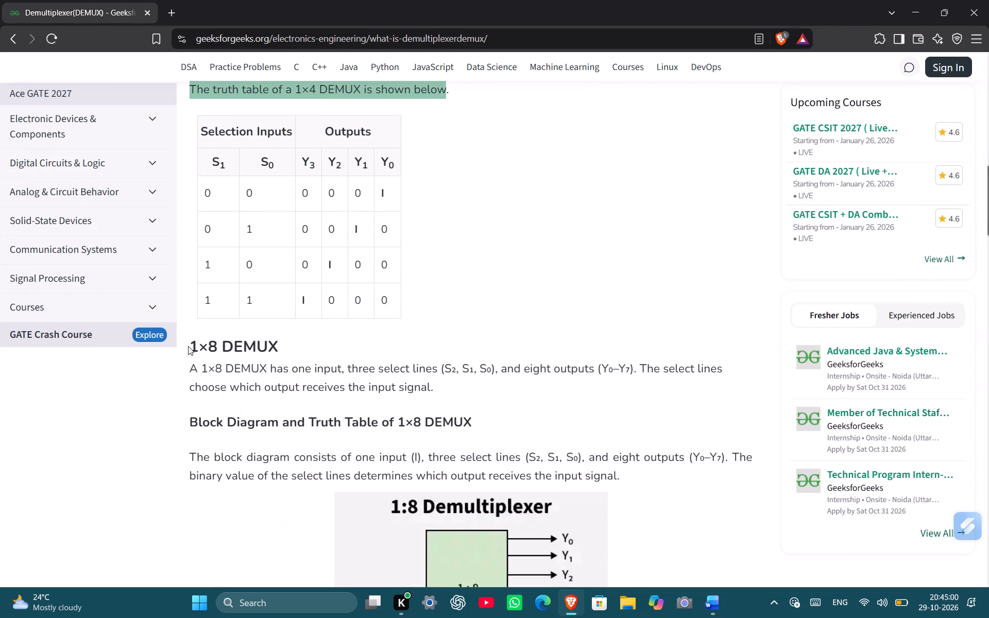
pyautogui.moveTo(188, 346); pyautogui.dragTo(438, 388)
pyautogui.hotkey('ctrl', 'c')
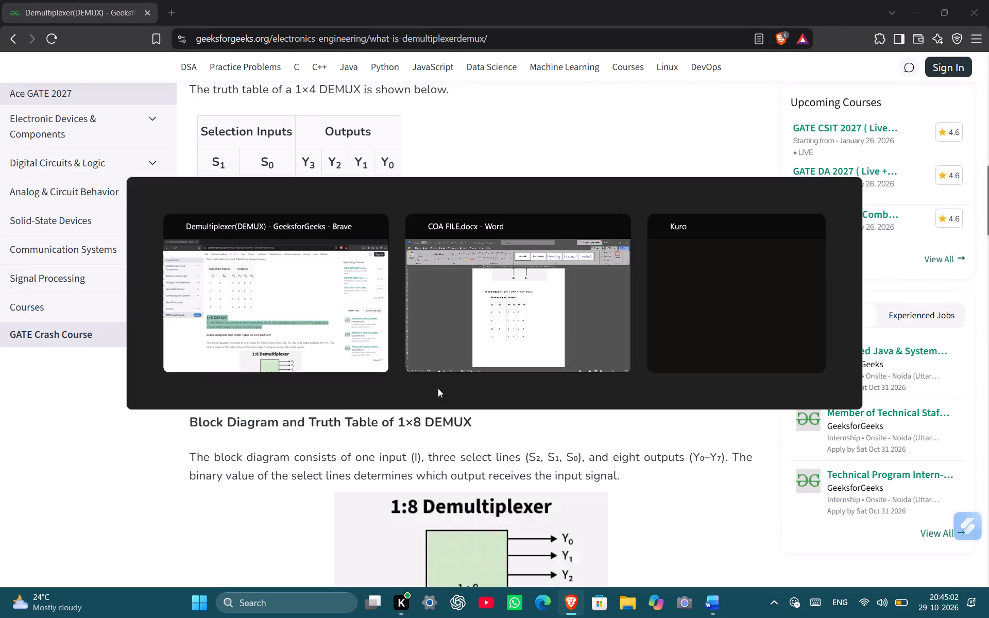
pyautogui.hotkey('ctrl', 'v')
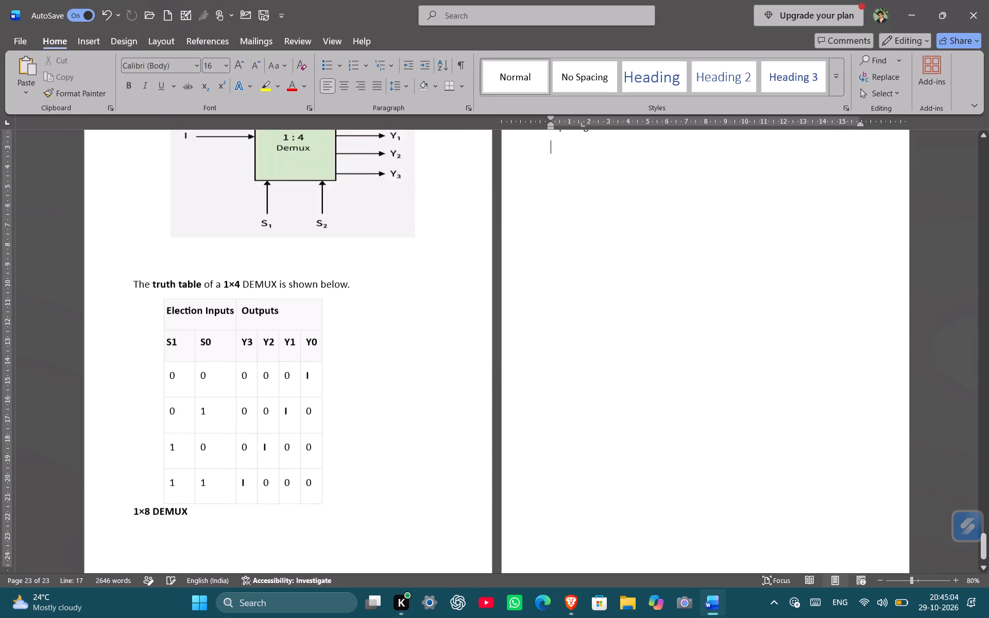
# Insert blank lines before the "1×8 DEMUX" heading to move it onto the next page with its description.
pyautogui.click(131, 503)
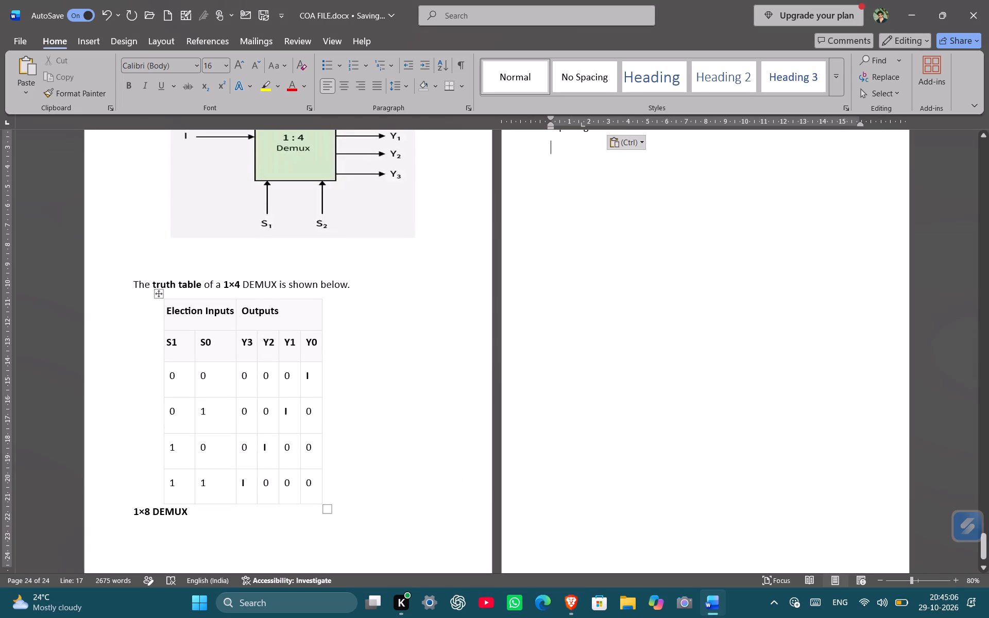
pyautogui.click(134, 511)
pyautogui.press('Return')
pyautogui.press('Return')
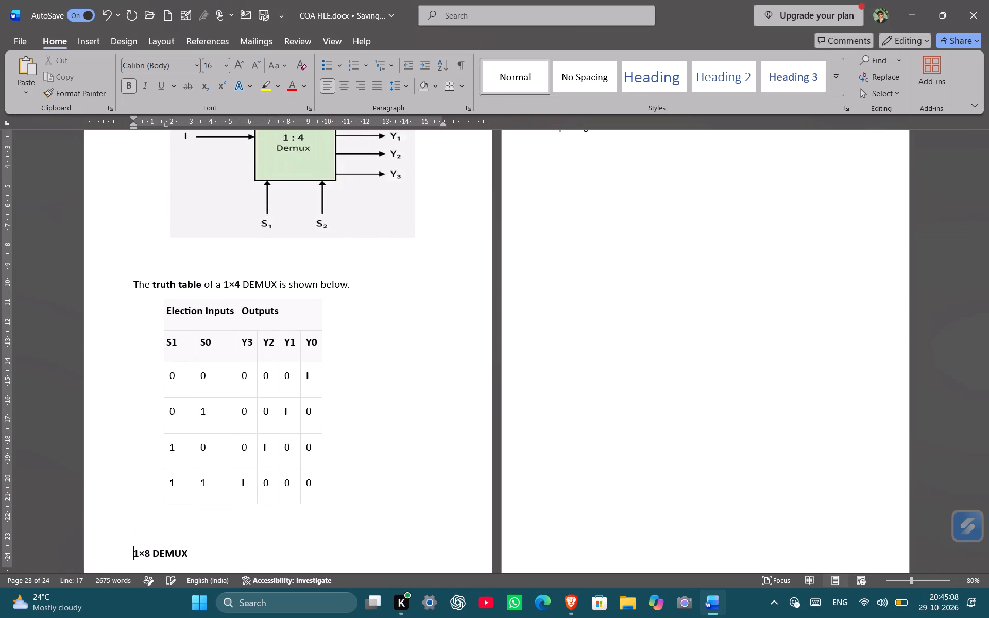
pyautogui.scroll(-3, 134, 511)
pyautogui.scroll(4, 134, 511)
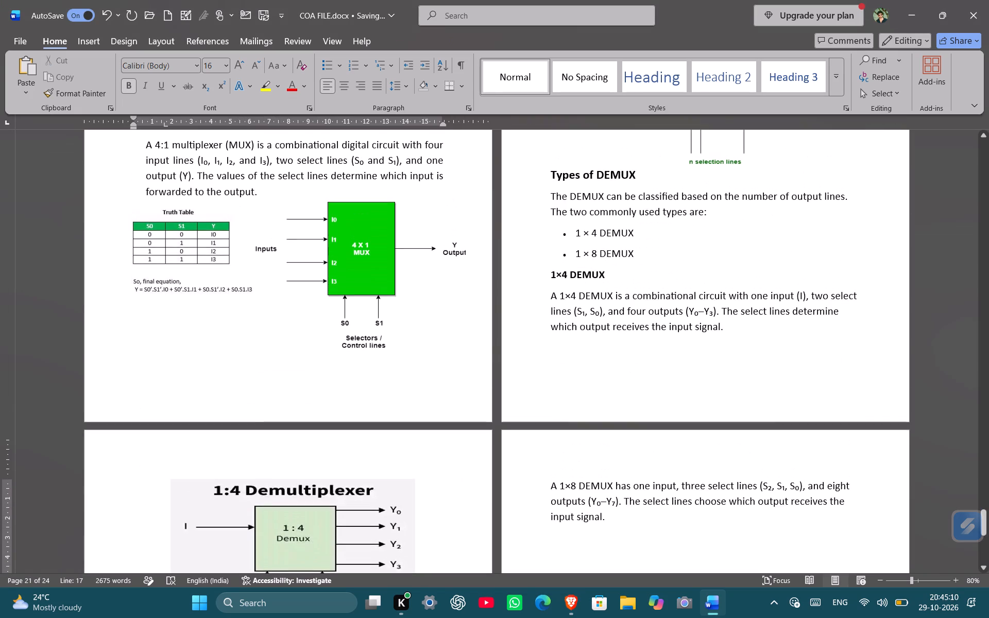
pyautogui.scroll(-6, 343, 405)
pyautogui.press('Return')
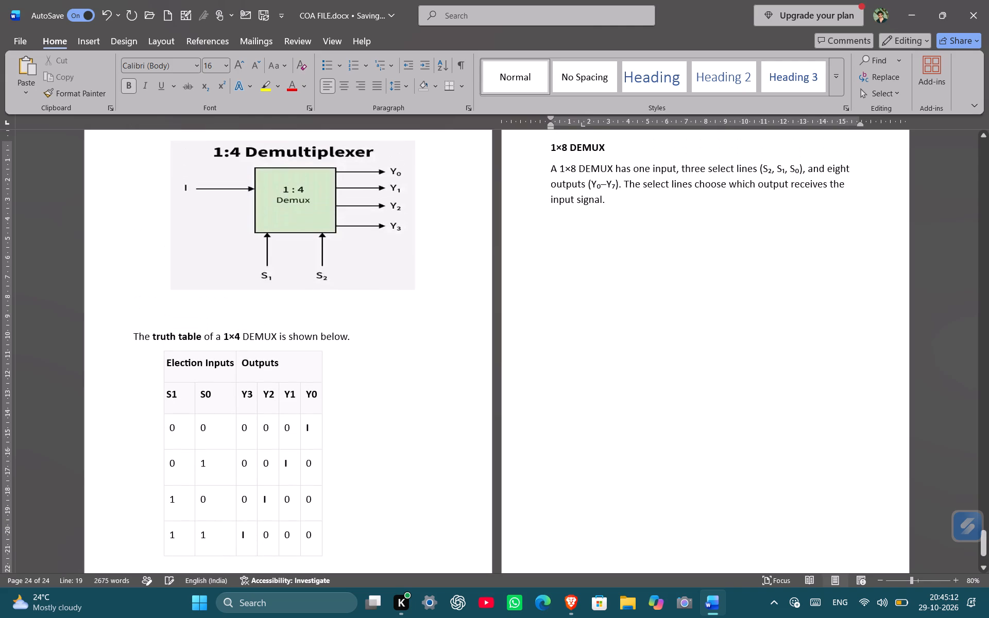
# Add a blank line between the truth table sentence and the 1×4 table, and delete the extra blank line above "1×8 DEMUX".
pyautogui.scroll(1, 335, 350)
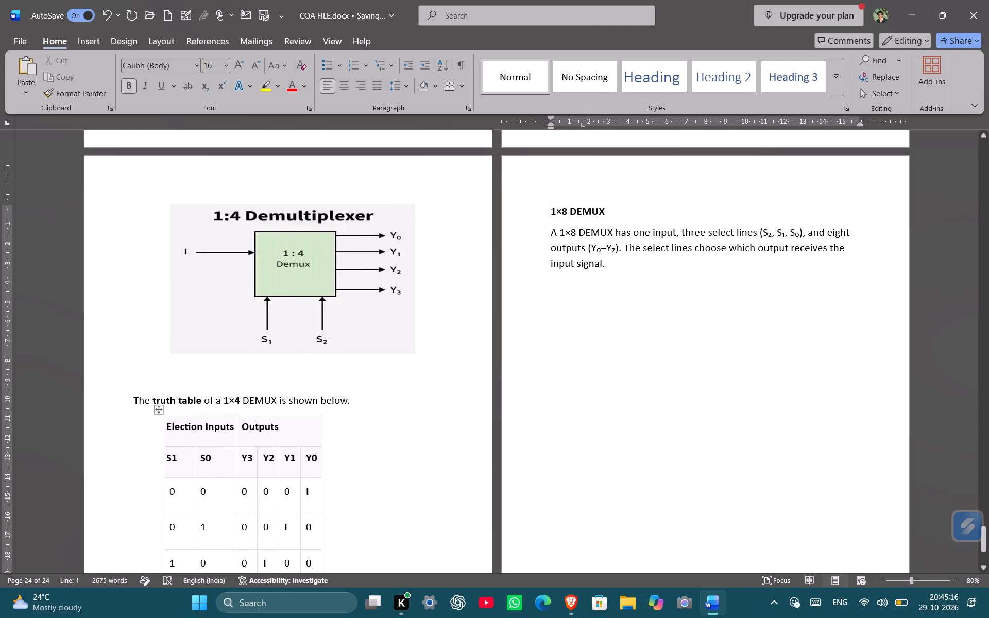
pyautogui.click(368, 399)
pyautogui.press('Return')
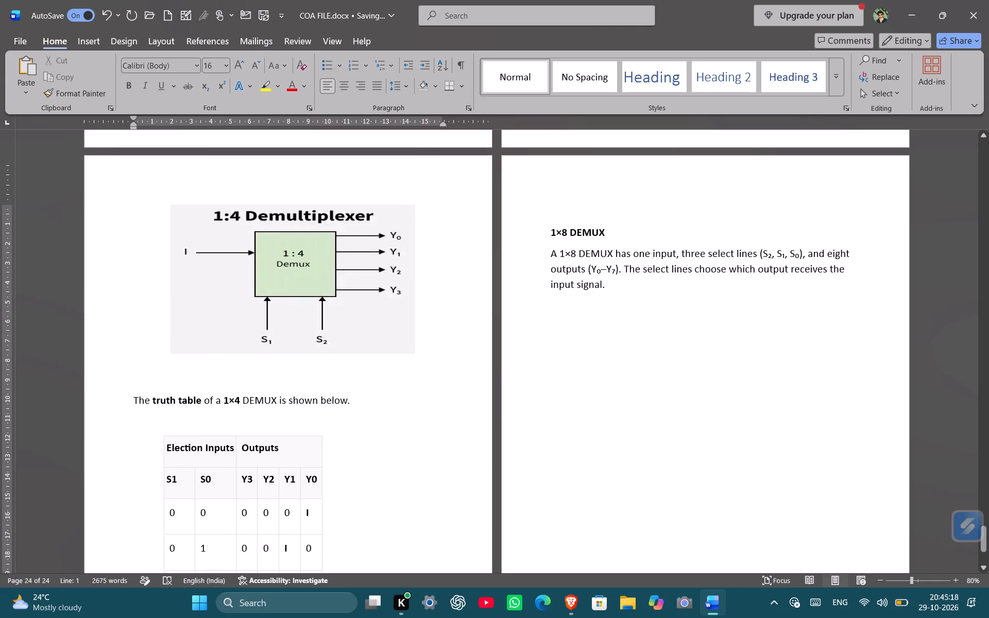
pyautogui.click(570, 212)
pyautogui.press('BackSpace')
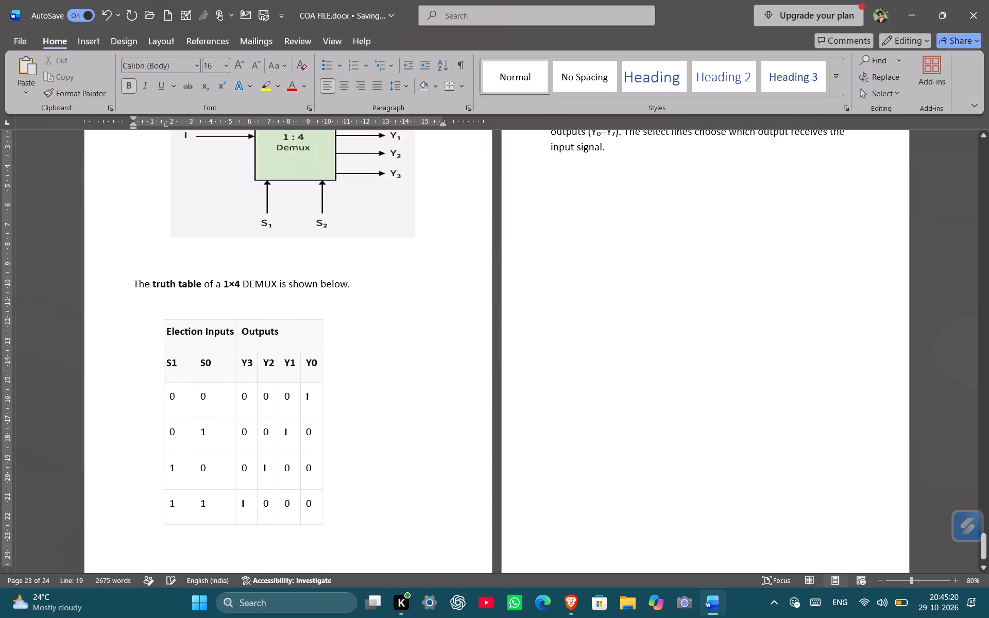
# Stretch the 1:4 Demultiplexer diagram slightly taller from its bottom edge.
pyautogui.scroll(1, 409, 274)
pyautogui.click(272, 313)
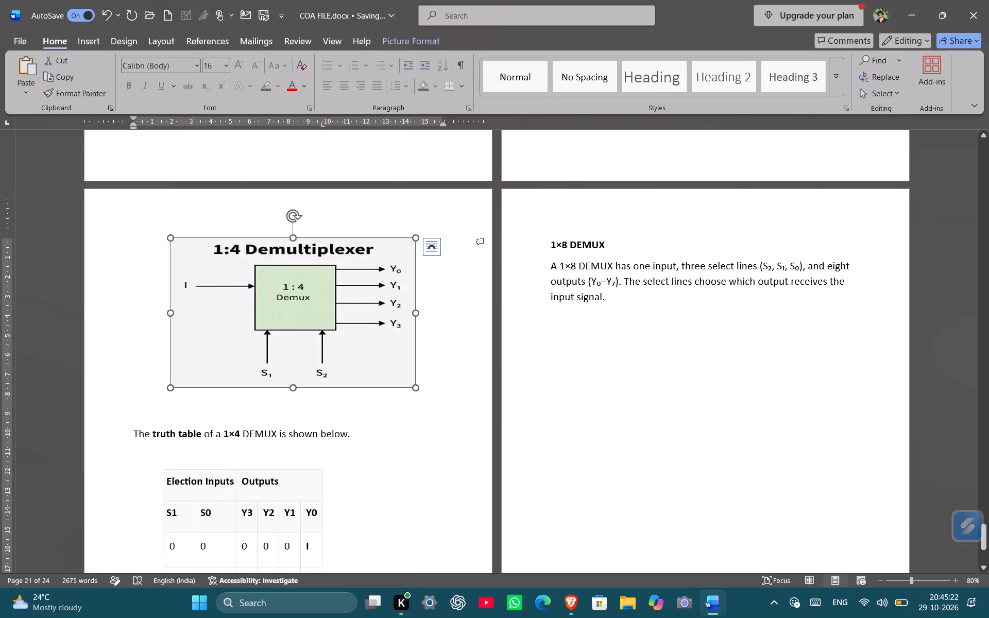
pyautogui.moveTo(292, 386); pyautogui.dragTo(293, 405)
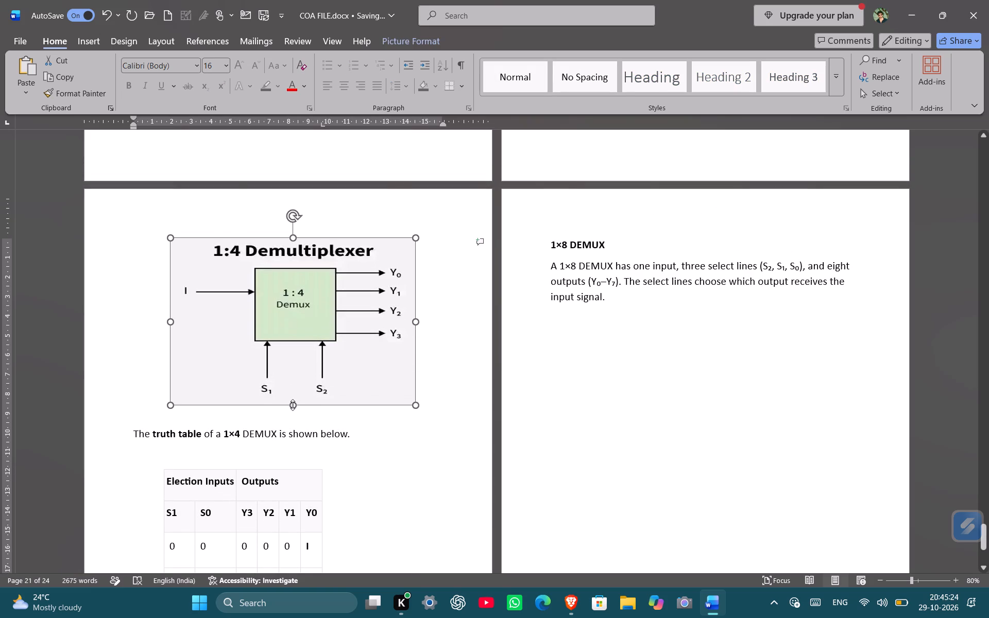
# Add a blank line between the 1:4 Demultiplexer diagram and the truth table sentence, and delete the surplus blank line below the table.
pyautogui.click(232, 417)
pyautogui.press('Return')
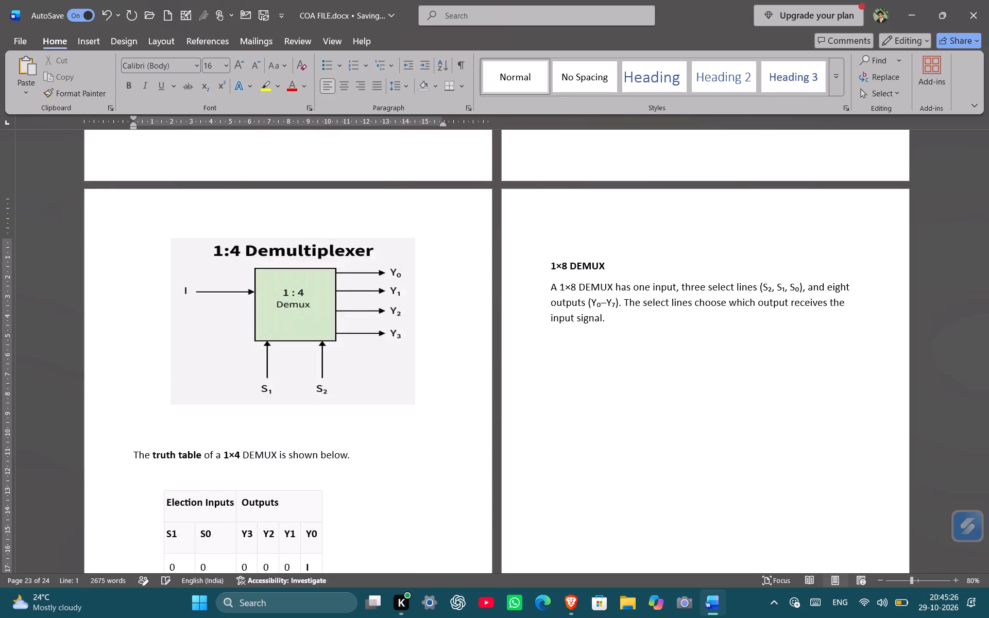
pyautogui.scroll(-3, 232, 417)
pyautogui.click(181, 503)
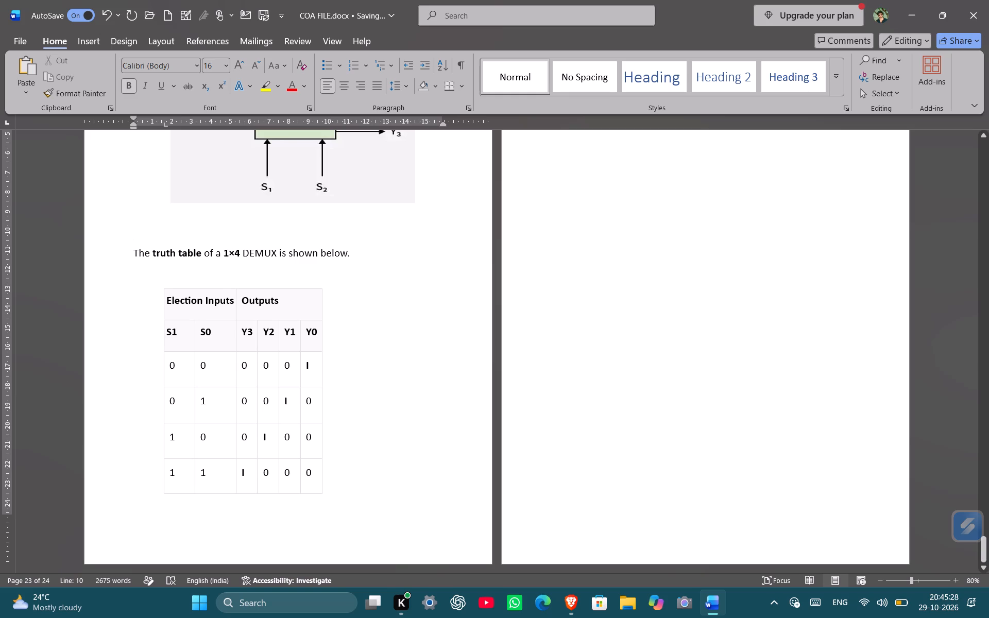
pyautogui.press('Delete')
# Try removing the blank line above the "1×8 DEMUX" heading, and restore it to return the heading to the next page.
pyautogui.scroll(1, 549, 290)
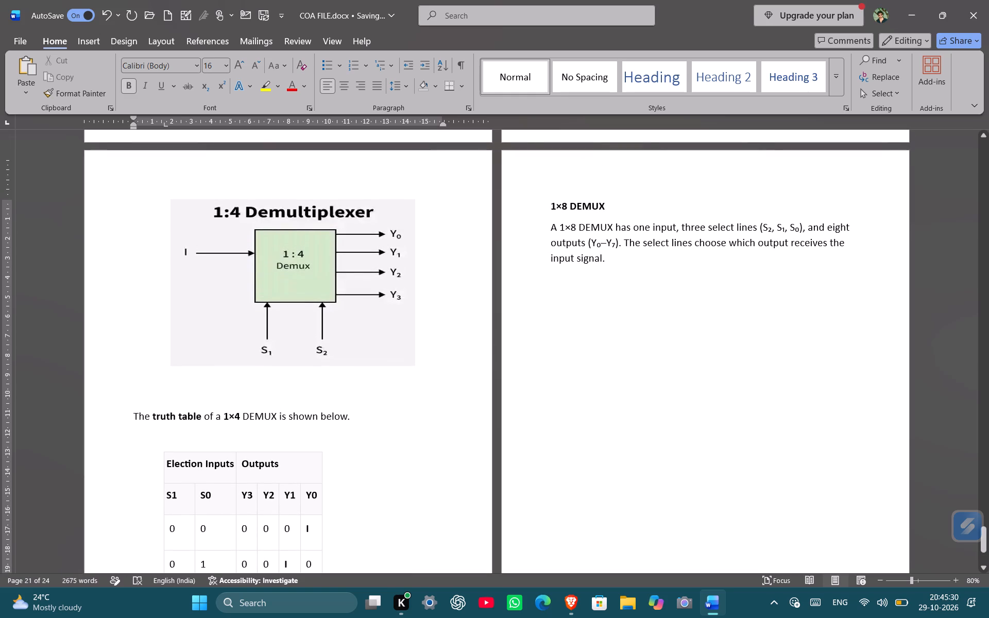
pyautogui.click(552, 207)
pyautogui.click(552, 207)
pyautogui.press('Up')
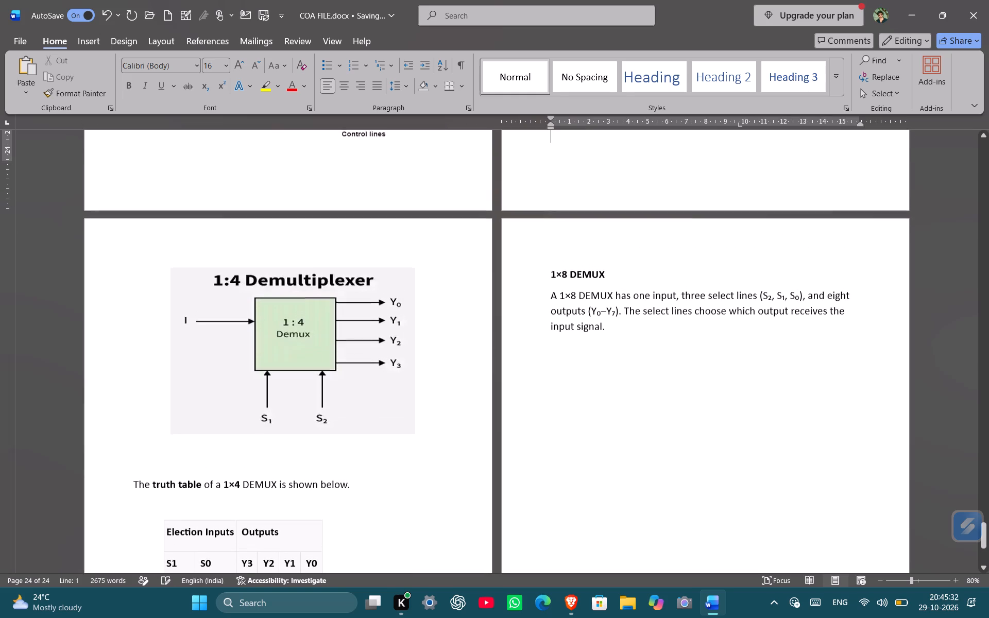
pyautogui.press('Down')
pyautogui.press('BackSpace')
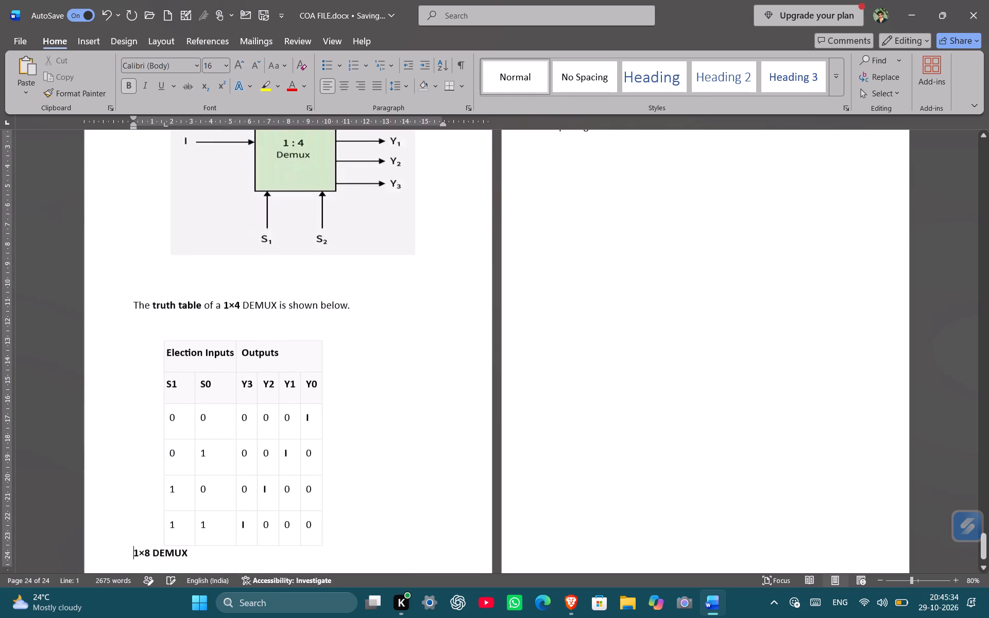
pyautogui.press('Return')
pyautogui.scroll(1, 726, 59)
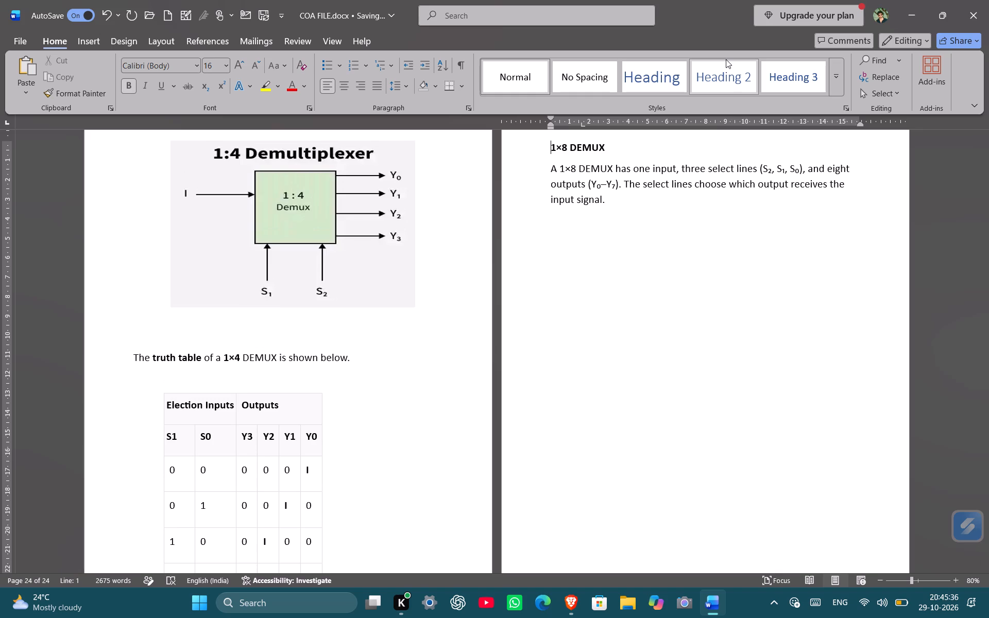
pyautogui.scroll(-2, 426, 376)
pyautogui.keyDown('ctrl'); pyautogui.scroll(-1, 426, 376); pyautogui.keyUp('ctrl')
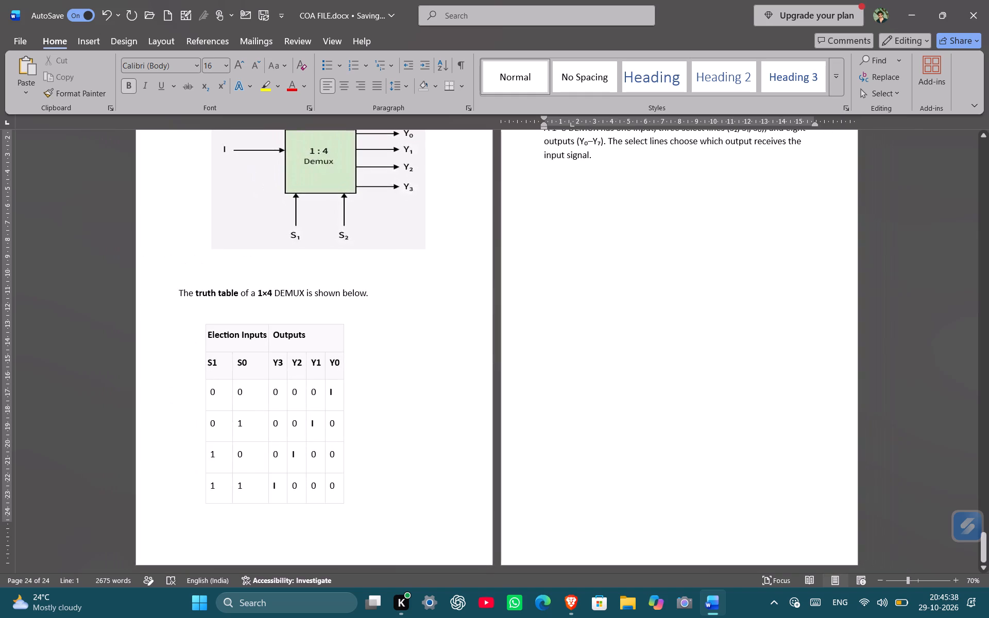
# Widen the 1×4 truth table by about a fifth and align its left side with the 1:4 Demultiplexer diagram.
pyautogui.keyDown('ctrl'); pyautogui.scroll(-1, 426, 376); pyautogui.keyUp('ctrl')
pyautogui.scroll(-1, 571, 279)
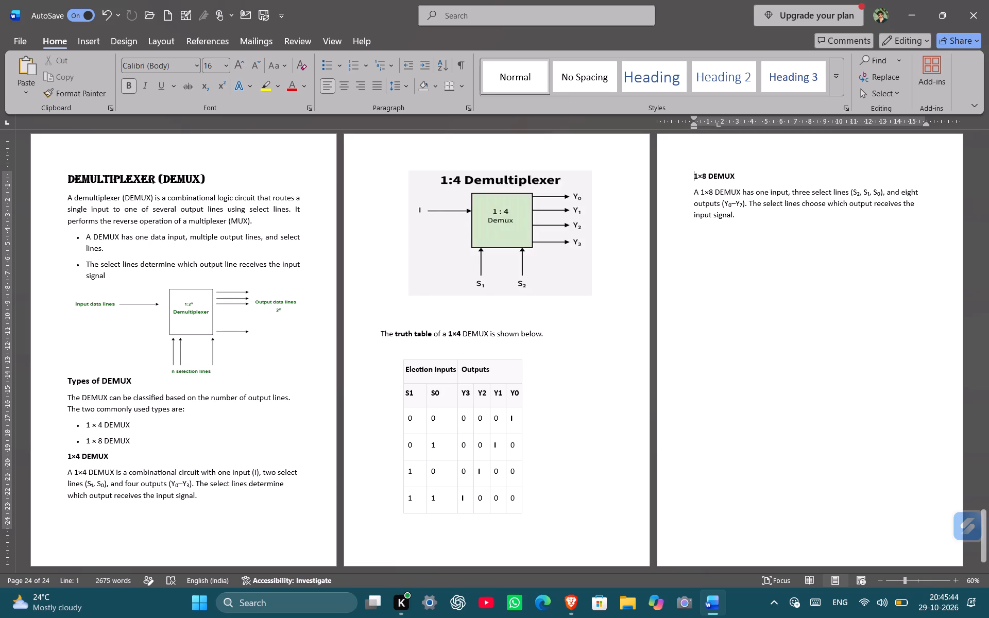
pyautogui.click(418, 394)
pyautogui.moveTo(401, 356); pyautogui.dragTo(407, 355)
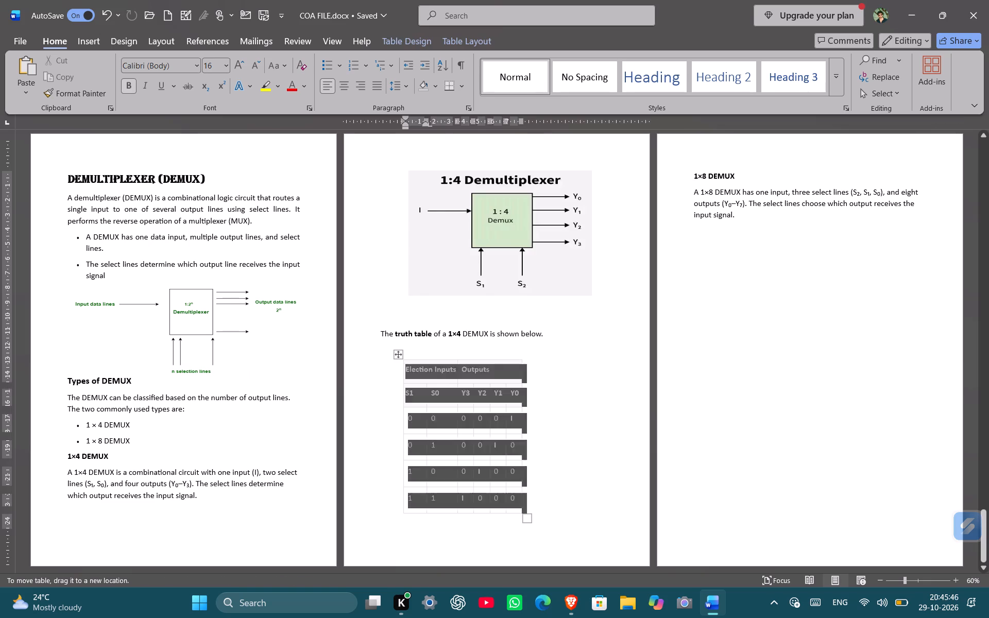
pyautogui.moveTo(407, 355); pyautogui.dragTo(438, 356)
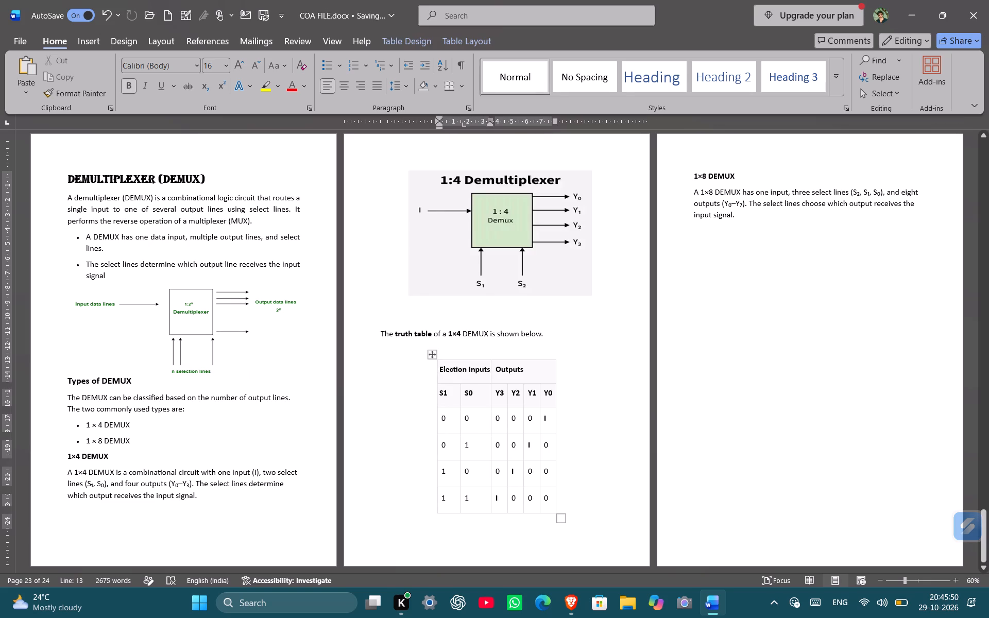
pyautogui.moveTo(559, 518); pyautogui.dragTo(579, 514)
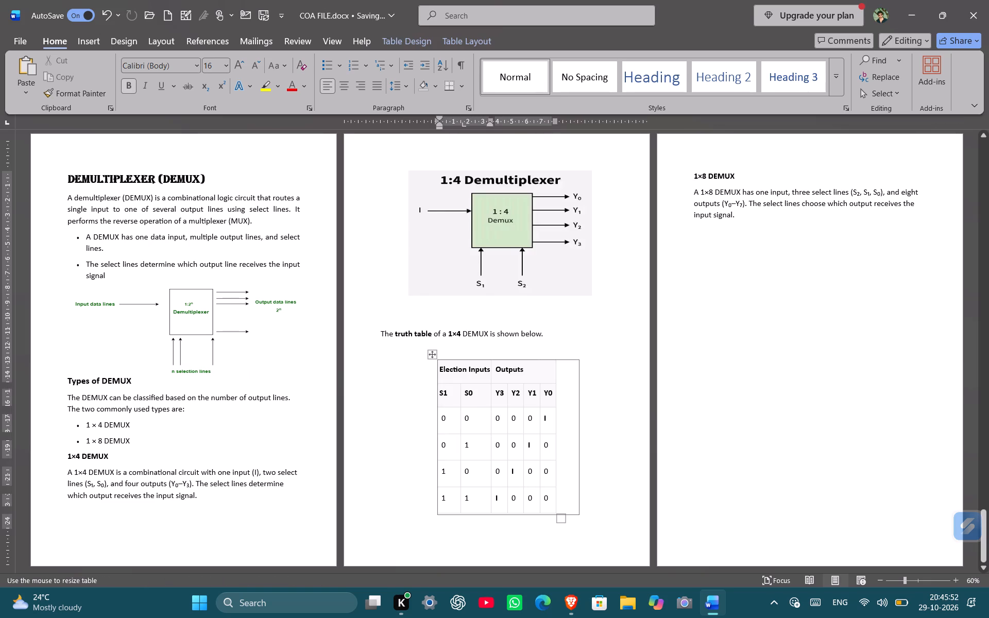
pyautogui.moveTo(579, 514); pyautogui.dragTo(582, 513)
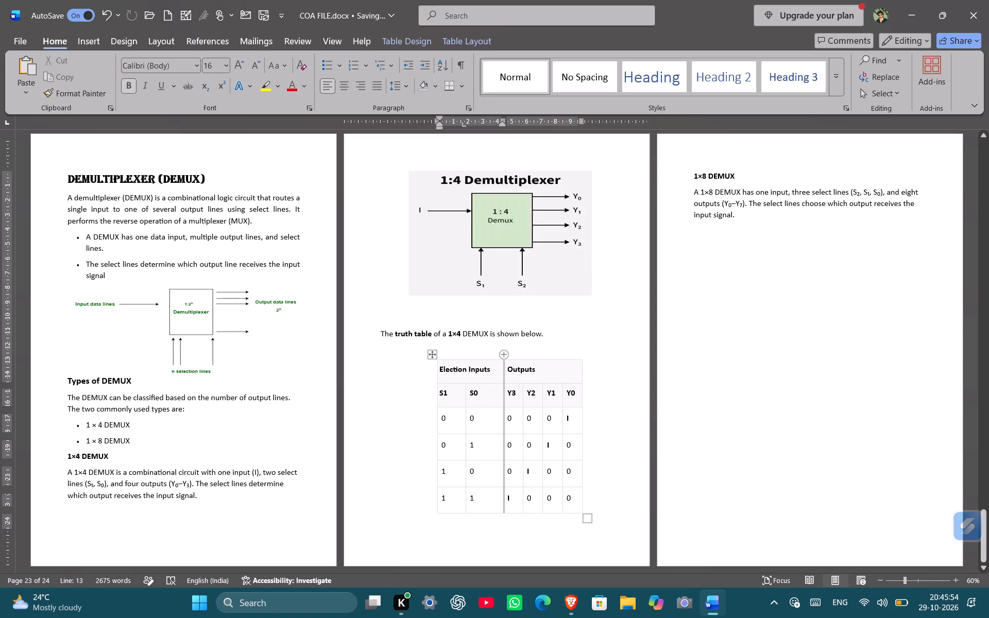
pyautogui.moveTo(432, 354); pyautogui.dragTo(408, 355)
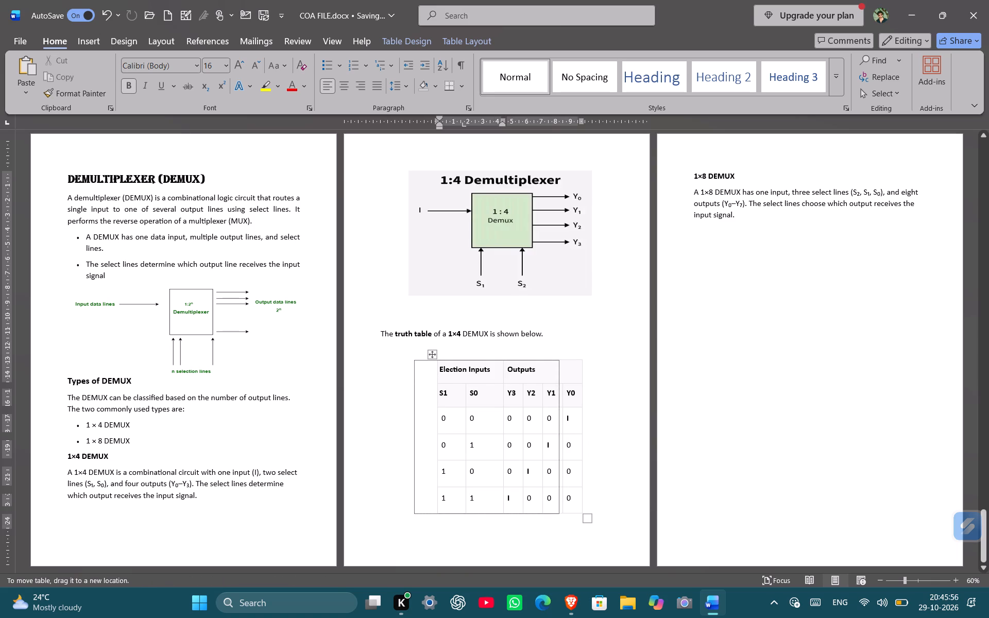
pyautogui.moveTo(408, 355); pyautogui.dragTo(404, 353)
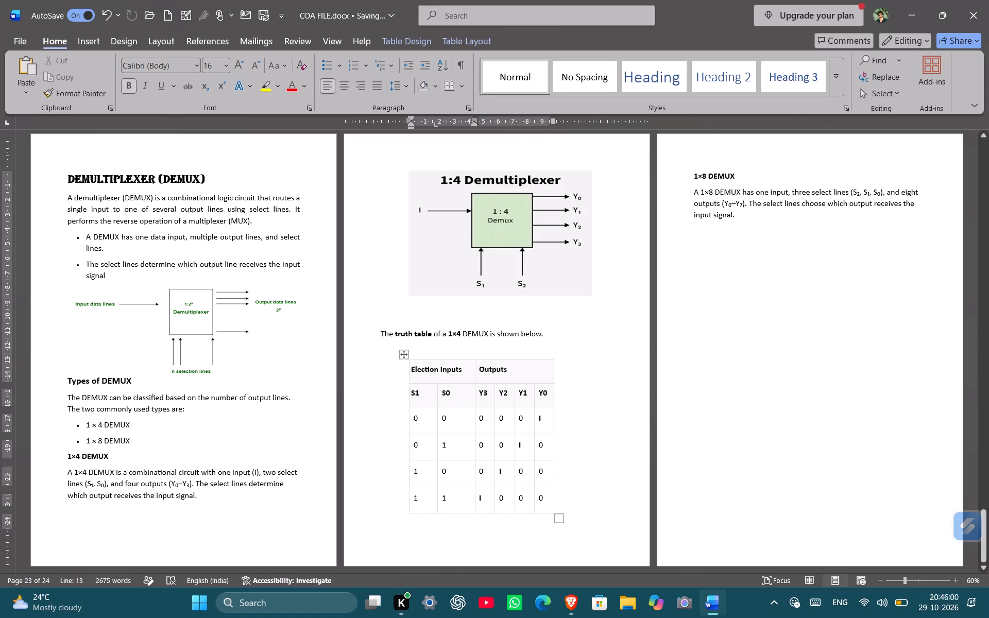
# Adjust the borders between the output columns of the 1×4 truth table, making Y3 wider and Y0 slightly narrower.
pyautogui.moveTo(493, 393); pyautogui.dragTo(500, 393)
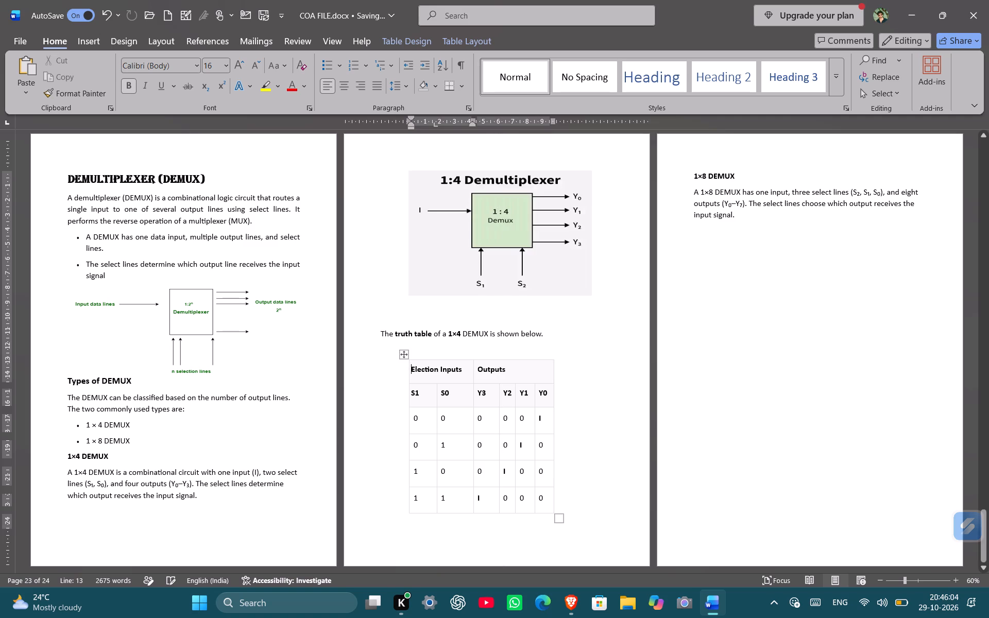
pyautogui.moveTo(515, 393); pyautogui.dragTo(524, 393)
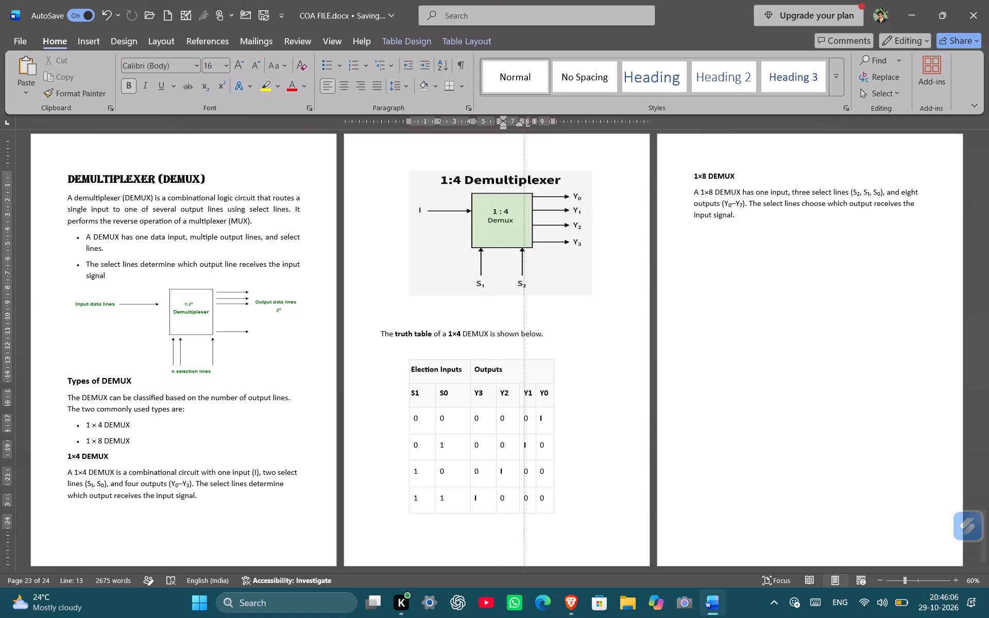
pyautogui.moveTo(524, 393); pyautogui.dragTo(567, 388)
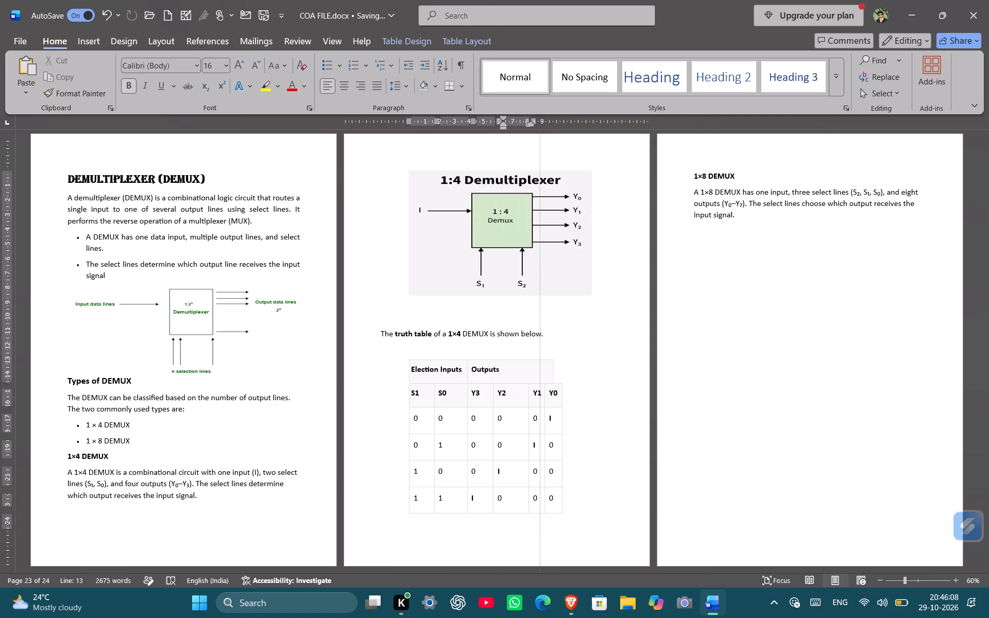
pyautogui.moveTo(567, 388); pyautogui.dragTo(523, 399)
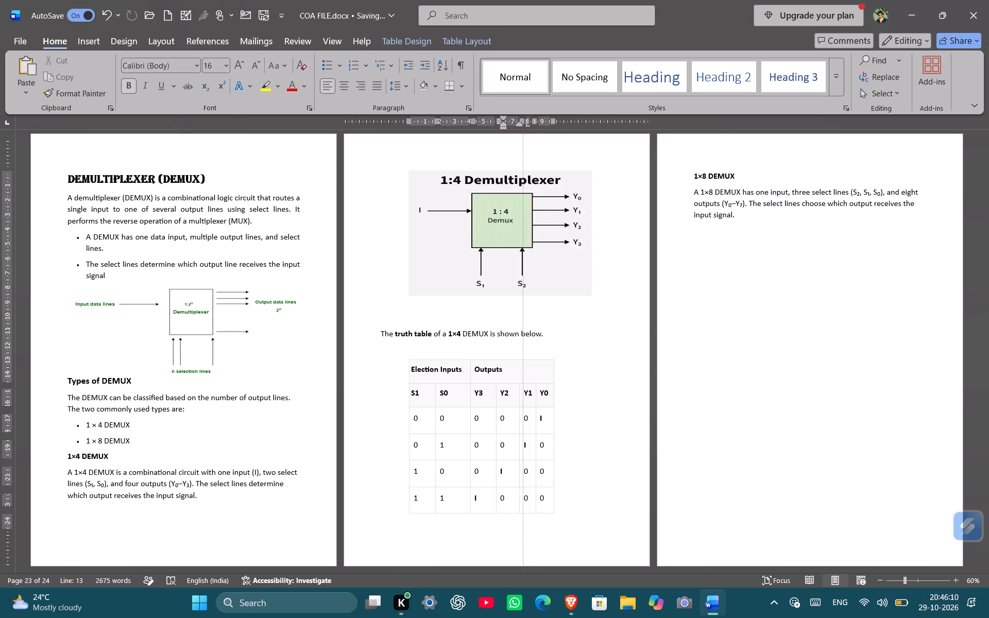
pyautogui.moveTo(523, 399); pyautogui.dragTo(520, 401)
pyautogui.moveTo(534, 400); pyautogui.dragTo(536, 400)
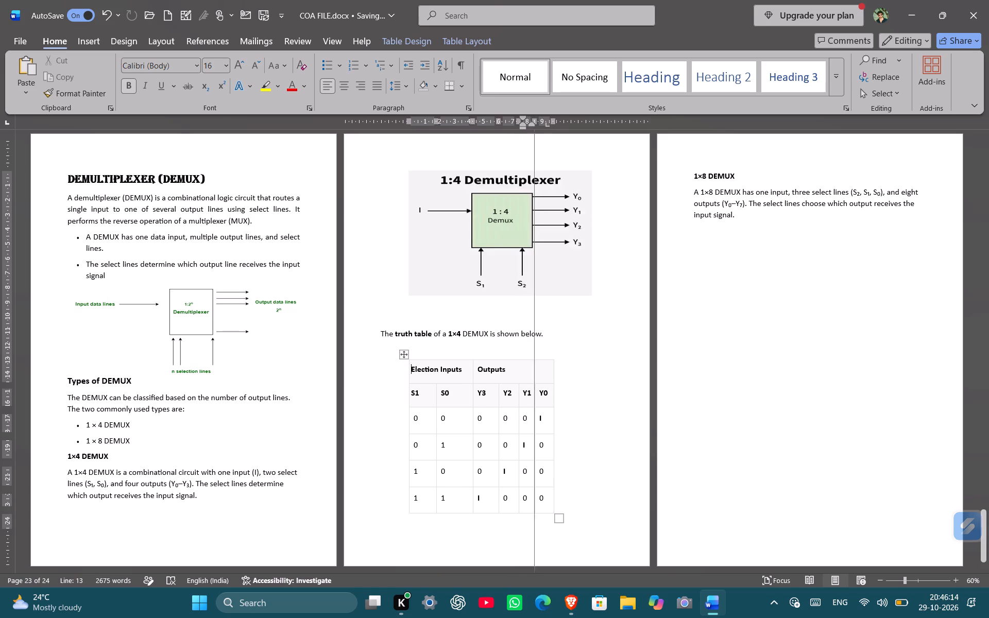
pyautogui.moveTo(536, 400); pyautogui.dragTo(539, 400)
pyautogui.click(592, 399)
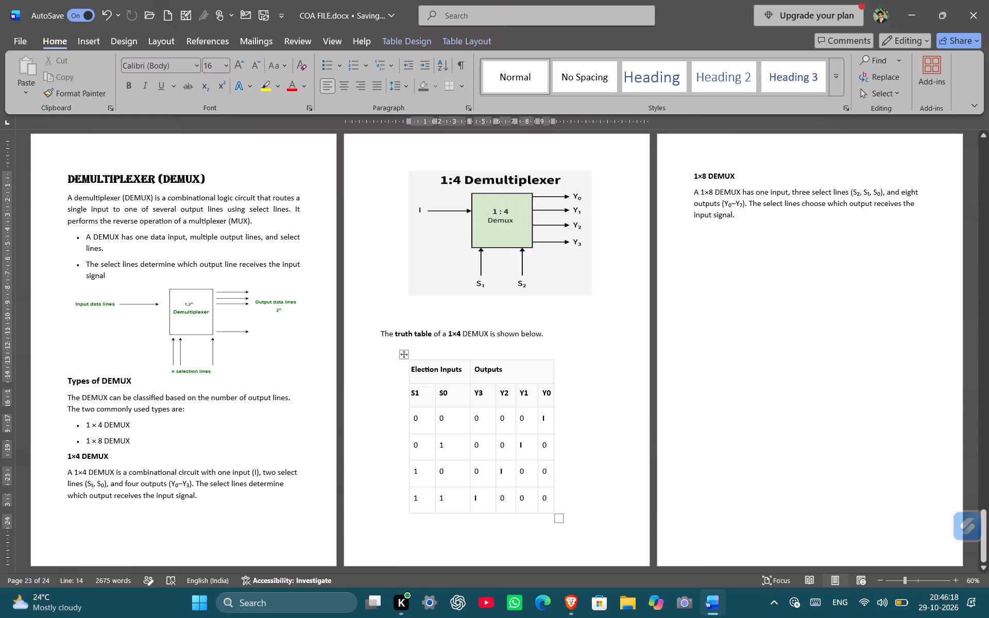
# Widen the whole 1×4 truth table slightly from its bottom-right corner, keeping its height.
pyautogui.moveTo(559, 514); pyautogui.dragTo(568, 514)
pyautogui.click(607, 476)
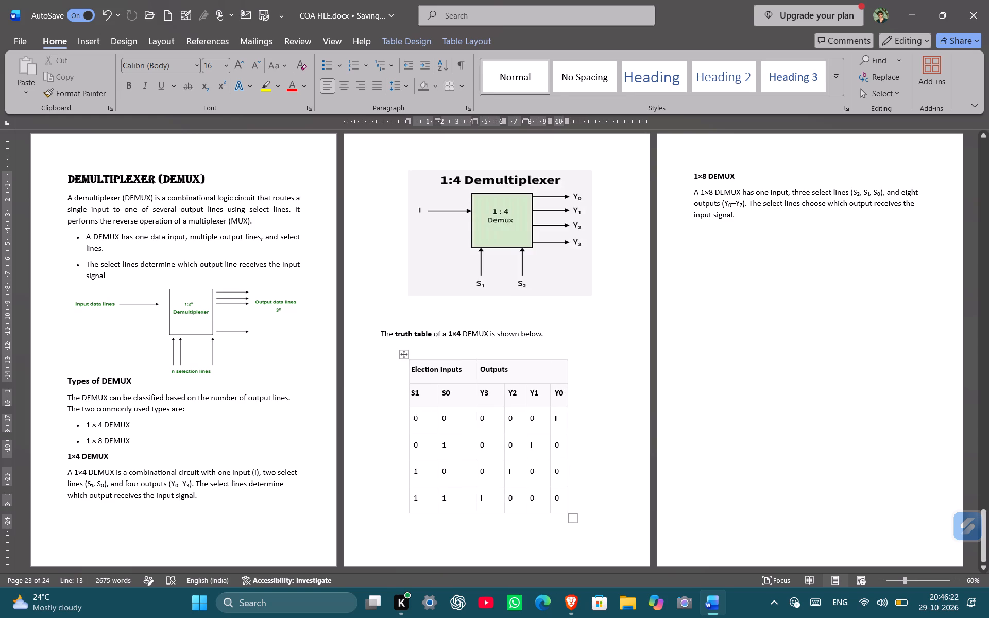
pyautogui.click(543, 350)
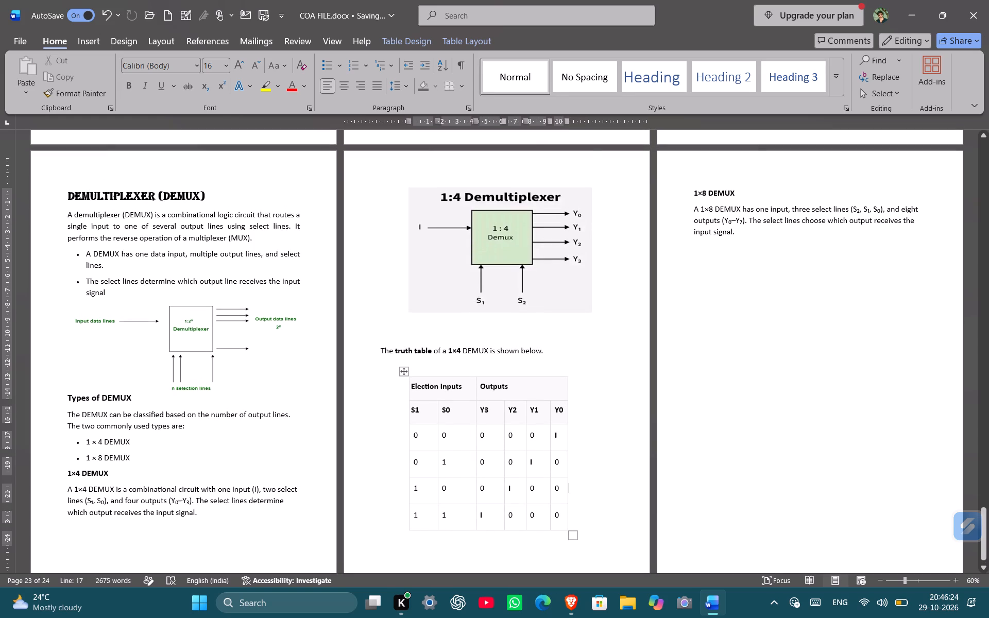
# Justify the 1×4 DEMUX description and the introductory paragraph under Types of DEMUX.
pyautogui.click(257, 243)
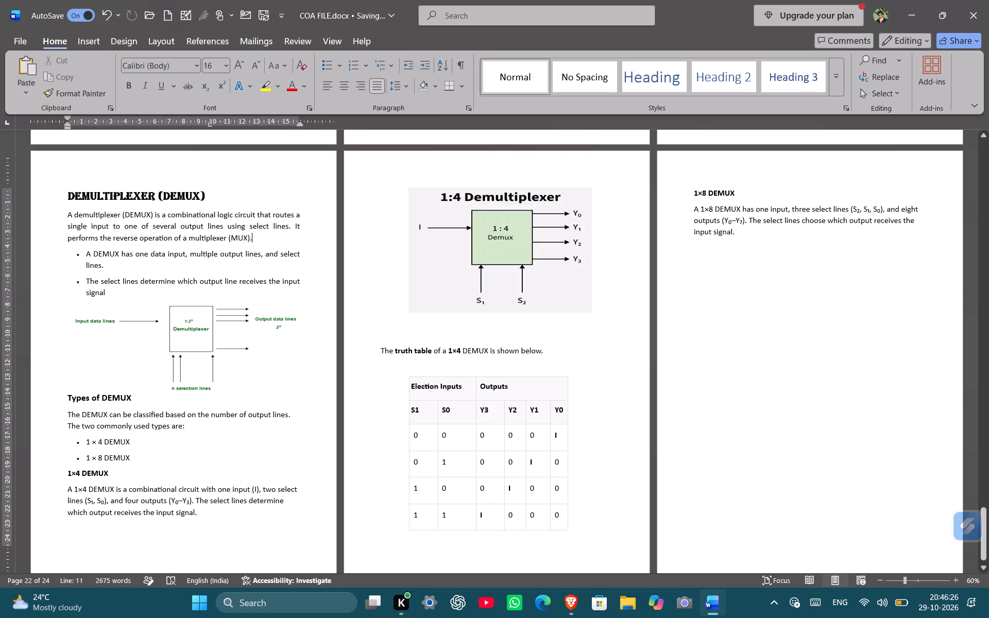
pyautogui.click(217, 530)
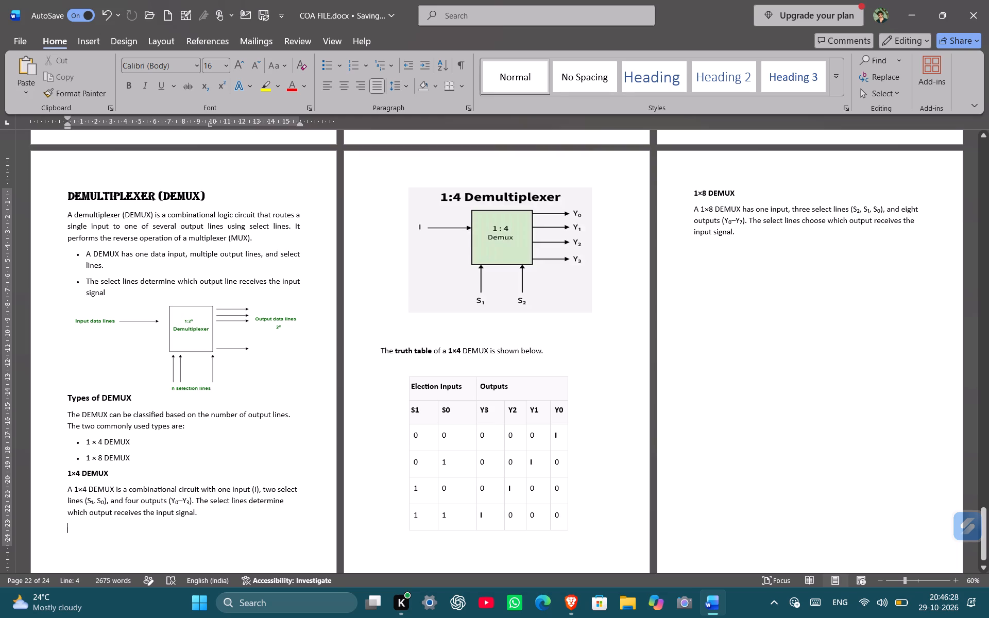
pyautogui.click(224, 521)
pyautogui.hotkey('ctrl', 'j')
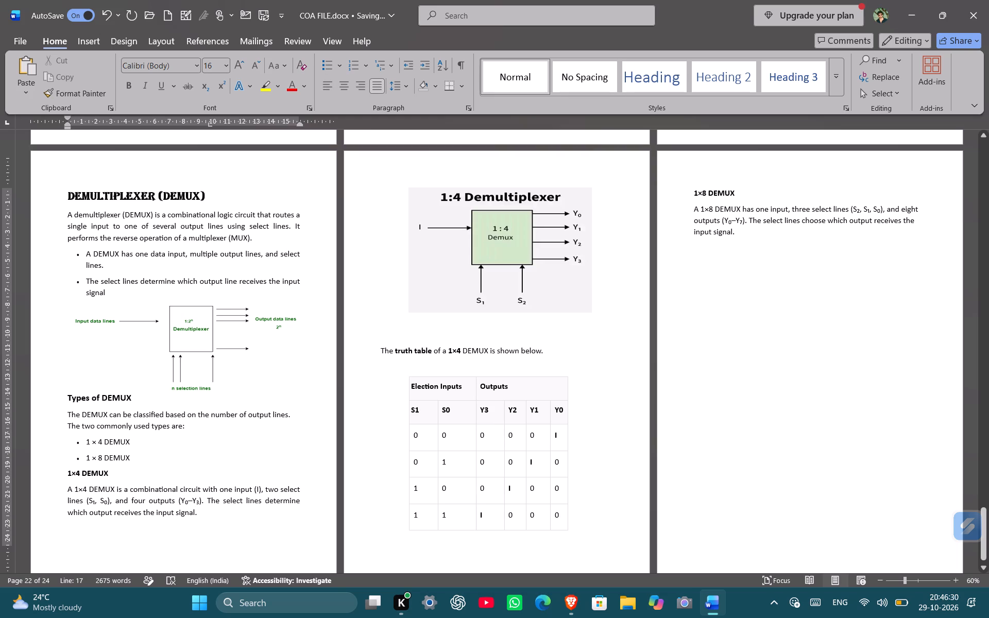
pyautogui.click(273, 418)
pyautogui.hotkey('ctrl', 'j')
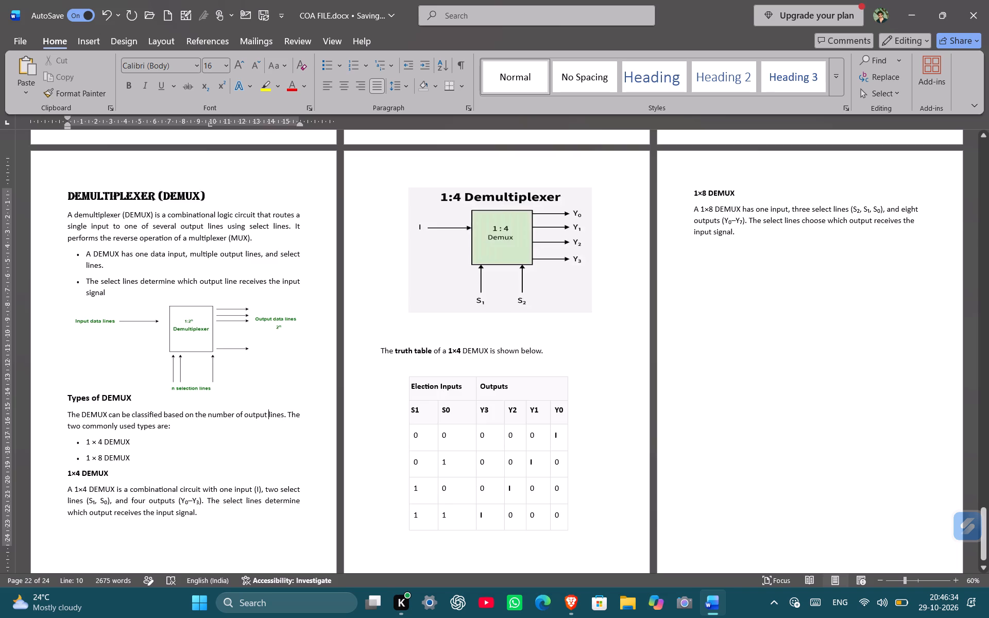
# Review the layout of the earlier Encoders and Multiplexers pages against the Demultiplexer section.
pyautogui.scroll(4, 553, 262)
pyautogui.scroll(-1, 553, 262)
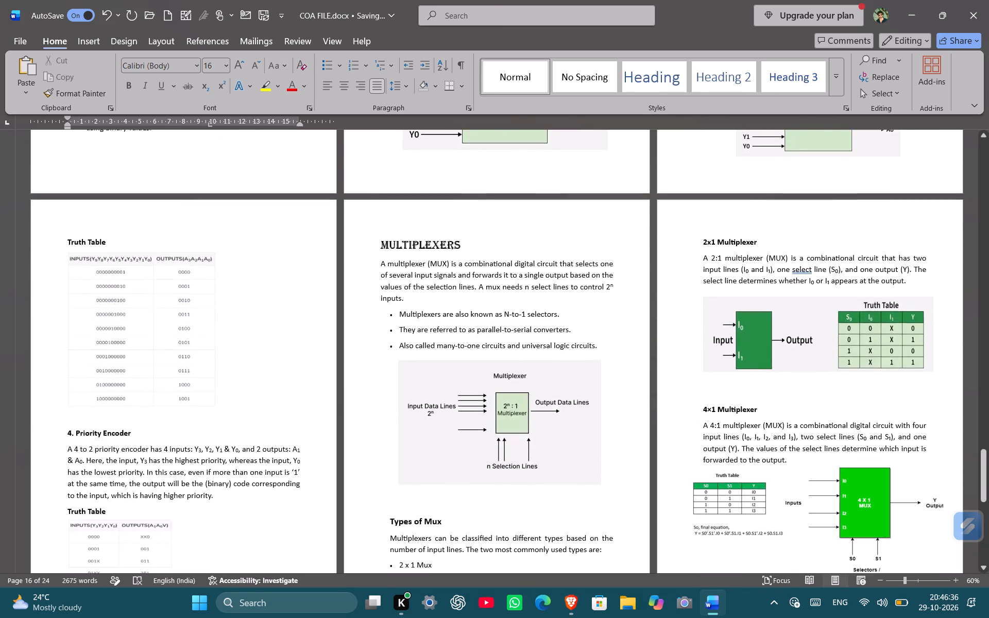
pyautogui.scroll(3, 553, 262)
pyautogui.scroll(-3, 553, 262)
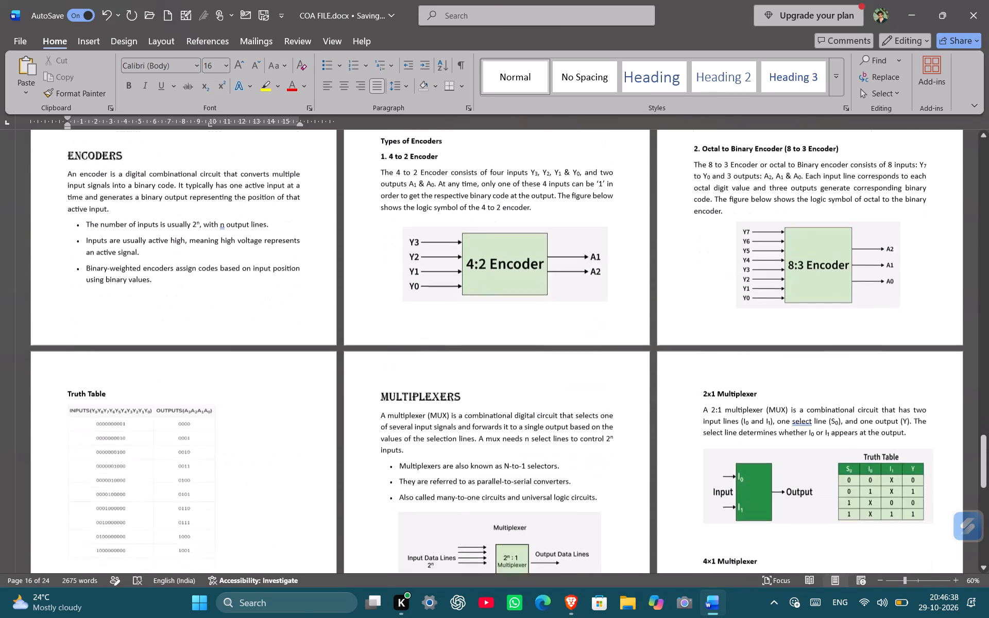
pyautogui.scroll(-3, 553, 262)
pyautogui.scroll(-2, 733, 377)
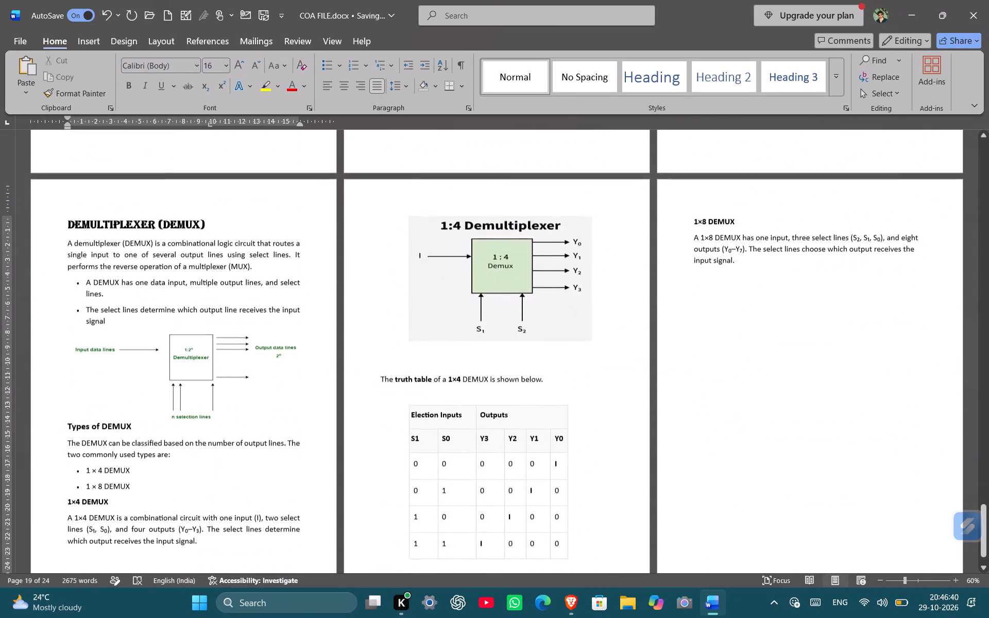
# Copy the 1:8 Demultiplexer diagram from the GeeksforGeeks page in Brave and paste it on a new line below the 1×8 DEMUX paragraph in Word.
pyautogui.click(748, 260)
pyautogui.press('Return')
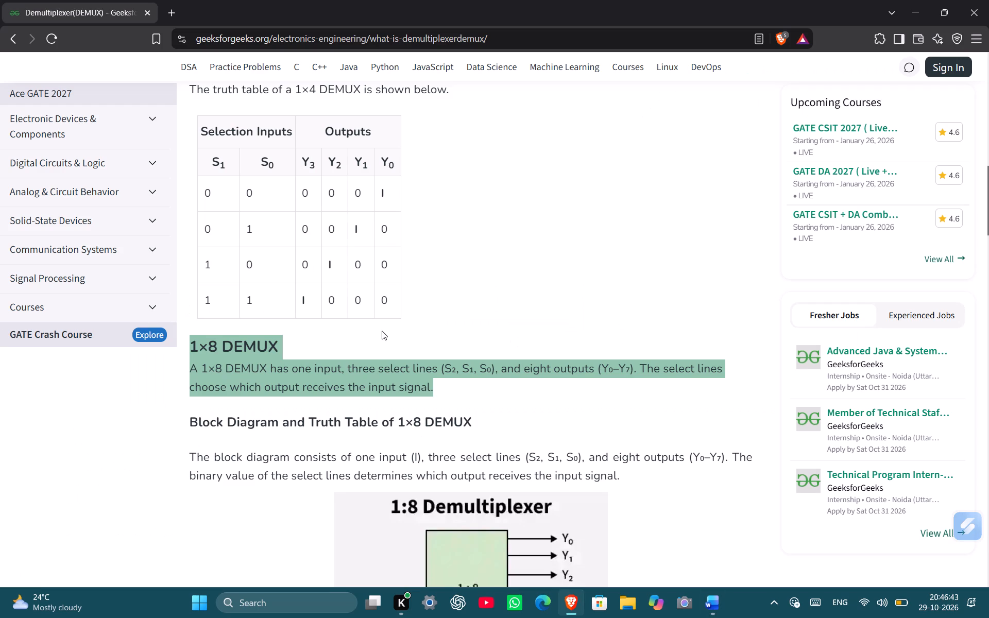
pyautogui.scroll(-2, 382, 331)
pyautogui.rightClick(456, 391)
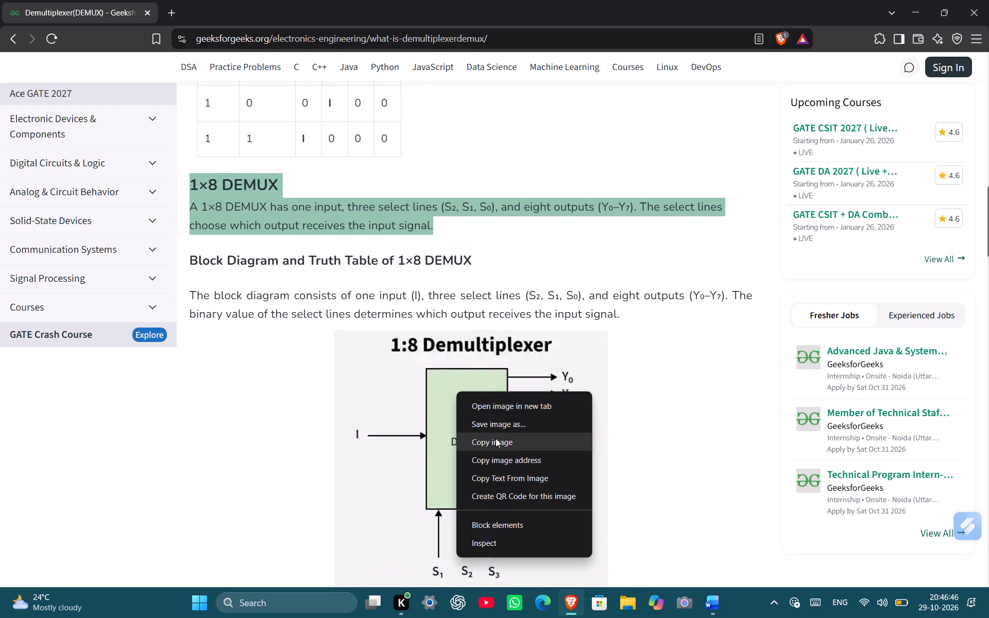
pyautogui.click(497, 441)
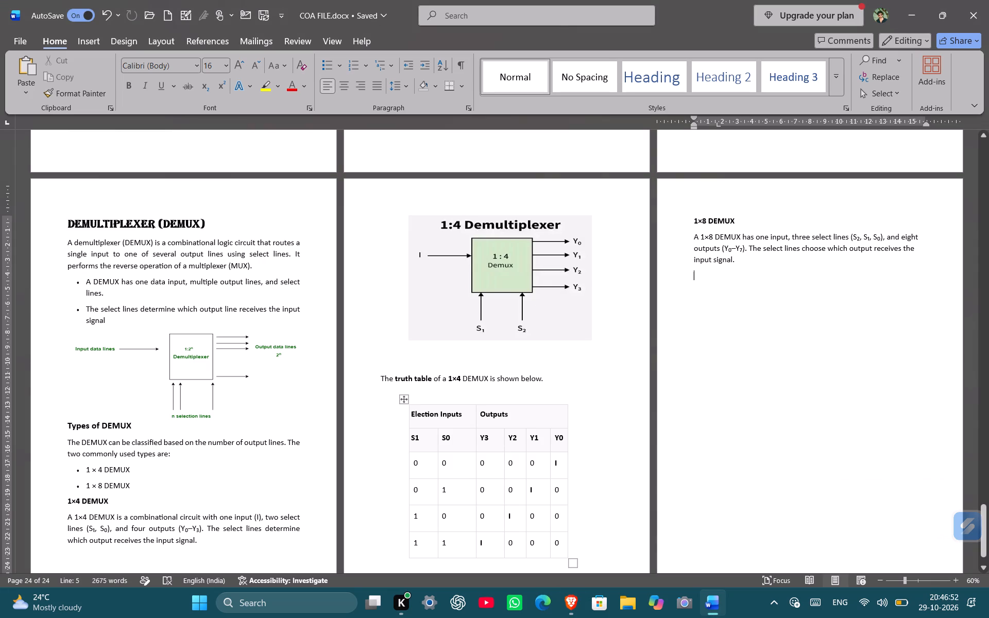
pyautogui.hotkey('ctrl', 'v')
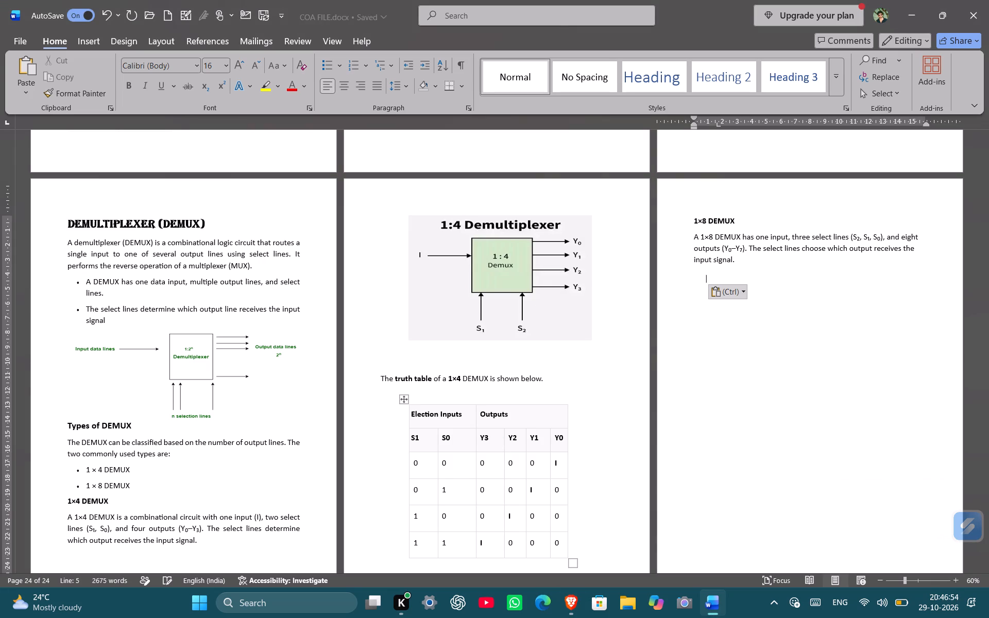
pyautogui.hotkey('ctrl', 'z')
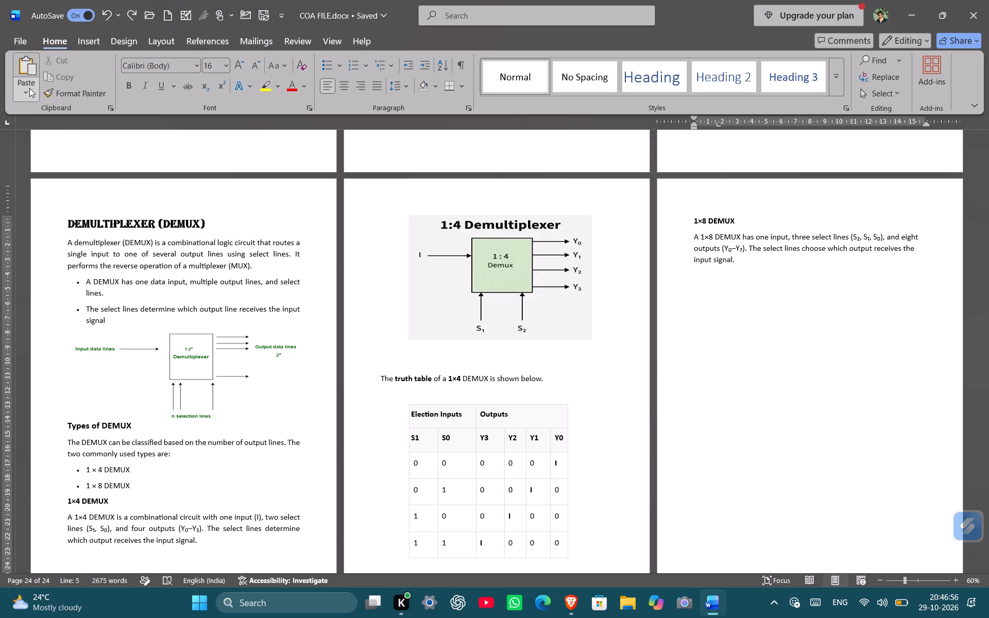
pyautogui.click(30, 88)
pyautogui.click(68, 136)
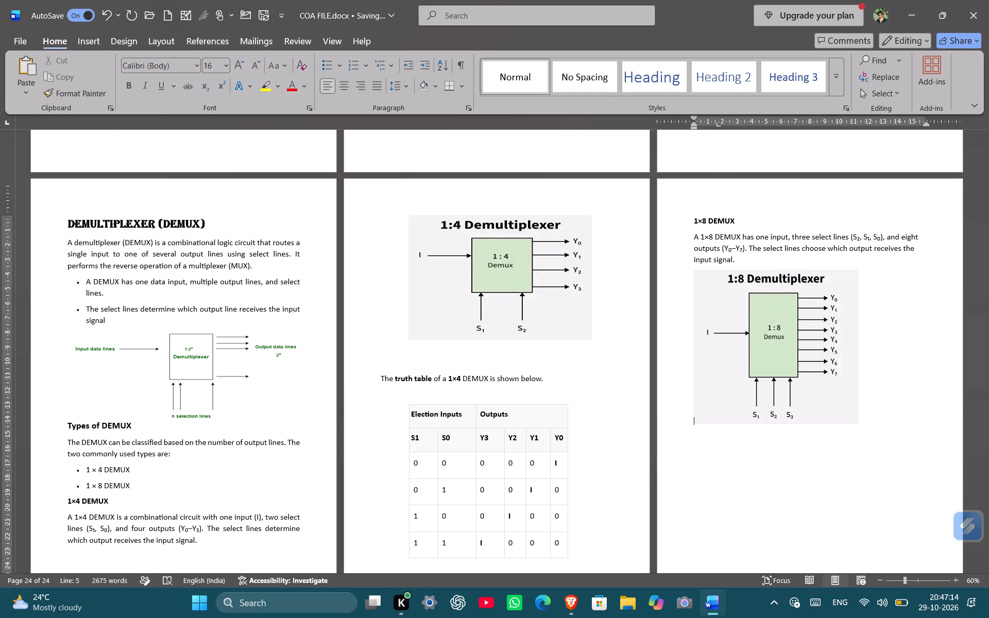
# Apply text wrapping to the 1:8 Demultiplexer diagram and move it toward the horizontal centre of its page.
pyautogui.click(595, 269)
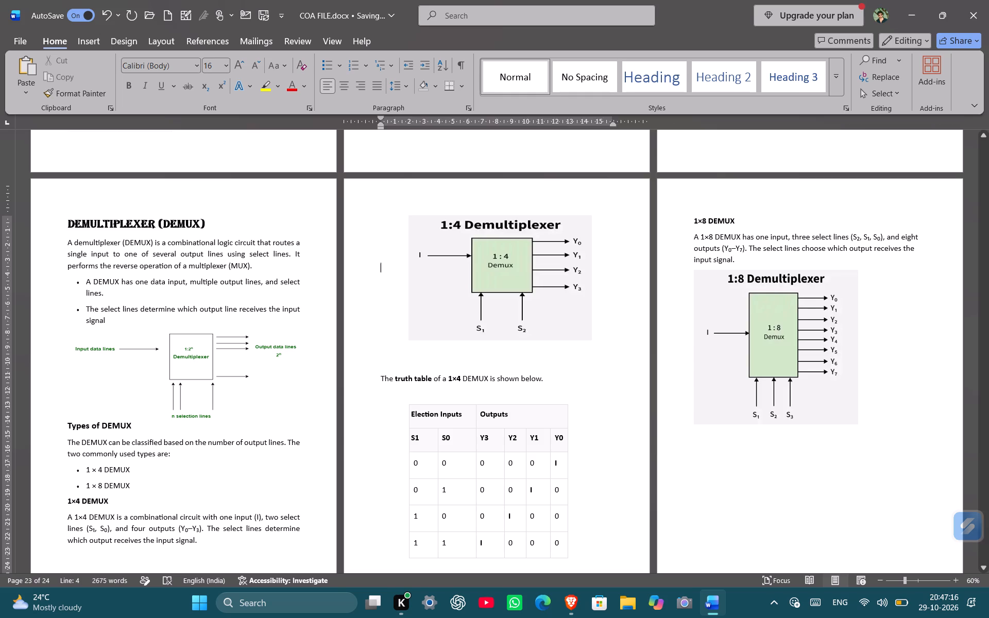
pyautogui.click(729, 317)
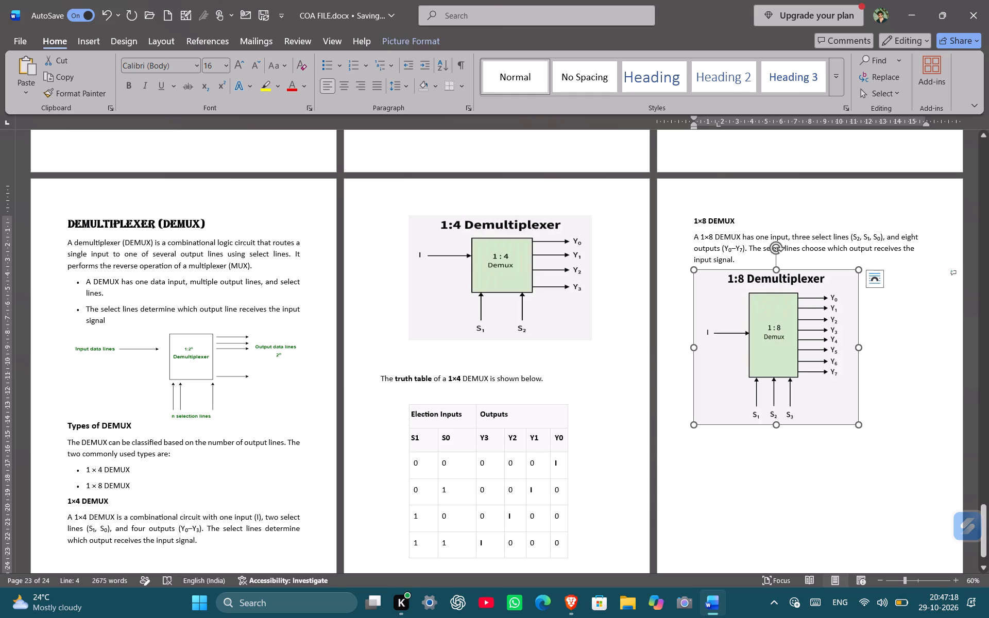
pyautogui.click(880, 277)
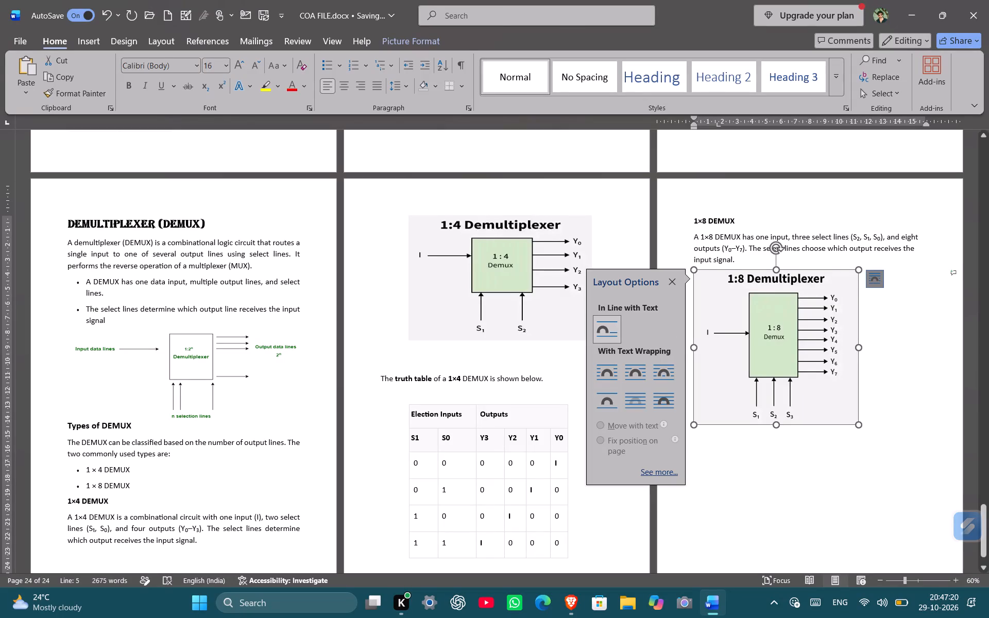
pyautogui.click(620, 369)
pyautogui.moveTo(820, 337); pyautogui.dragTo(858, 335)
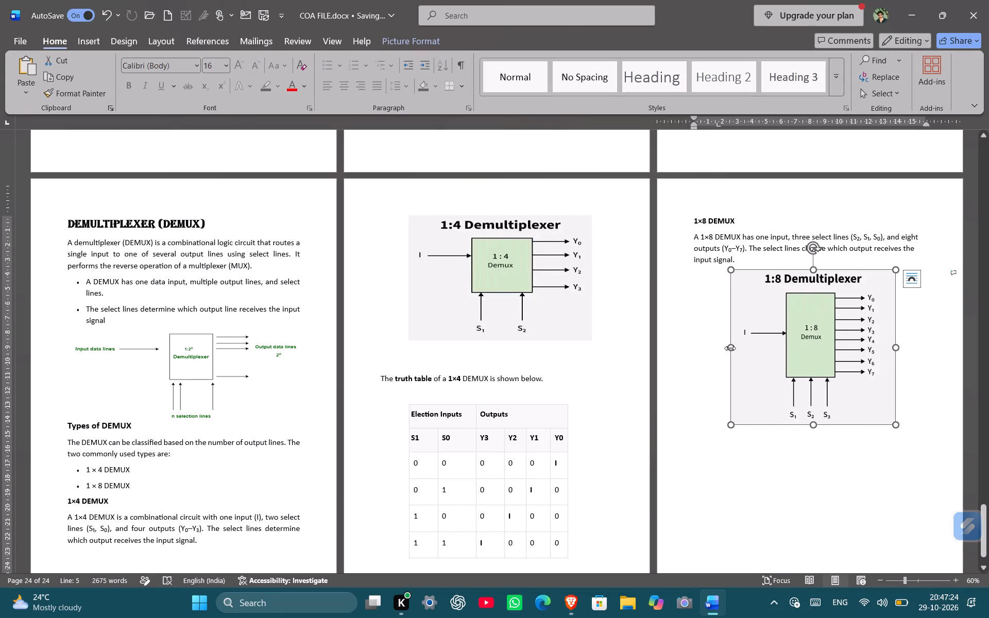
# Stretch the 1:8 Demultiplexer diagram wider on both sides, within the width of the paragraph above.
pyautogui.moveTo(730, 348); pyautogui.dragTo(708, 349)
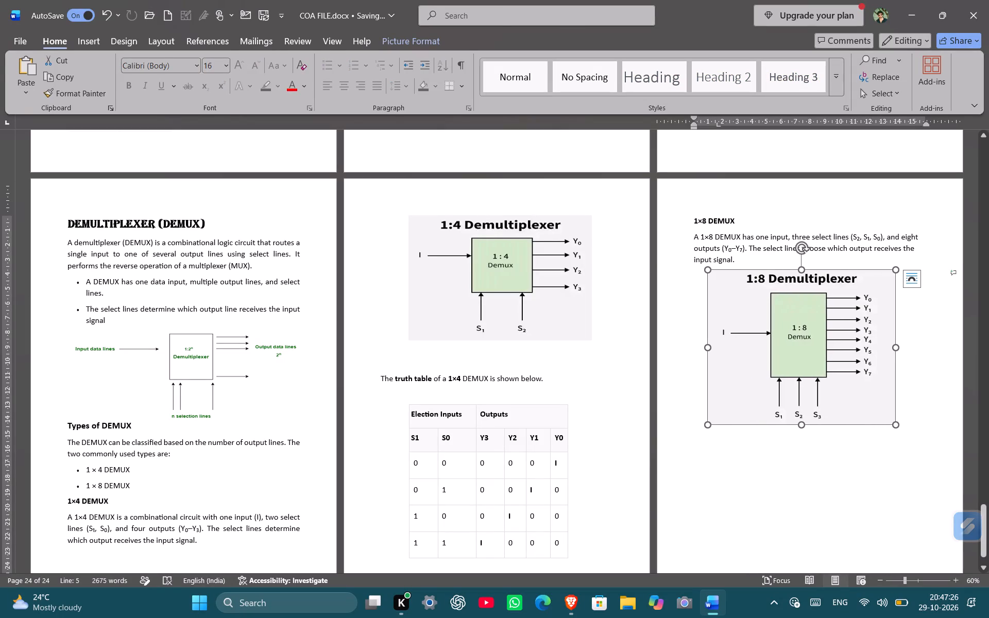
pyautogui.moveTo(895, 345); pyautogui.dragTo(921, 340)
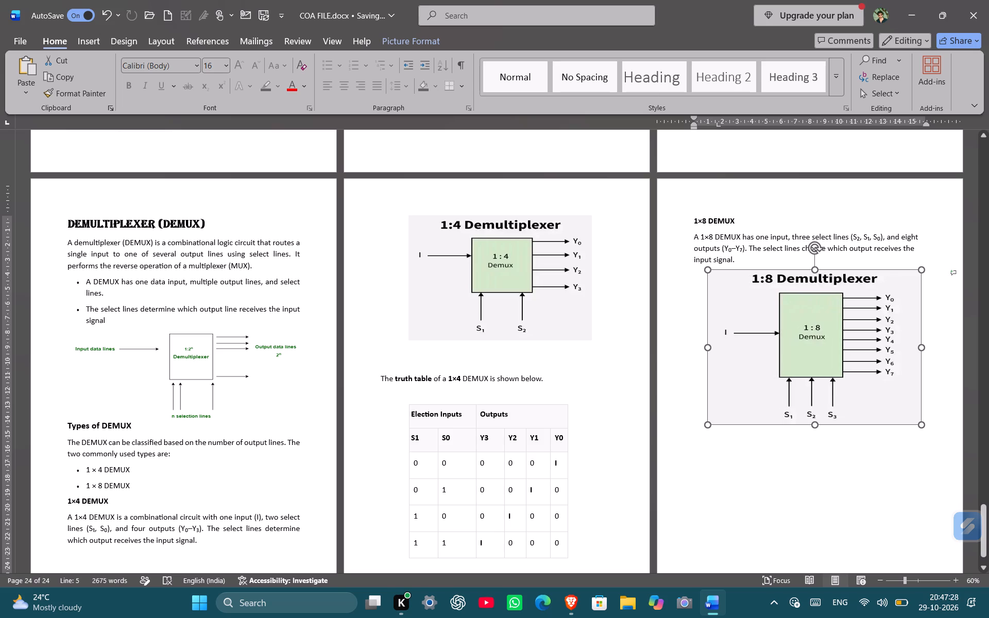
pyautogui.moveTo(921, 340); pyautogui.dragTo(914, 342)
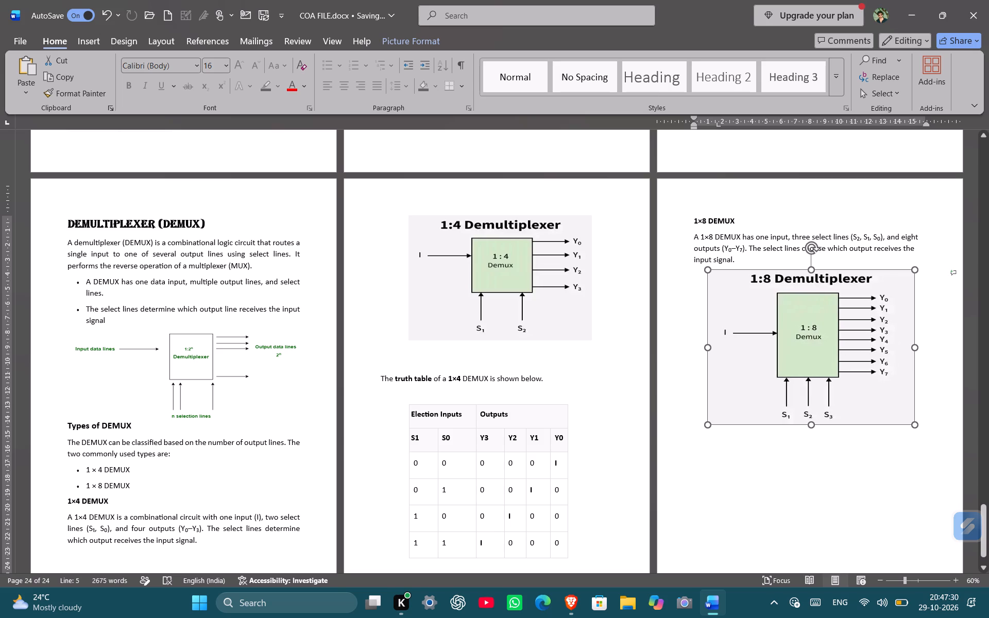
# Reduce the height of the 1:8 Demultiplexer diagram from its bottom edge, keeping its width.
pyautogui.click(796, 460)
pyautogui.click(808, 386)
pyautogui.moveTo(809, 424); pyautogui.dragTo(812, 391)
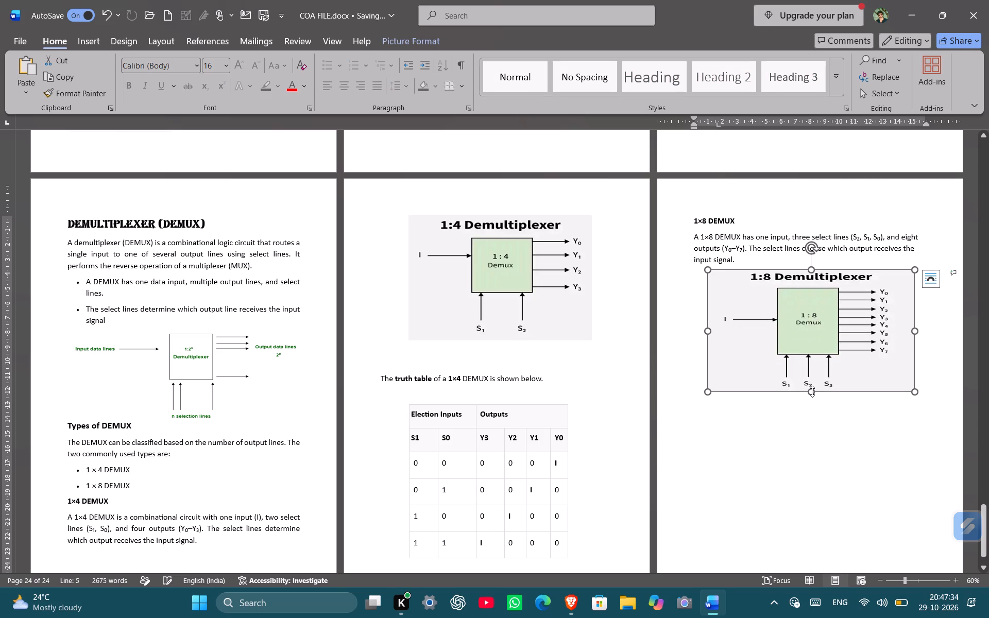
pyautogui.click(778, 437)
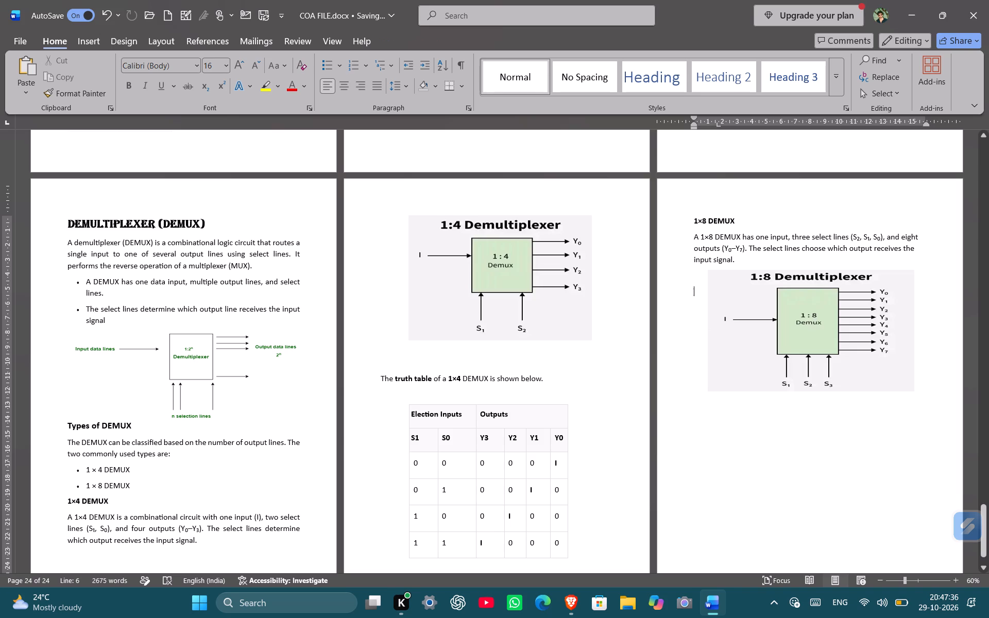
# Capture a screenshot of the complete 1×8 DEMUX truth table on the GeeksforGeeks page in Brave.
pyautogui.scroll(-2, 523, 383)
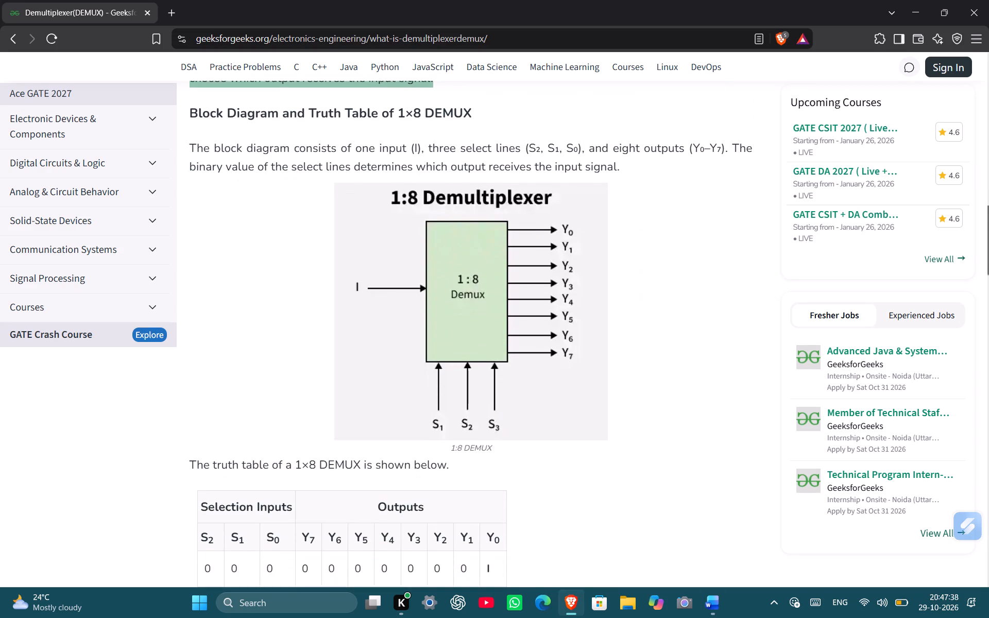
pyautogui.scroll(-2, 523, 383)
pyautogui.scroll(-2, 245, 366)
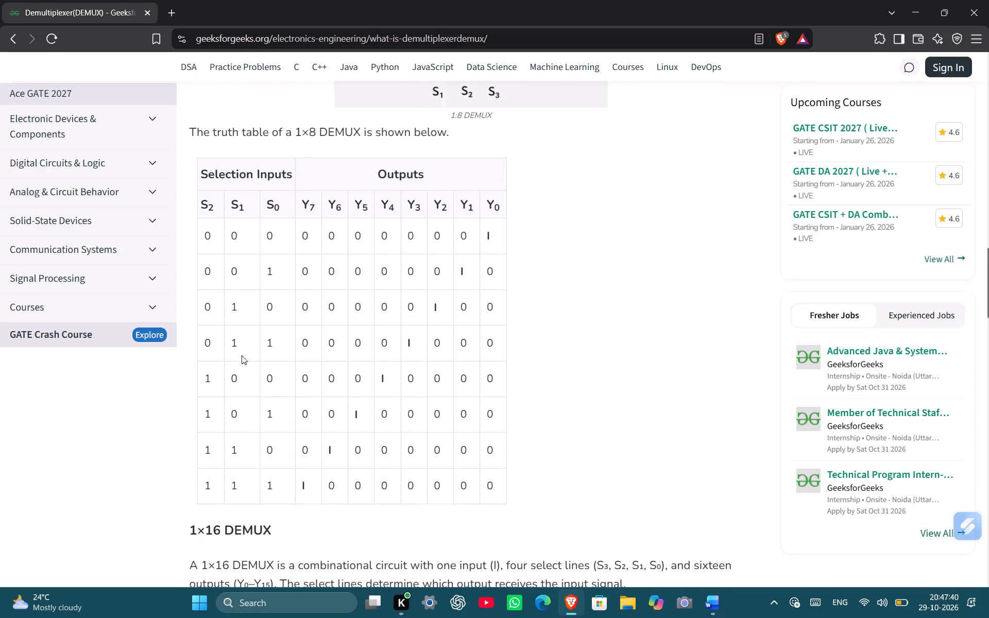
pyautogui.press('shift+super+s')
pyautogui.moveTo(191, 150); pyautogui.dragTo(295, 302)
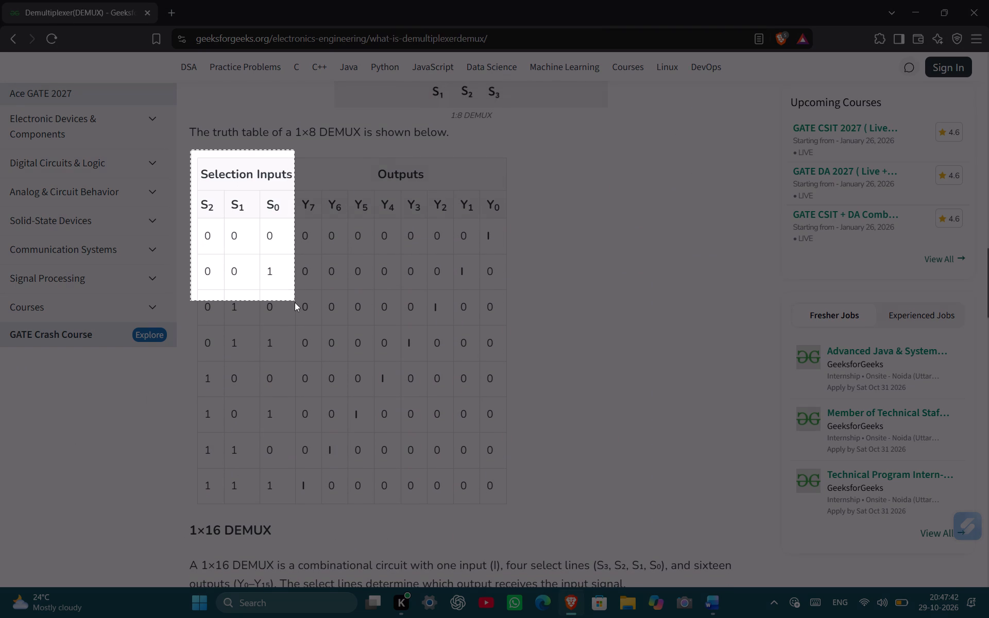
pyautogui.moveTo(295, 302); pyautogui.dragTo(511, 510)
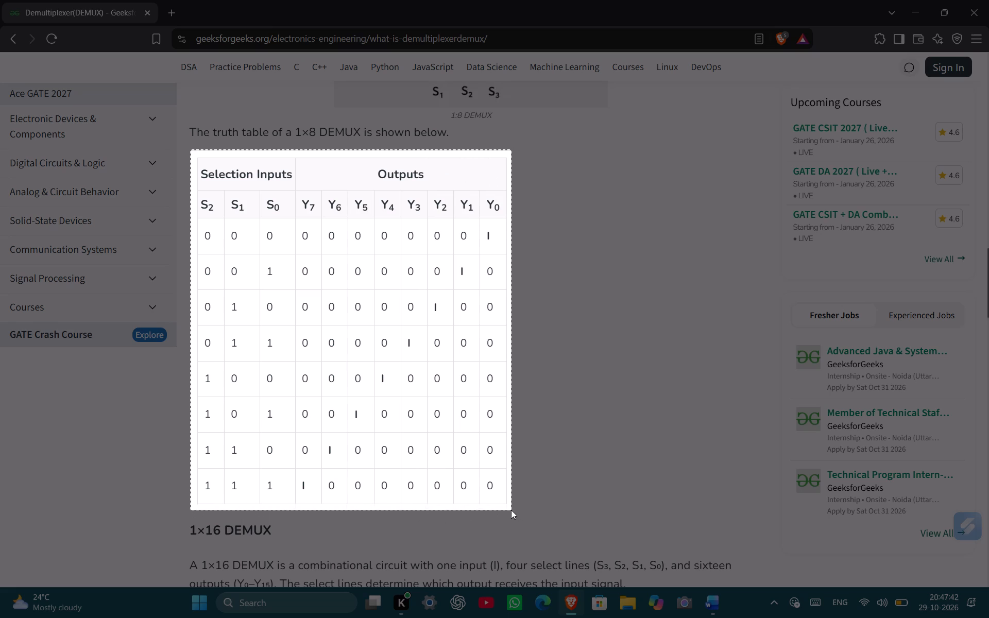
pyautogui.moveTo(511, 510); pyautogui.dragTo(514, 510)
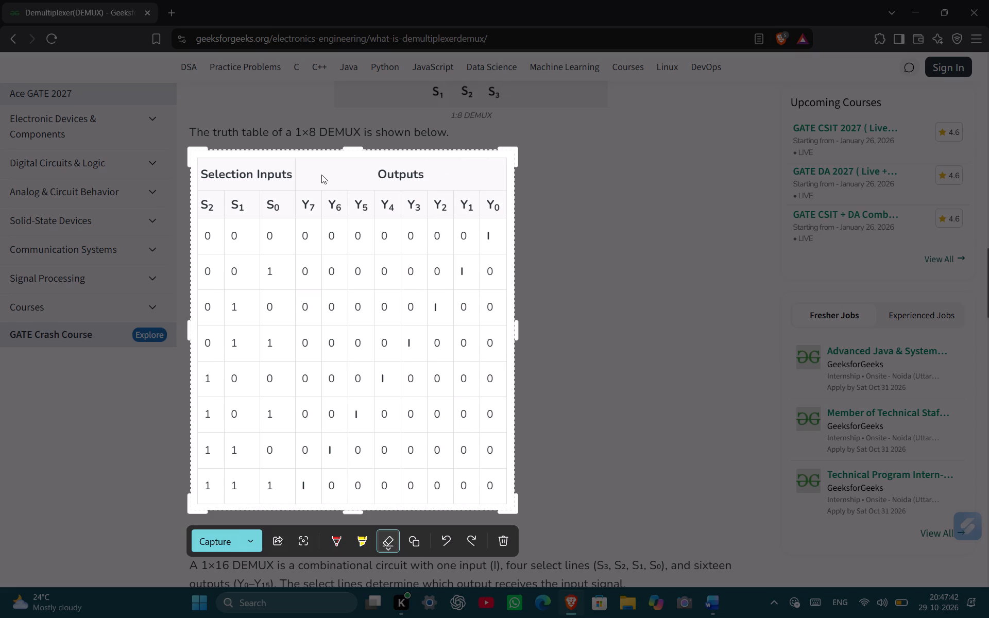
pyautogui.click(218, 546)
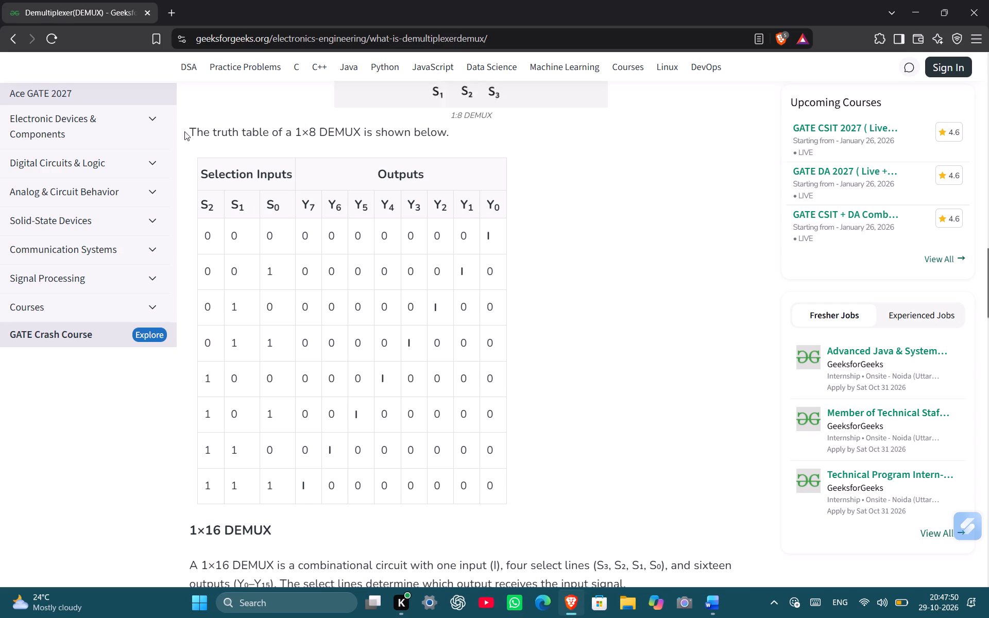
# Switch to Word and paste the truth table screenshot on a new line below the 1:8 Demultiplexer diagram.
pyautogui.click(922, 7)
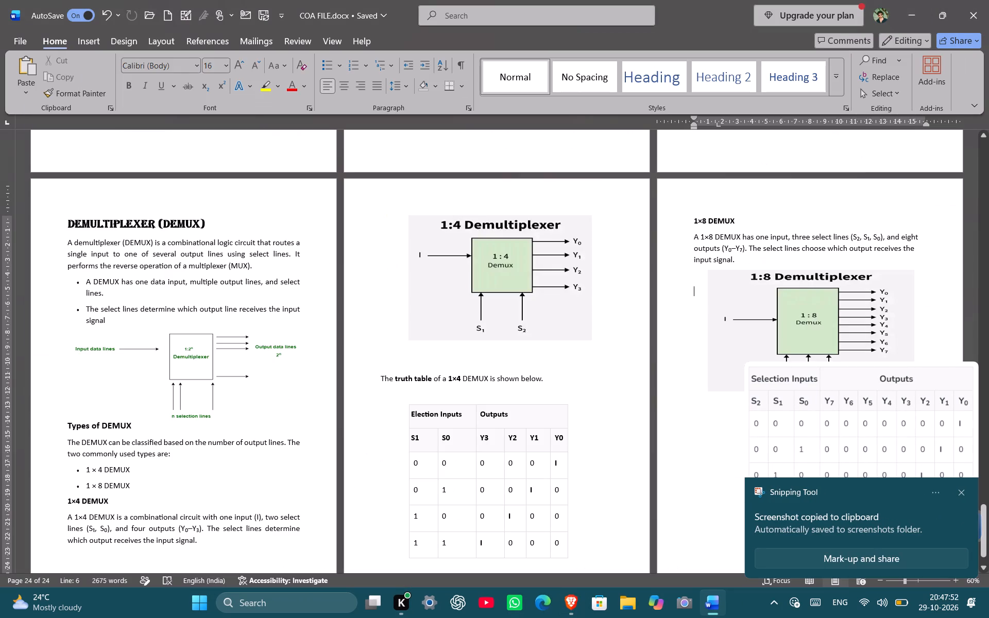
pyautogui.scroll(-2, 573, 393)
pyautogui.click(734, 411)
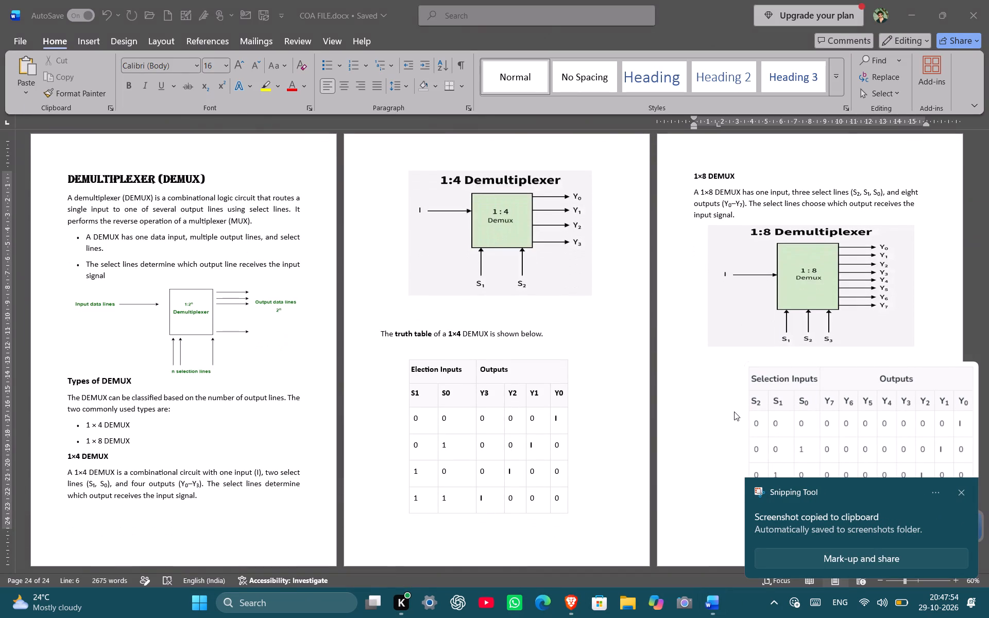
pyautogui.doubleClick(712, 359)
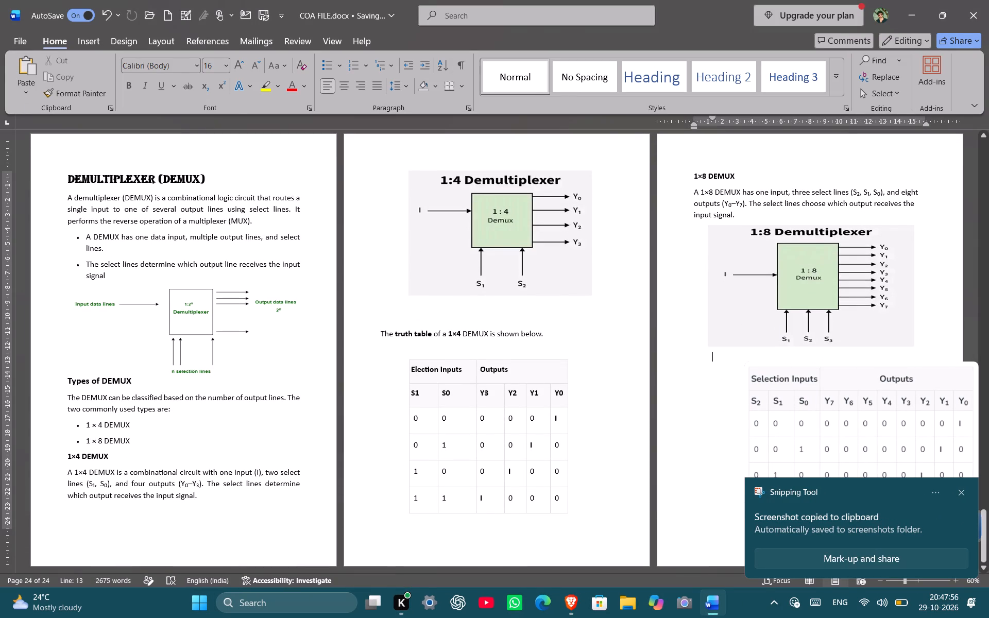
pyautogui.hotkey('ctrl', 'v')
# Shrink the 1×8 truth table image, apply square text wrapping, and move it down to leave a line free beneath the diagram.
pyautogui.click(793, 413)
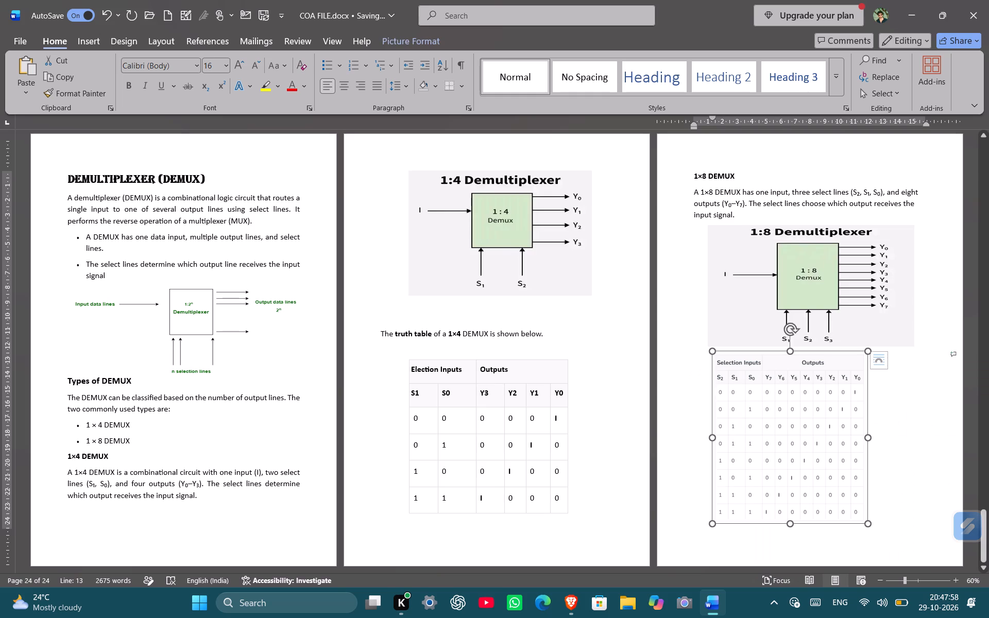
pyautogui.moveTo(867, 524); pyautogui.dragTo(837, 501)
pyautogui.moveTo(765, 387); pyautogui.dragTo(770, 424)
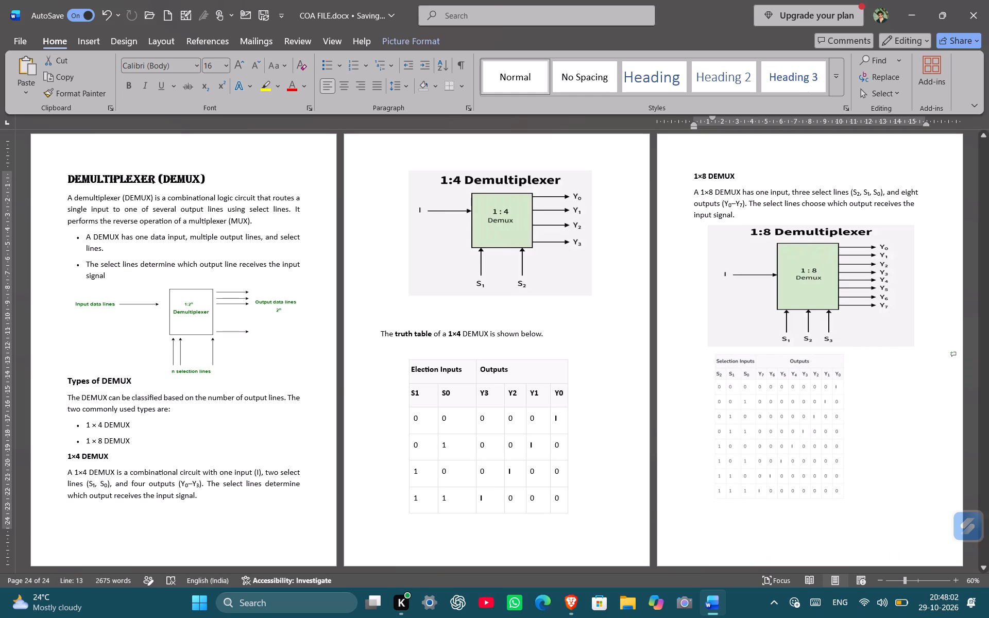
pyautogui.click(858, 356)
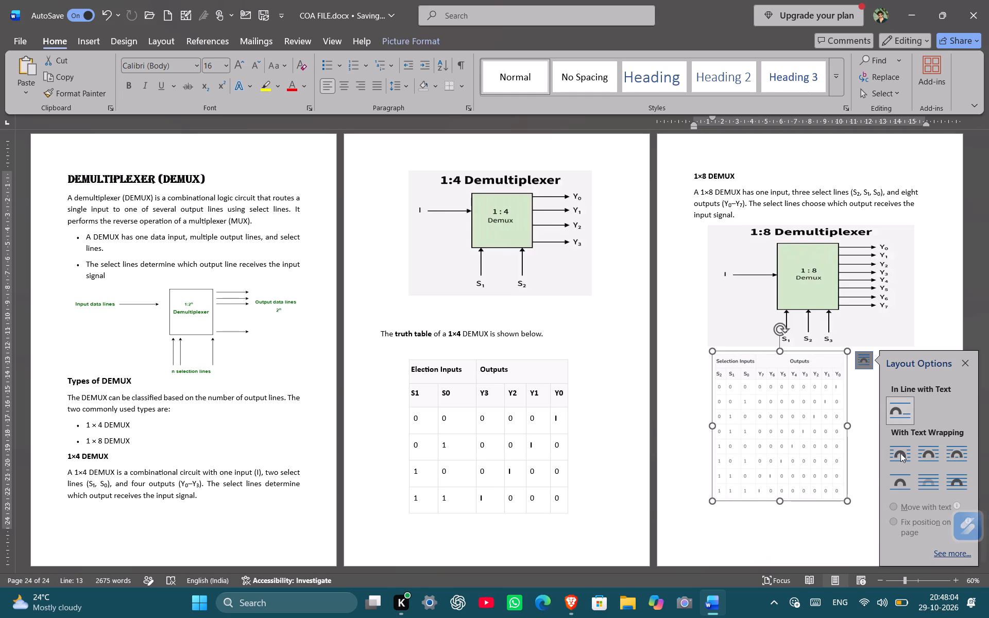
pyautogui.click(900, 453)
pyautogui.moveTo(799, 413); pyautogui.dragTo(800, 454)
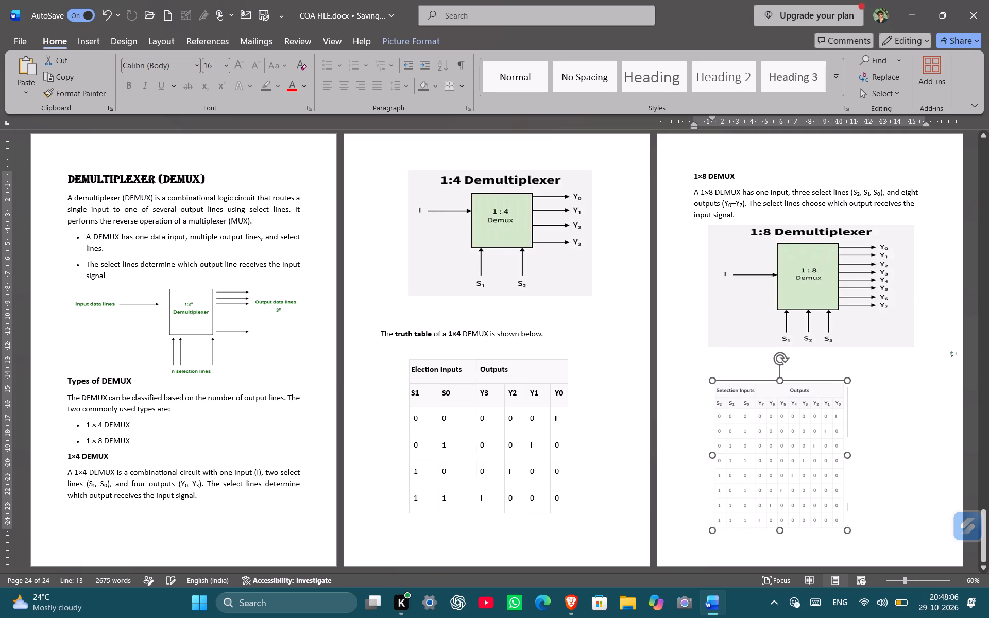
pyautogui.moveTo(800, 454); pyautogui.dragTo(801, 477)
pyautogui.scroll(-1, 801, 477)
# Copy "The truth table of a 1×8 DEMUX is shown below." from GeeksforGeeks in Brave into Word above the table image, without indentation.
pyautogui.click(579, 609)
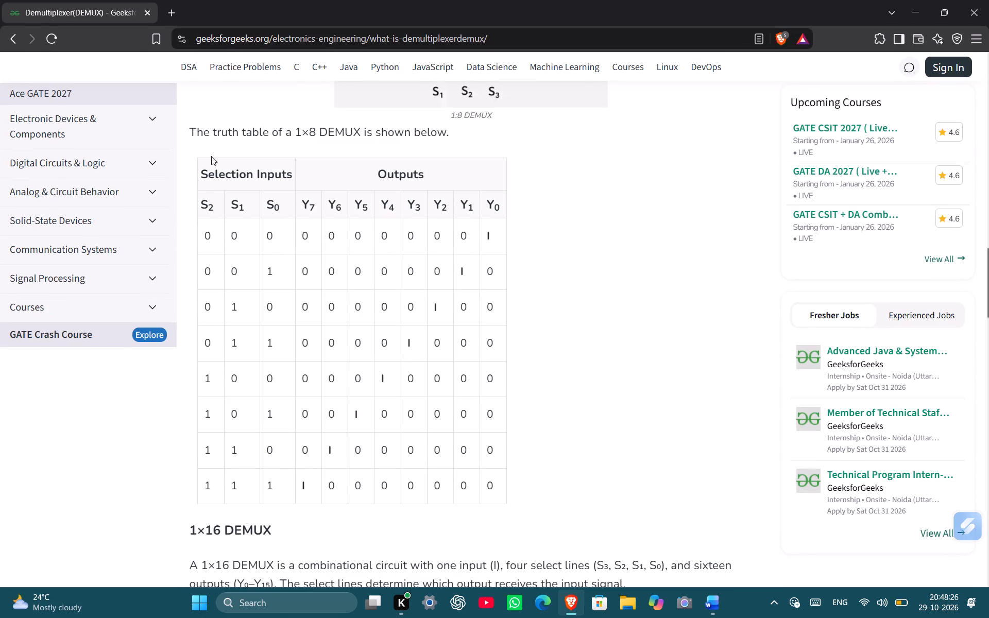
pyautogui.moveTo(188, 129); pyautogui.dragTo(450, 130)
pyautogui.hotkey('ctrl', 'c')
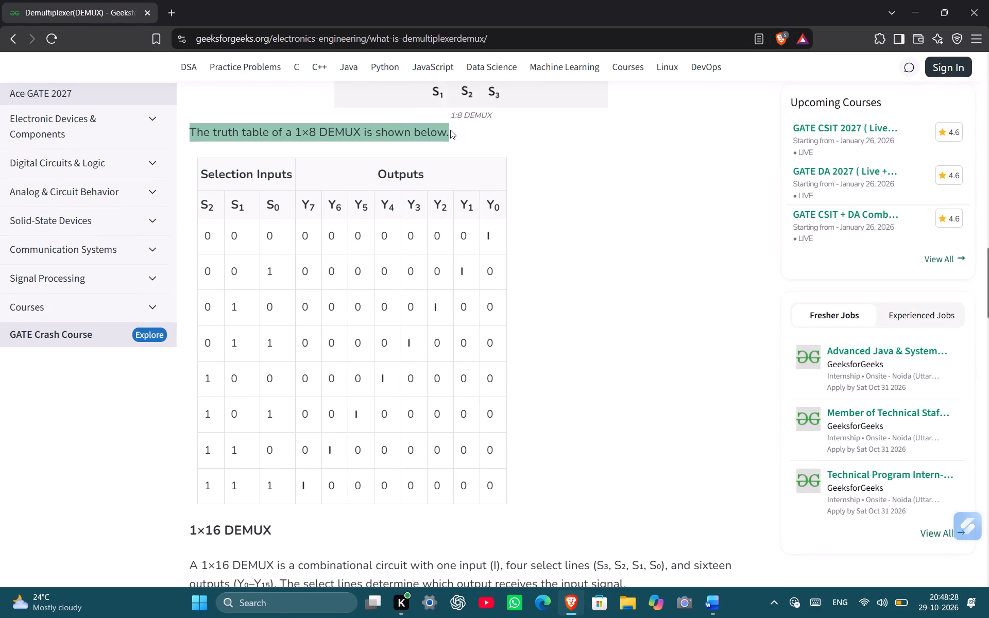
pyautogui.click(710, 599)
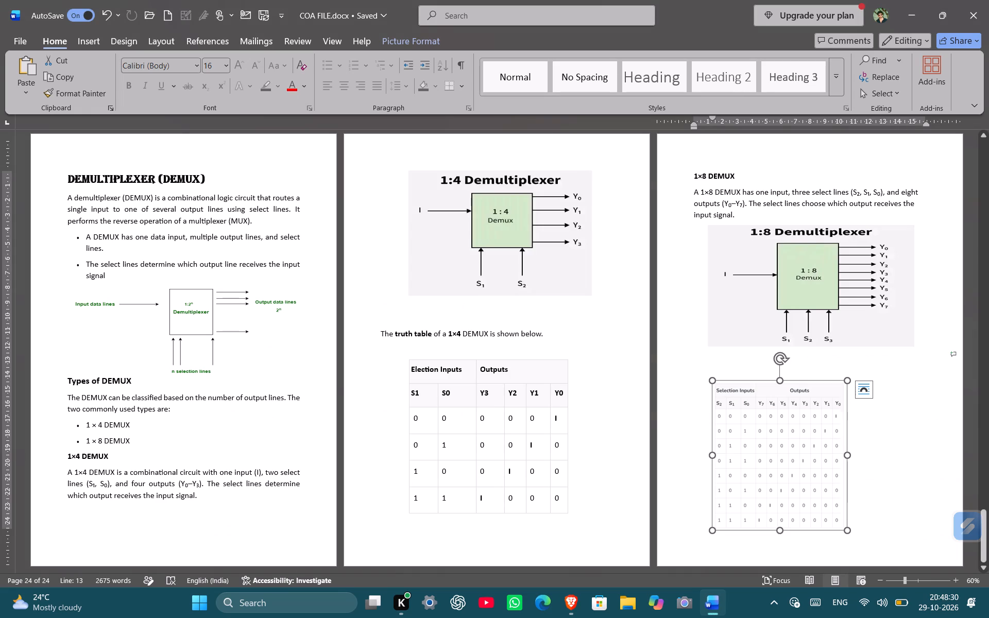
pyautogui.click(705, 365)
pyautogui.press('Left')
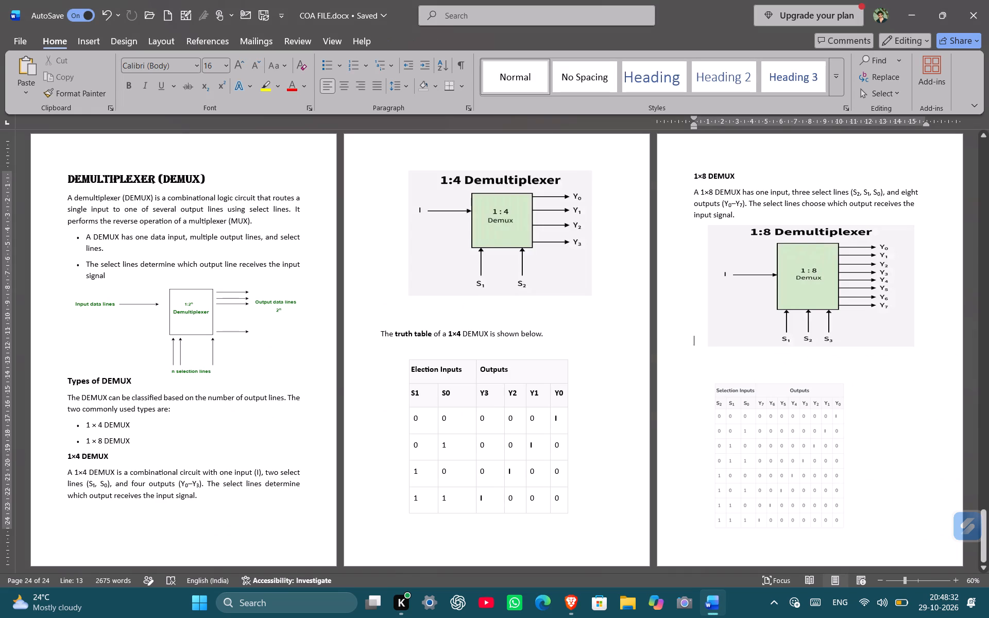
pyautogui.press('Down')
pyautogui.press('Down')
pyautogui.press('Down')
pyautogui.press('Return')
pyautogui.press('BackSpace')
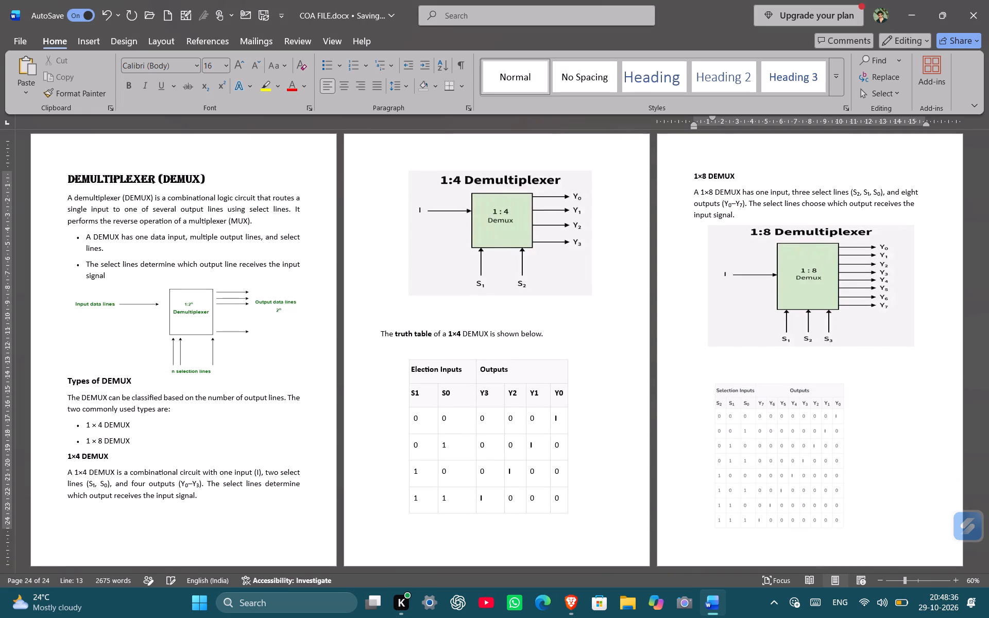
pyautogui.hotkey('ctrl', 'v')
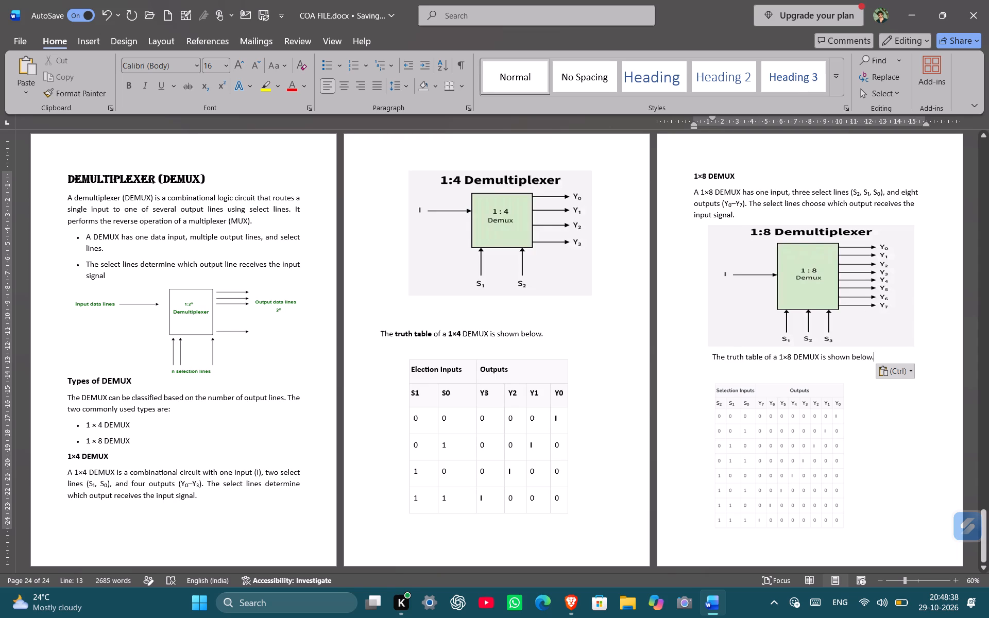
pyautogui.click(712, 357)
pyautogui.press('BackSpace')
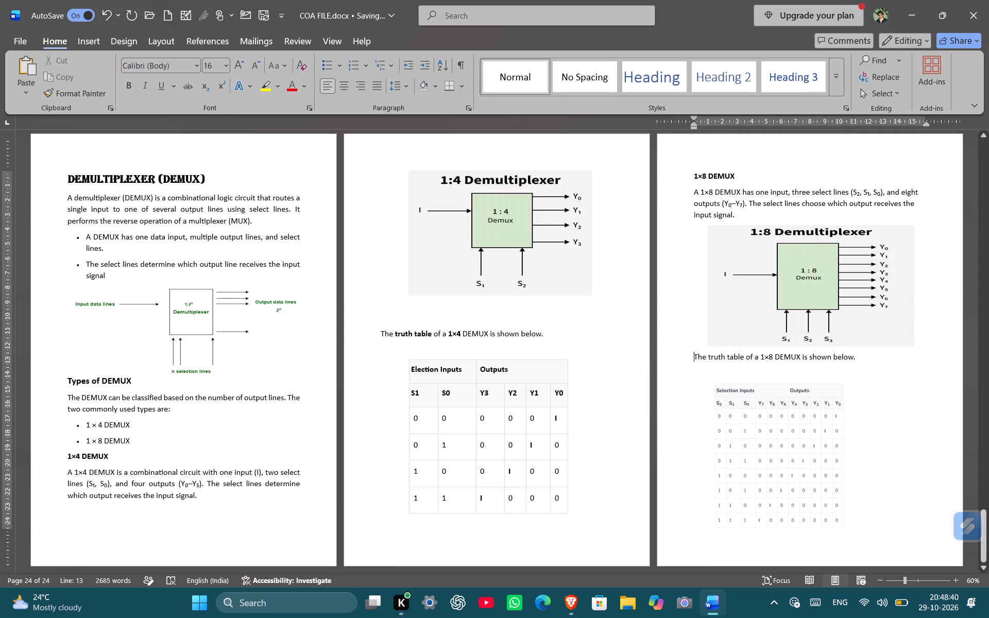
# Bold "truth table" and "1×8" in the sentence introducing the 1×8 DEMUX truth table.
pyautogui.moveTo(709, 357); pyautogui.dragTo(744, 356)
pyautogui.hotkey('ctrl', 'b')
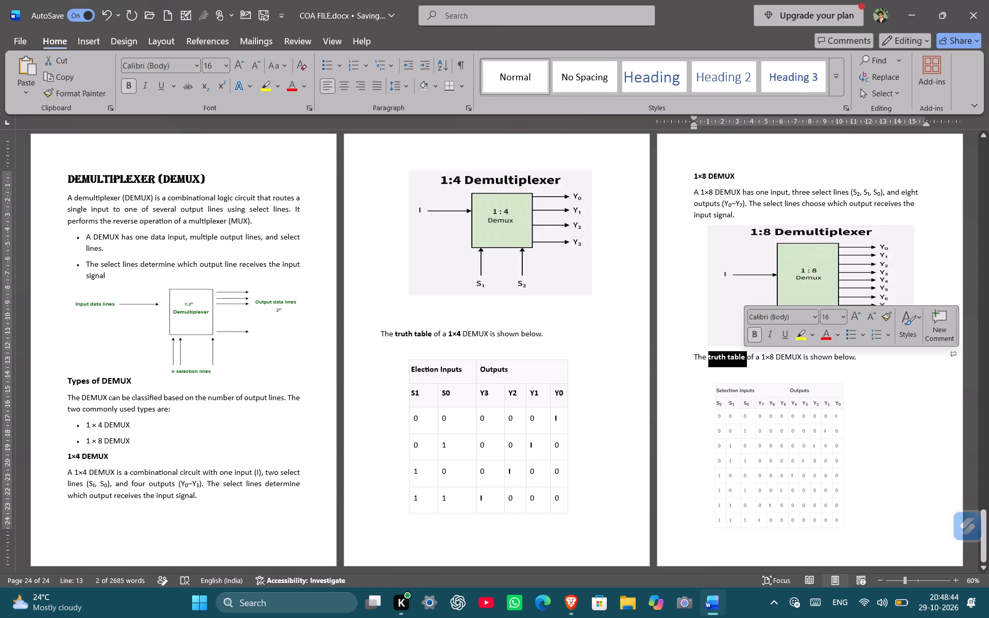
pyautogui.moveTo(761, 355); pyautogui.dragTo(774, 358)
pyautogui.hotkey('ctrl', 'b')
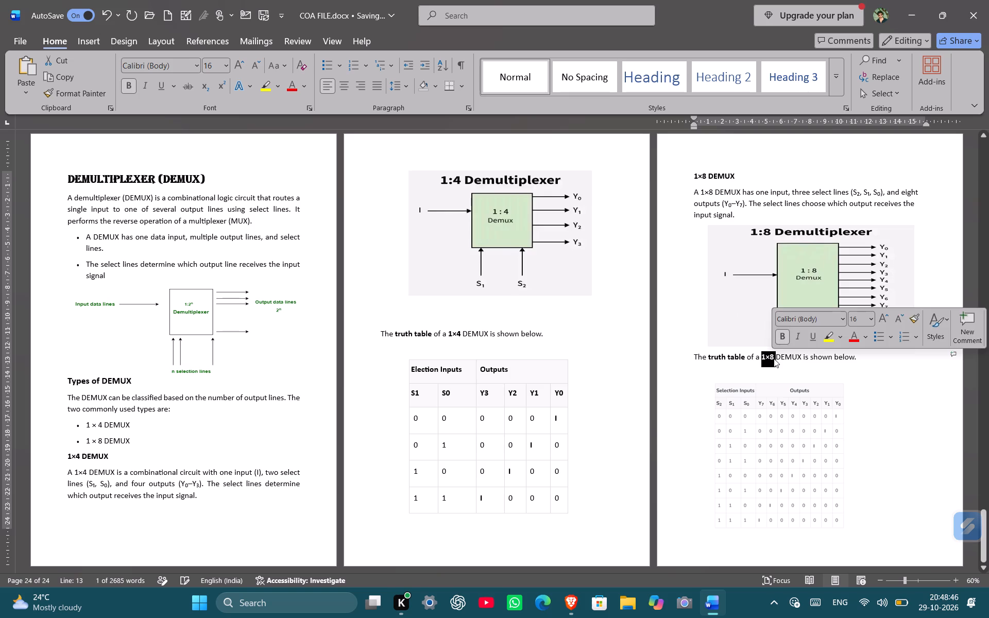
pyautogui.click(774, 358)
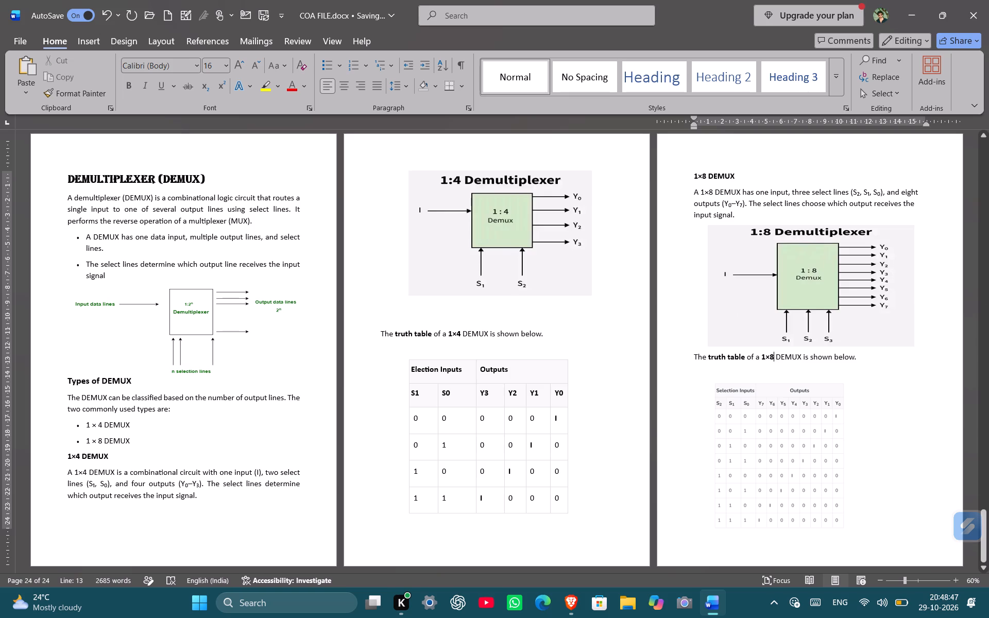
# Move the 1×8 truth table image up to sit just below its introductory sentence, nearly aligned with the diagram's left edge.
pyautogui.click(822, 365)
pyautogui.moveTo(798, 395); pyautogui.dragTo(796, 382)
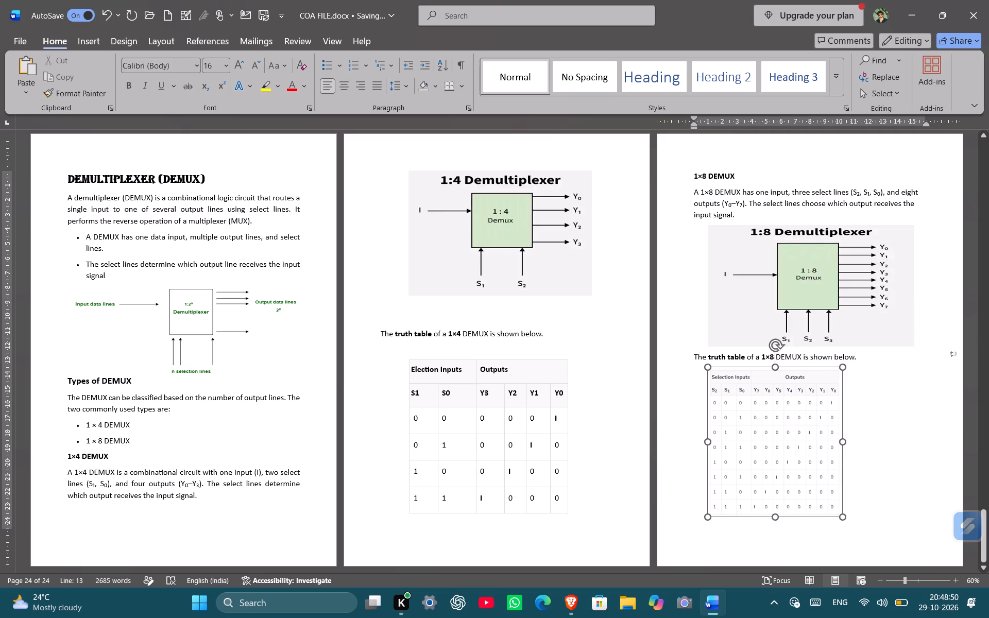
pyautogui.moveTo(796, 382); pyautogui.dragTo(807, 388)
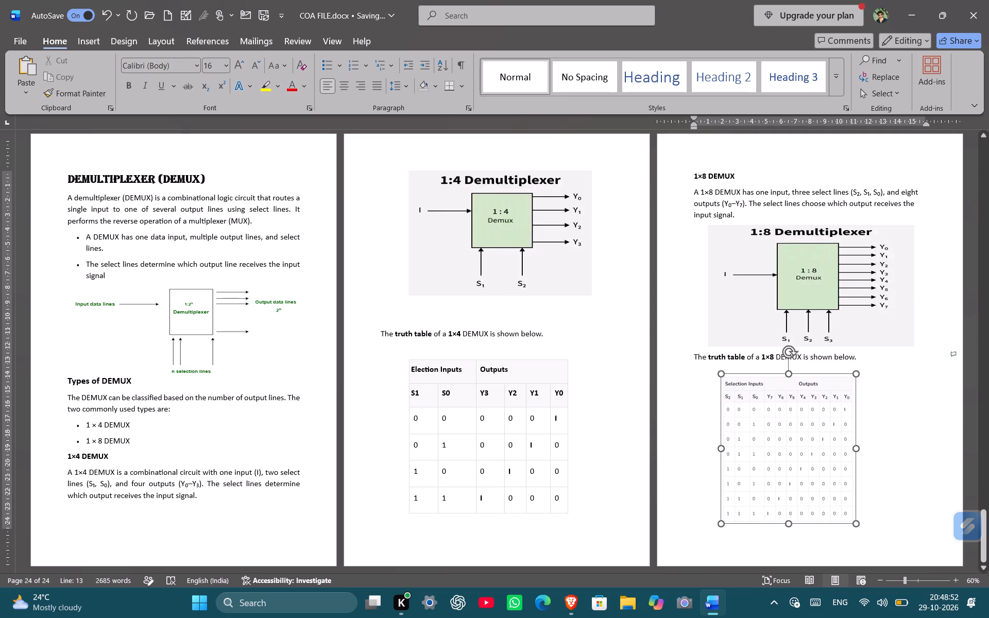
pyautogui.moveTo(807, 388); pyautogui.dragTo(802, 390)
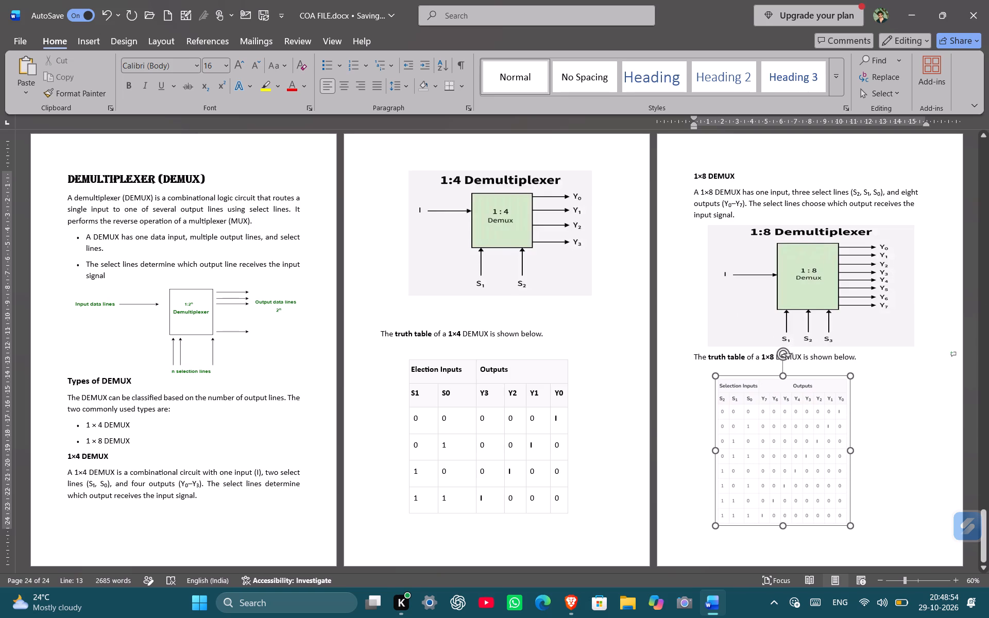
pyautogui.moveTo(802, 390); pyautogui.dragTo(799, 390)
# Stretch the 1×8 truth table image wider from its right edge, keeping its height.
pyautogui.moveTo(849, 453); pyautogui.dragTo(850, 453)
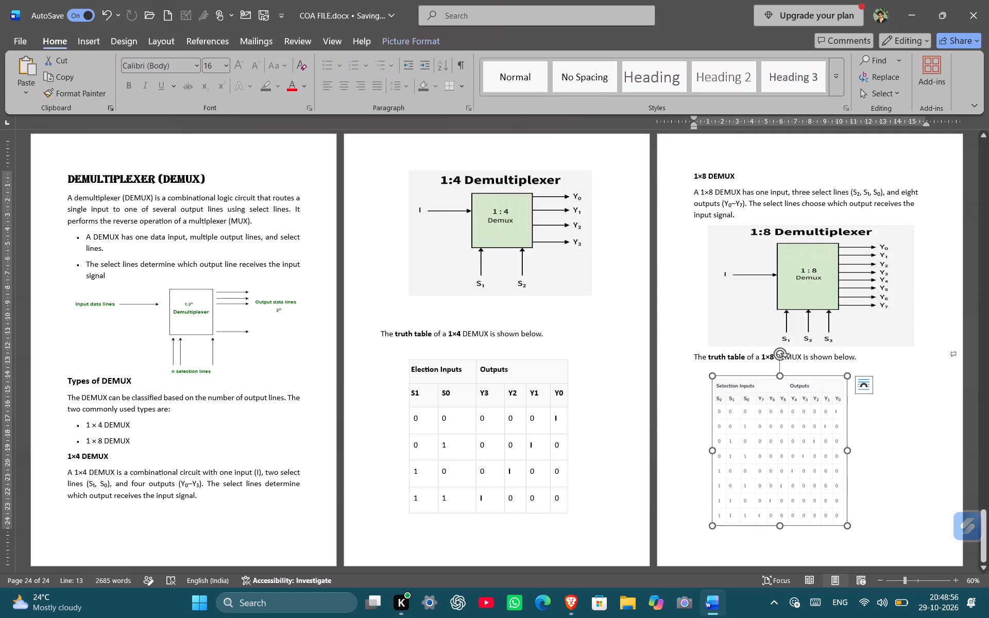
pyautogui.moveTo(850, 453); pyautogui.dragTo(865, 453)
pyautogui.scroll(-1, 894, 431)
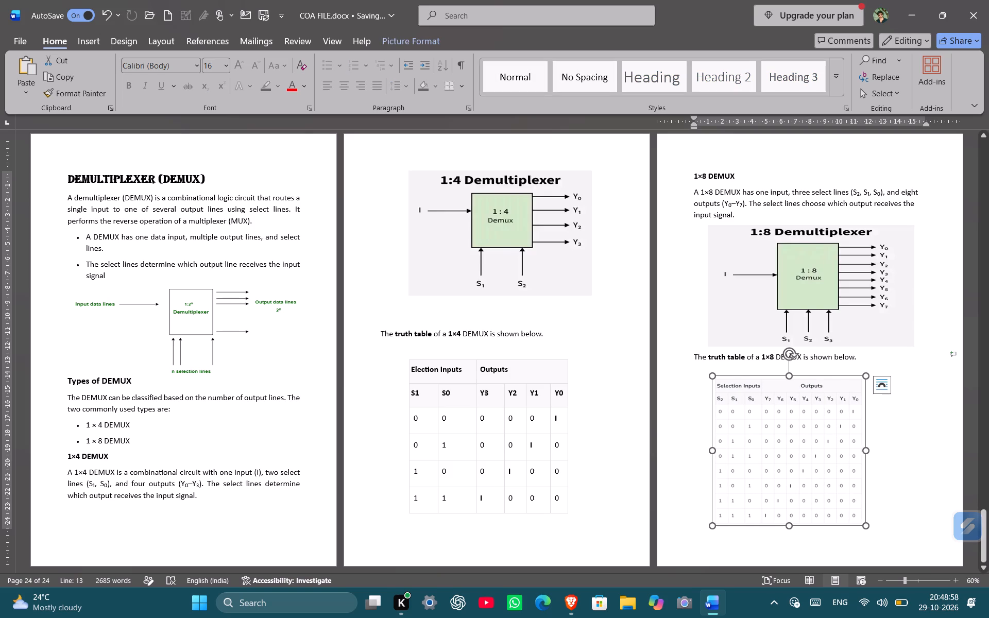
# Shrink the 1:8 Demultiplexer diagram slightly from its lower-right corner, keeping its top-left corner in place.
pyautogui.keyDown('ctrl'); pyautogui.scroll(4, 894, 431); pyautogui.keyUp('ctrl')
pyautogui.hscroll(-4, 894, 431)
pyautogui.scroll(-2, 627, 419)
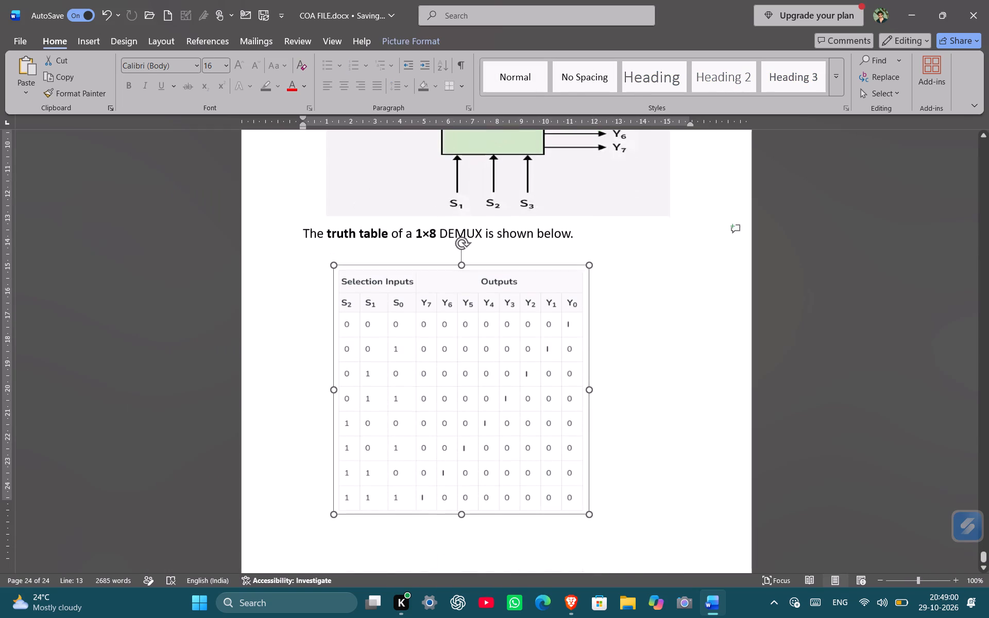
pyautogui.click(636, 367)
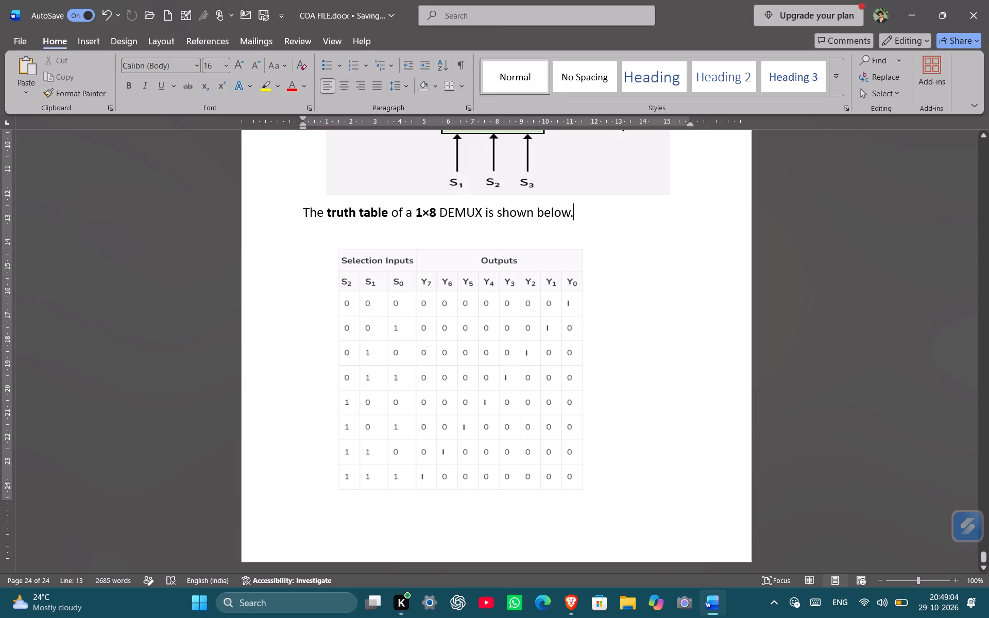
pyautogui.scroll(2, 620, 253)
pyautogui.scroll(-1, 582, 351)
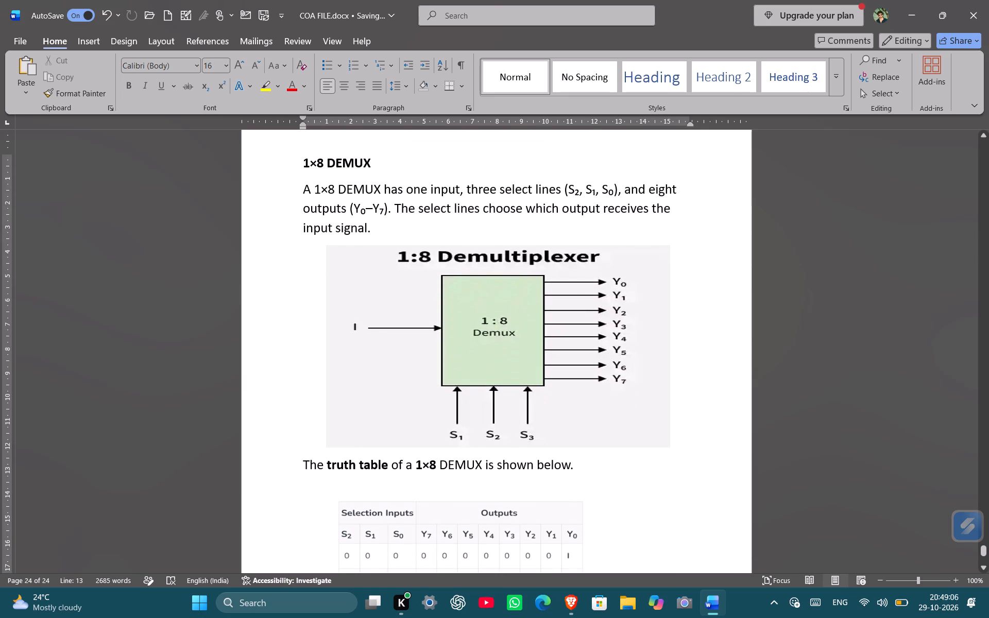
pyautogui.click(509, 353)
pyautogui.moveTo(672, 445); pyautogui.dragTo(640, 414)
pyautogui.click(640, 485)
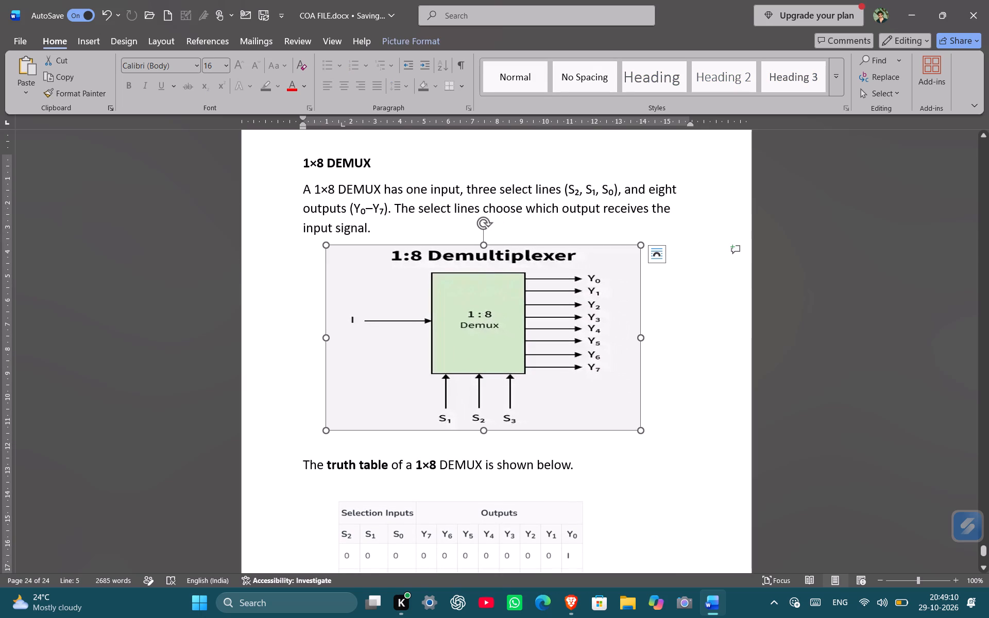
# Review the layout of the Demultiplexer pages side by side, including the 1×8 DEMUX diagram and truth table.
pyautogui.scroll(-1, 640, 485)
pyautogui.scroll(1, 640, 485)
pyautogui.keyDown('ctrl'); pyautogui.scroll(-4, 640, 485); pyautogui.keyUp('ctrl')
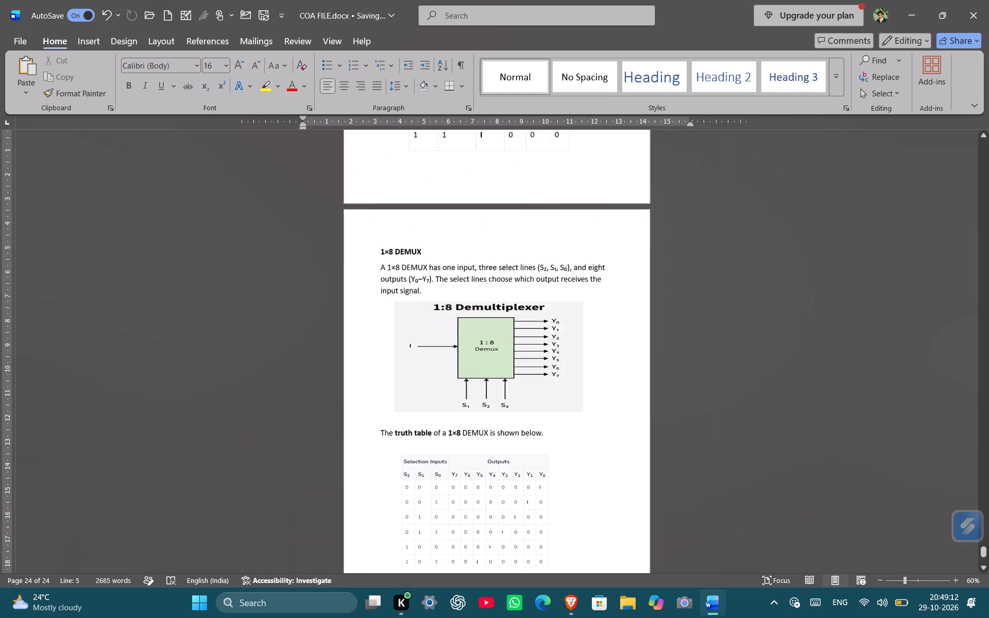
pyautogui.scroll(-1, 775, 406)
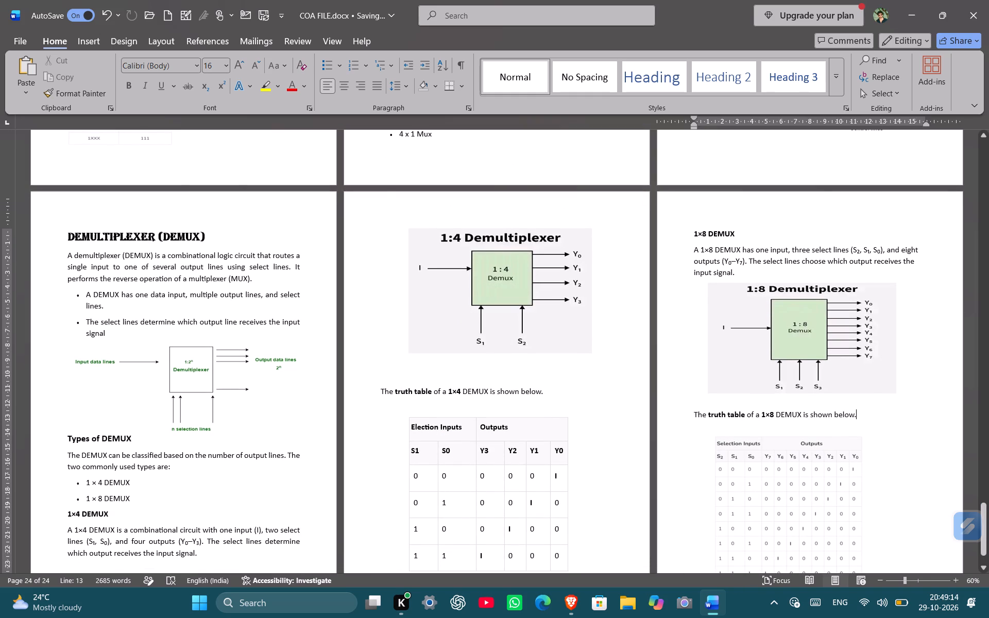
pyautogui.scroll(-2, 676, 486)
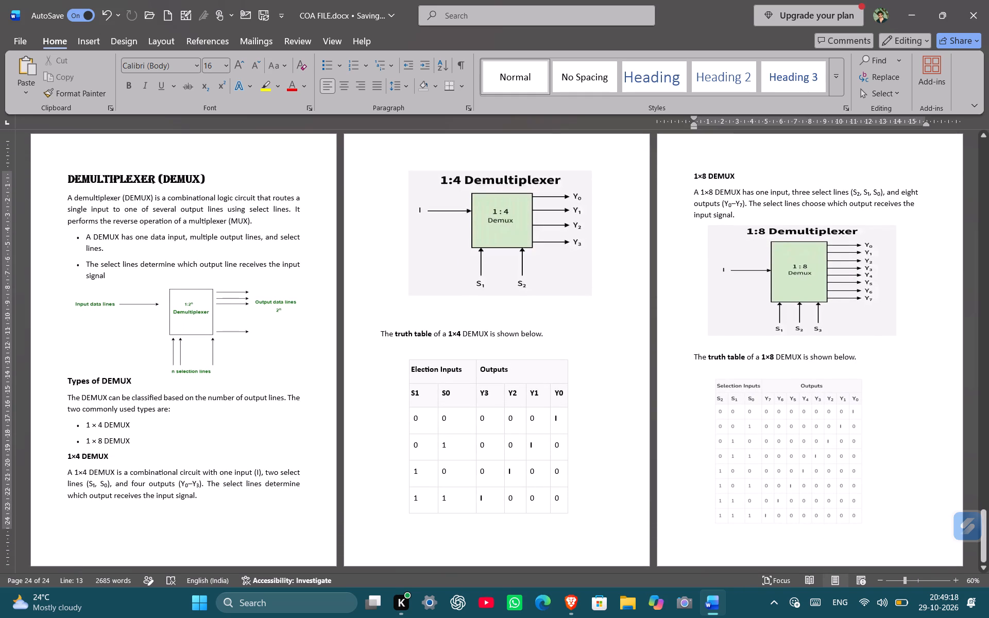
pyautogui.click(905, 581)
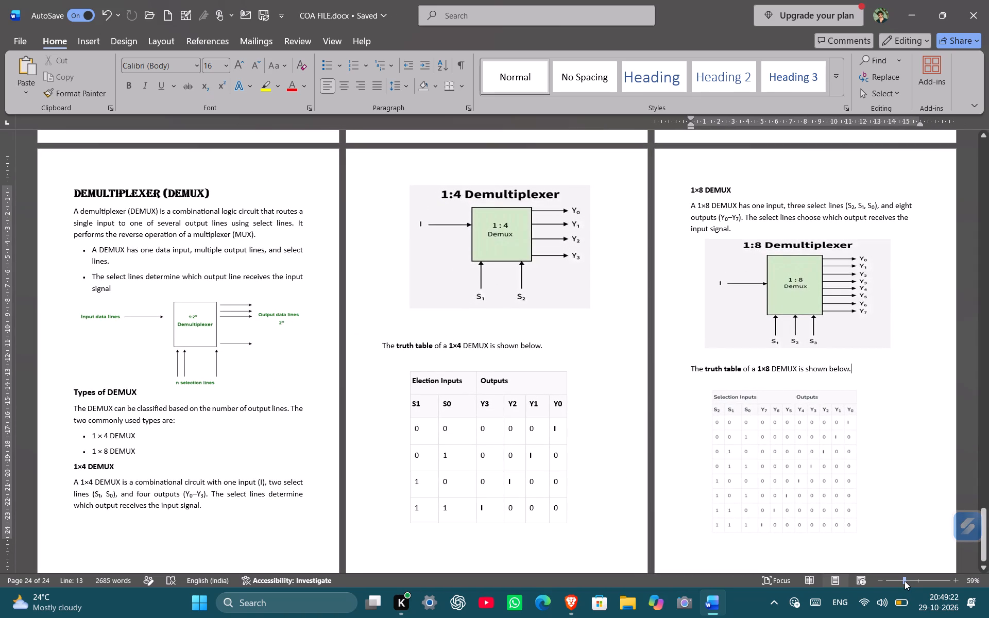
pyautogui.scroll(-4, 718, 409)
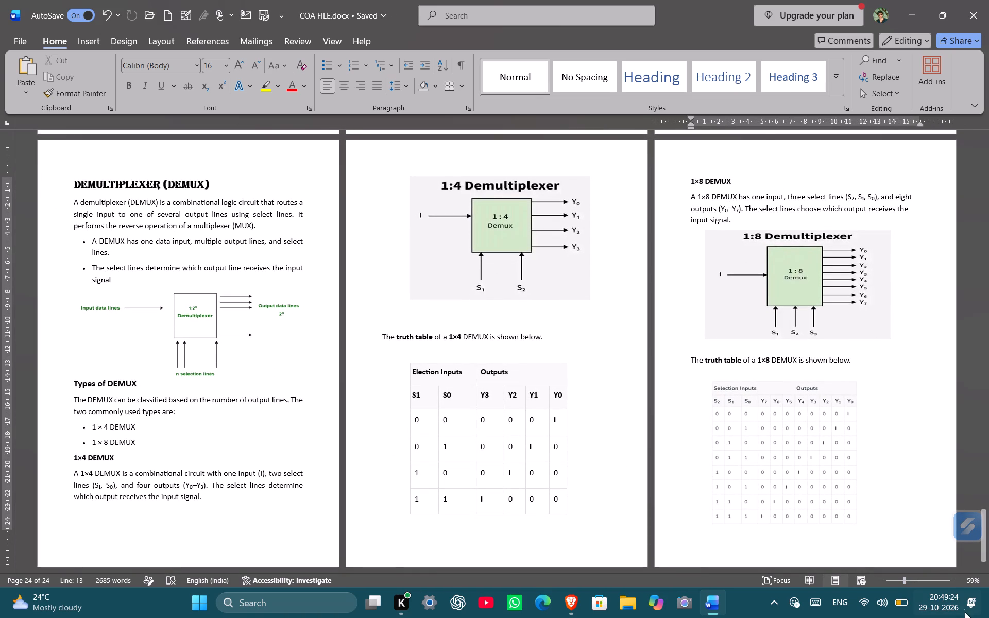
# Clear all notifications in the Windows notification centre and return to the document.
pyautogui.click(965, 612)
pyautogui.click(937, 23)
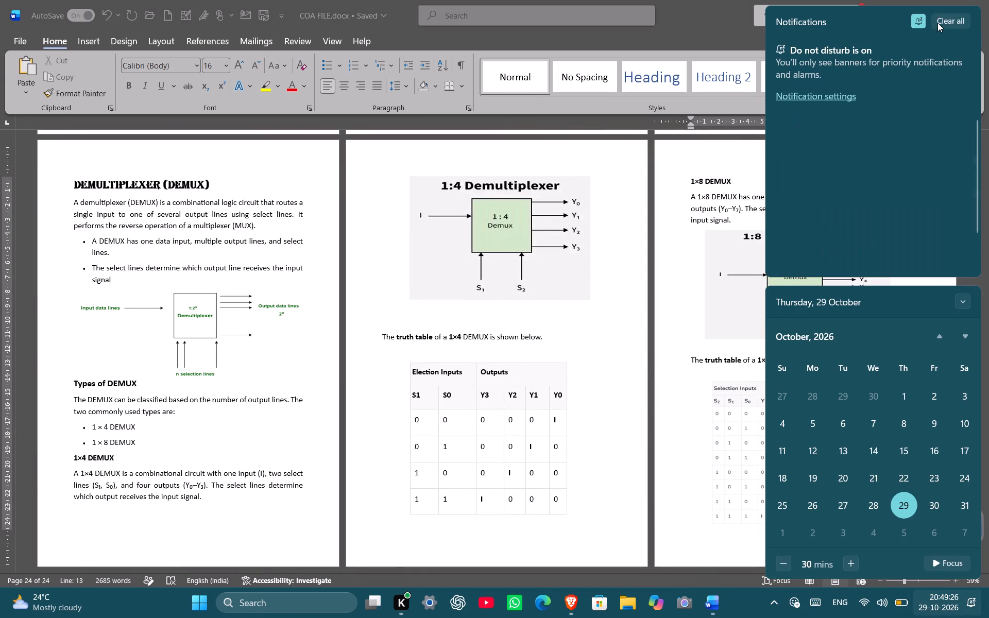
pyautogui.click(659, 365)
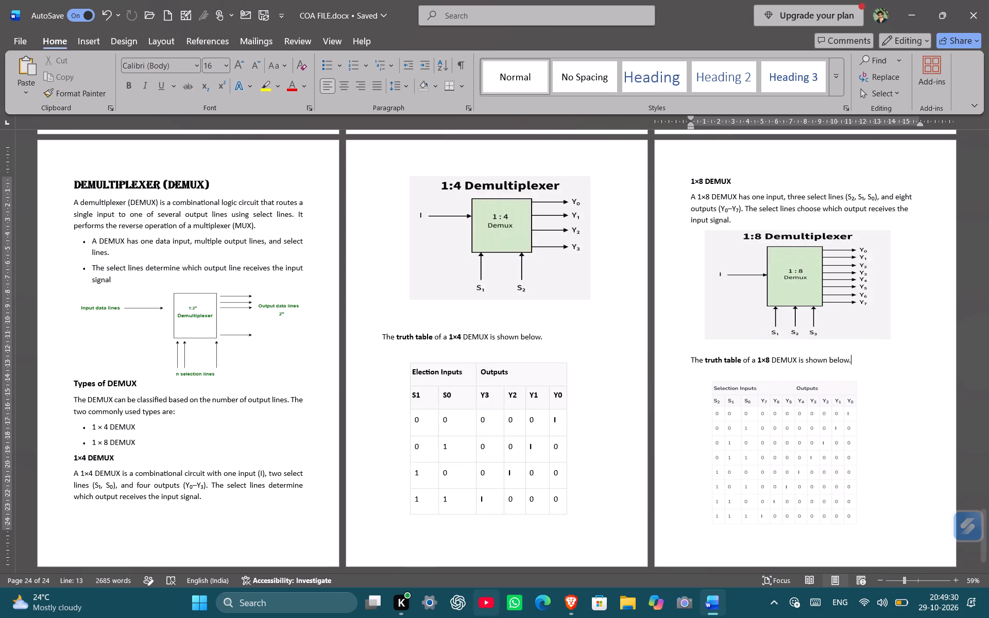
# Look through the GeeksforGeeks Demultiplexer article in Brave, from the introduction to Applications, for content still missing from the document.
pyautogui.click(582, 597)
pyautogui.scroll(-2, 407, 412)
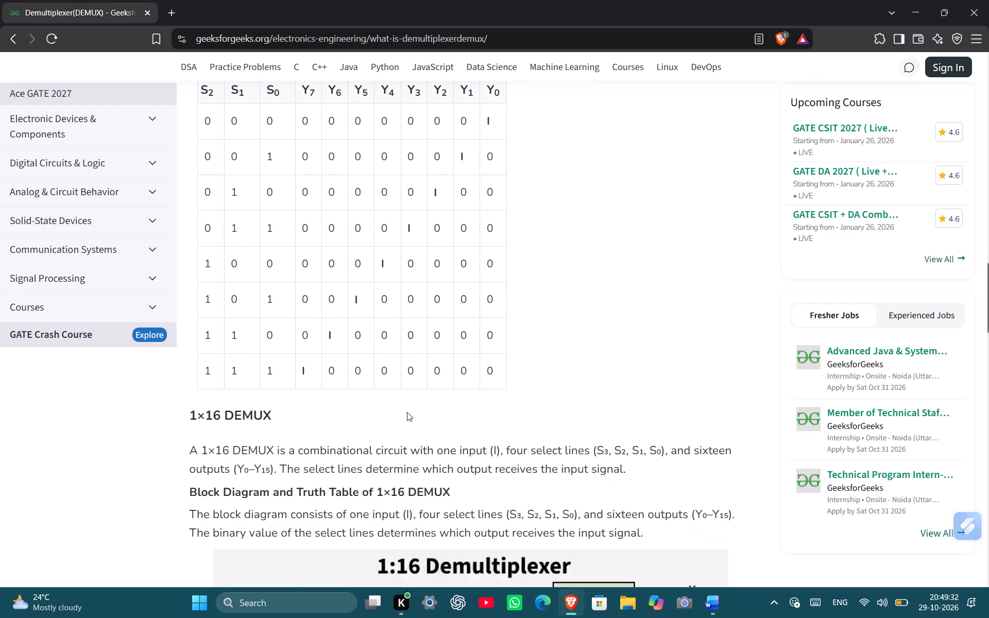
pyautogui.scroll(-1, 407, 412)
pyautogui.scroll(9, 407, 412)
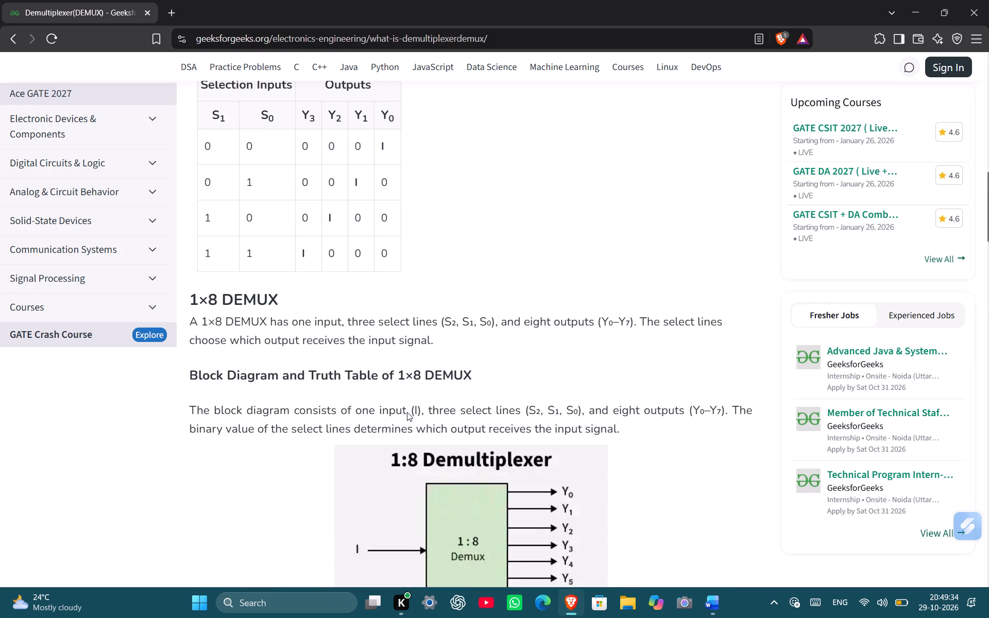
pyautogui.scroll(8, 407, 412)
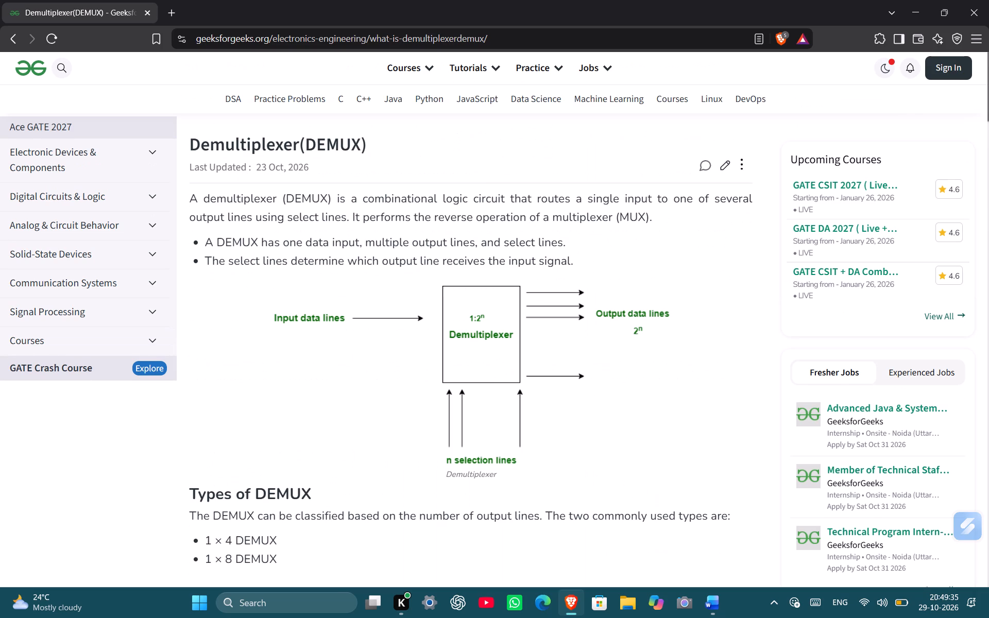
pyautogui.scroll(-2, 407, 412)
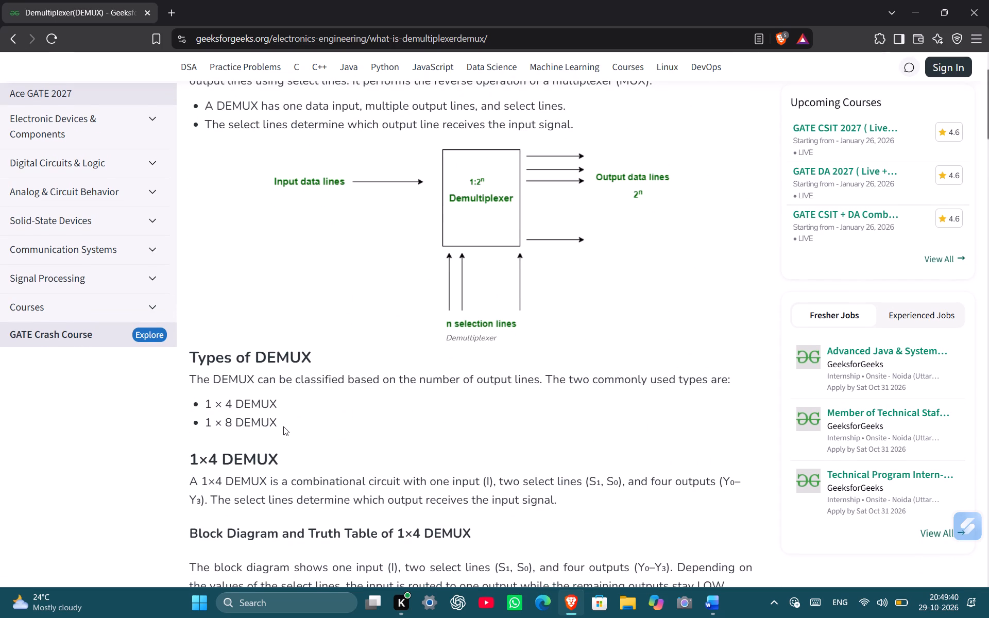
pyautogui.scroll(-10, 283, 426)
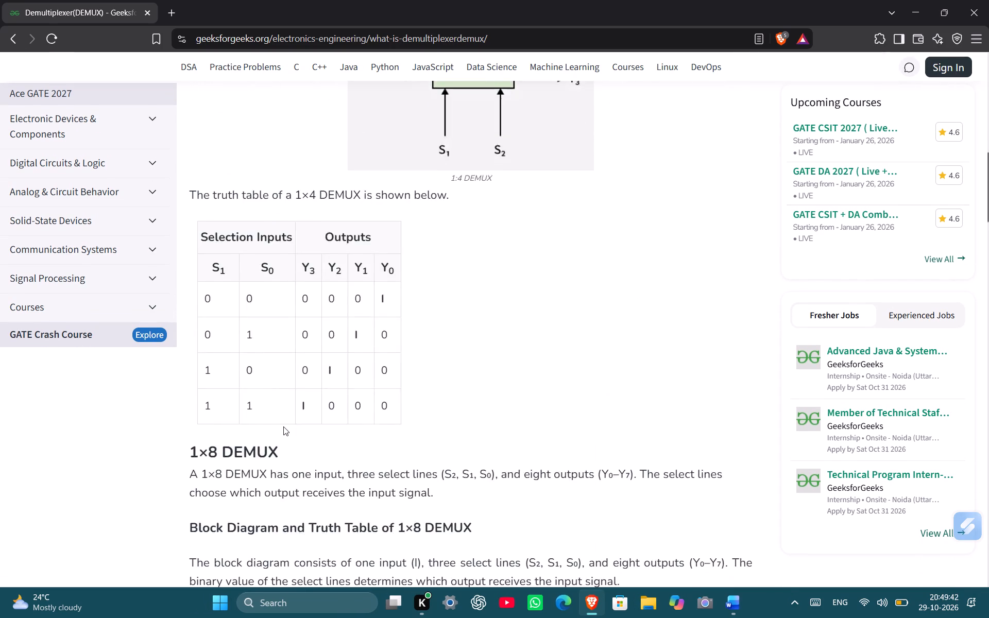
pyautogui.scroll(-9, 283, 426)
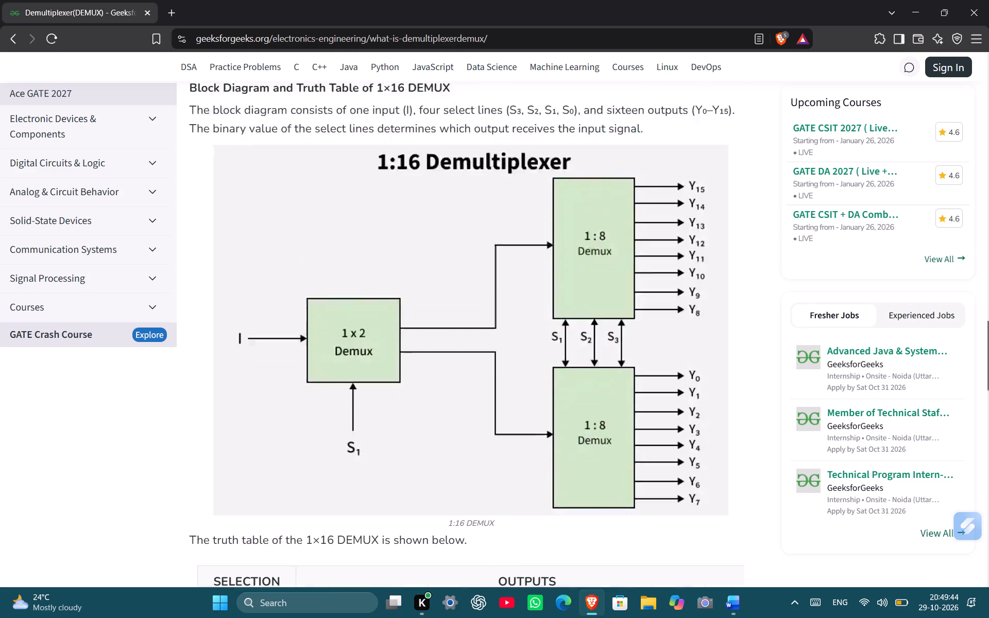
pyautogui.scroll(-6, 283, 426)
pyautogui.scroll(1, 283, 426)
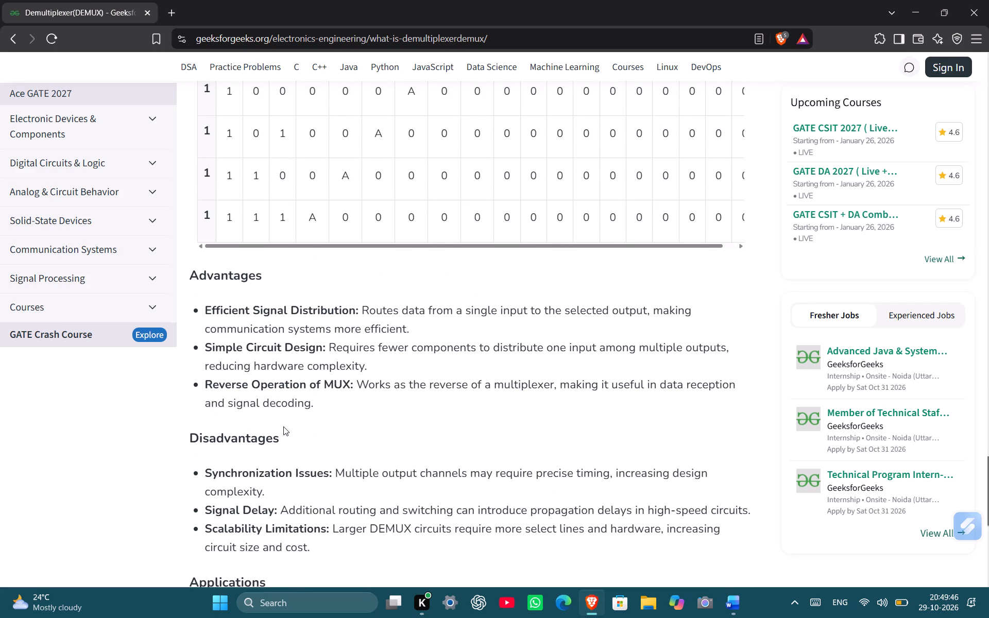
pyautogui.scroll(-3, 280, 322)
pyautogui.scroll(4, 280, 322)
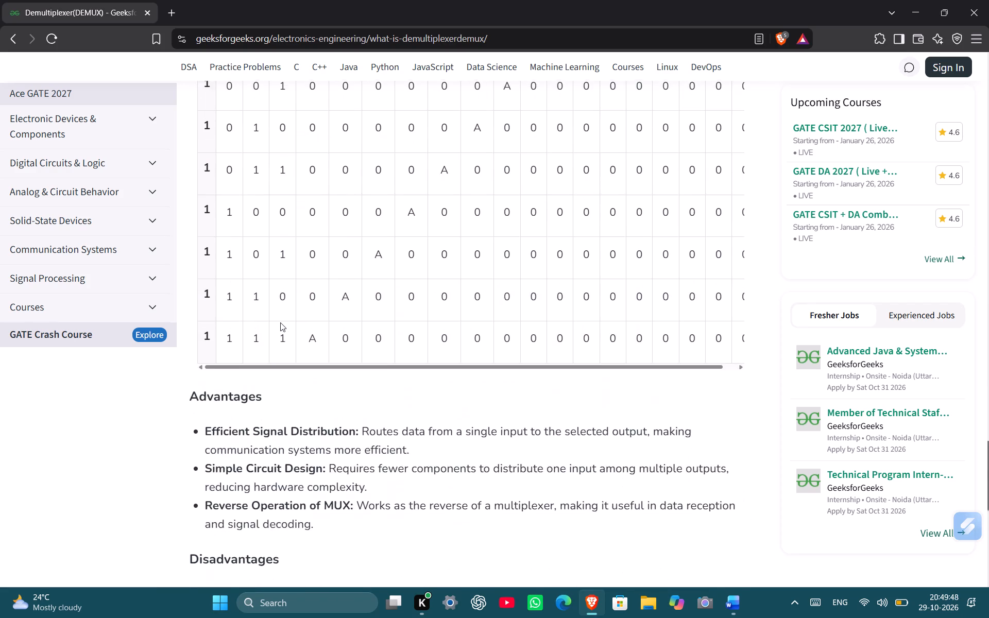
pyautogui.scroll(5, 280, 322)
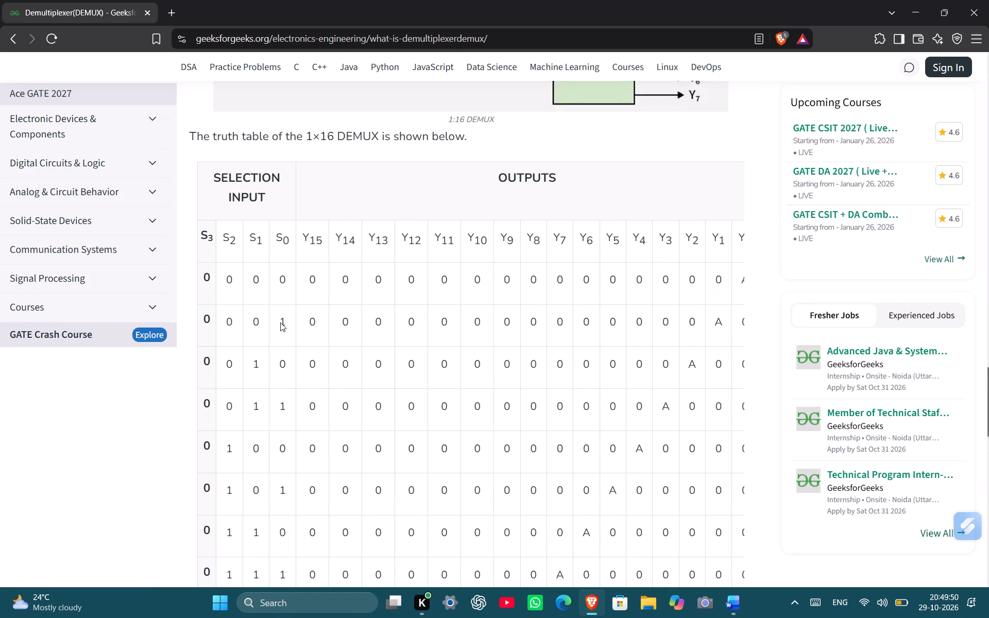
pyautogui.scroll(-7, 280, 322)
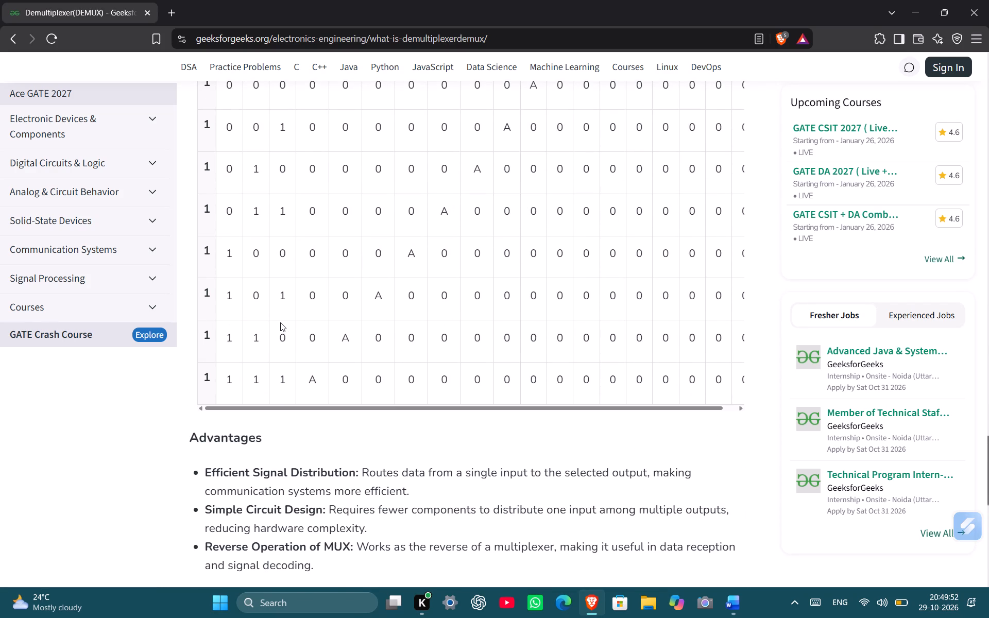
pyautogui.scroll(8, 280, 322)
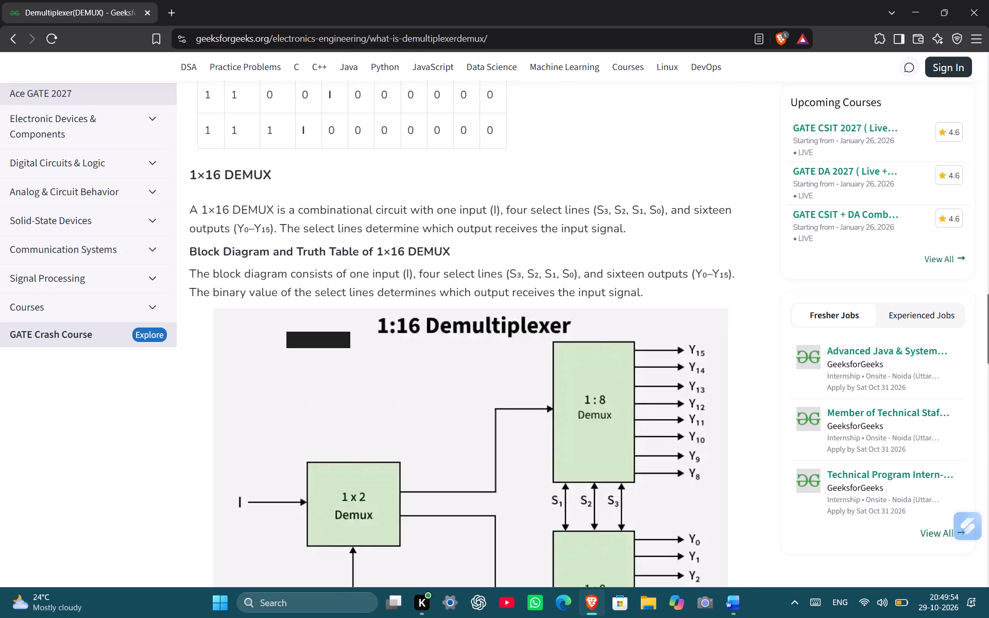
pyautogui.scroll(-7, 280, 322)
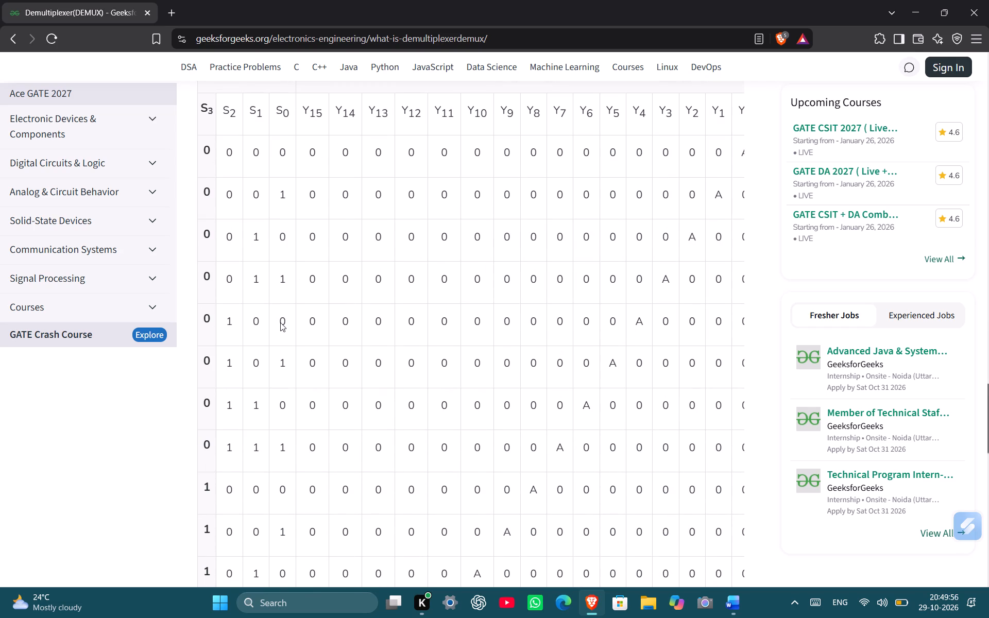
pyautogui.scroll(2, 280, 322)
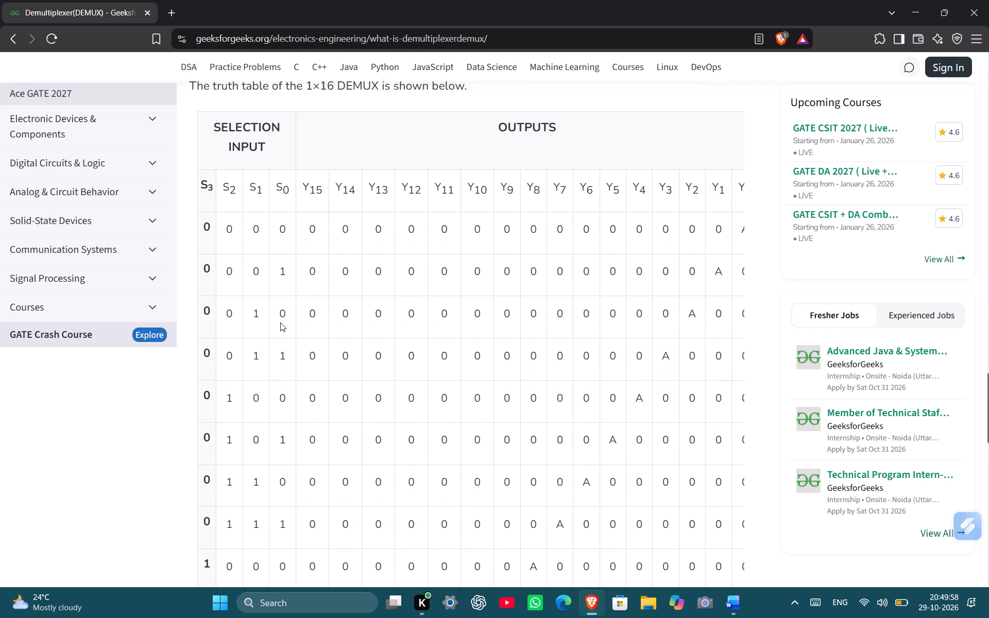
pyautogui.scroll(8, 280, 322)
pyautogui.scroll(-5, 280, 322)
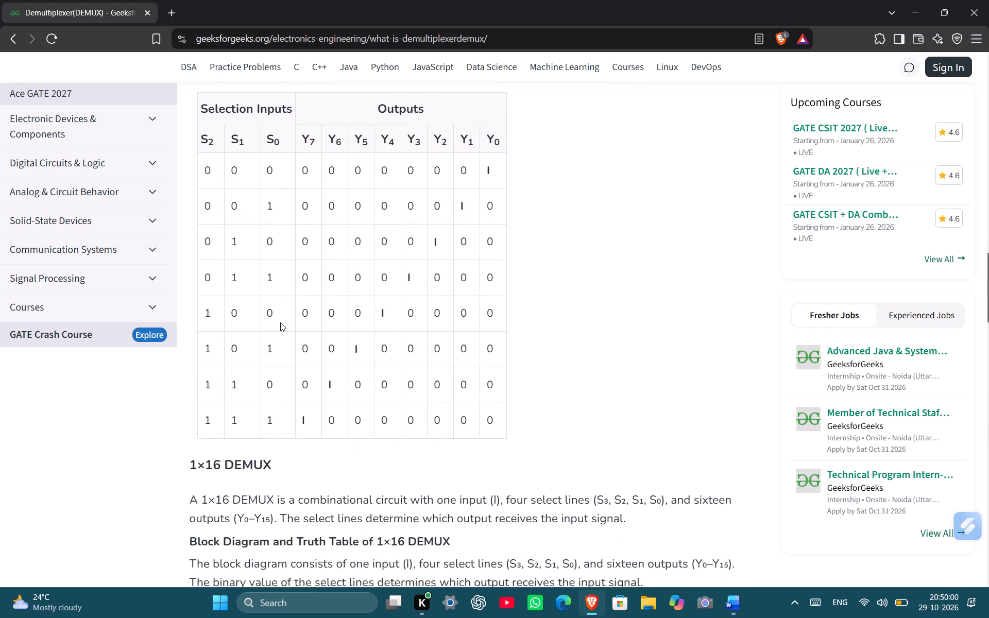
pyautogui.scroll(-11, 280, 322)
pyautogui.scroll(1, 259, 244)
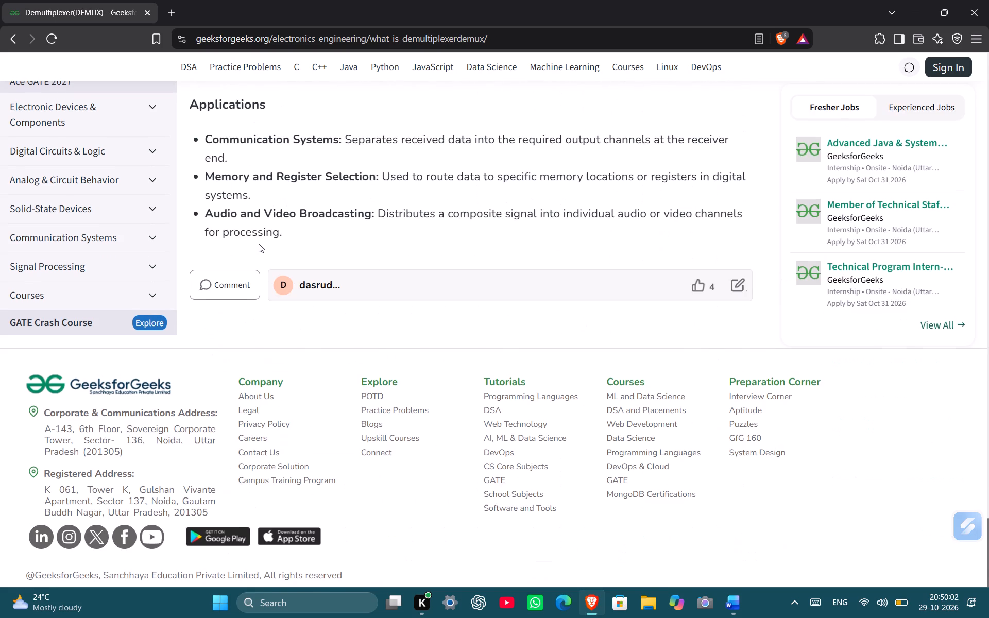
pyautogui.scroll(4, 259, 244)
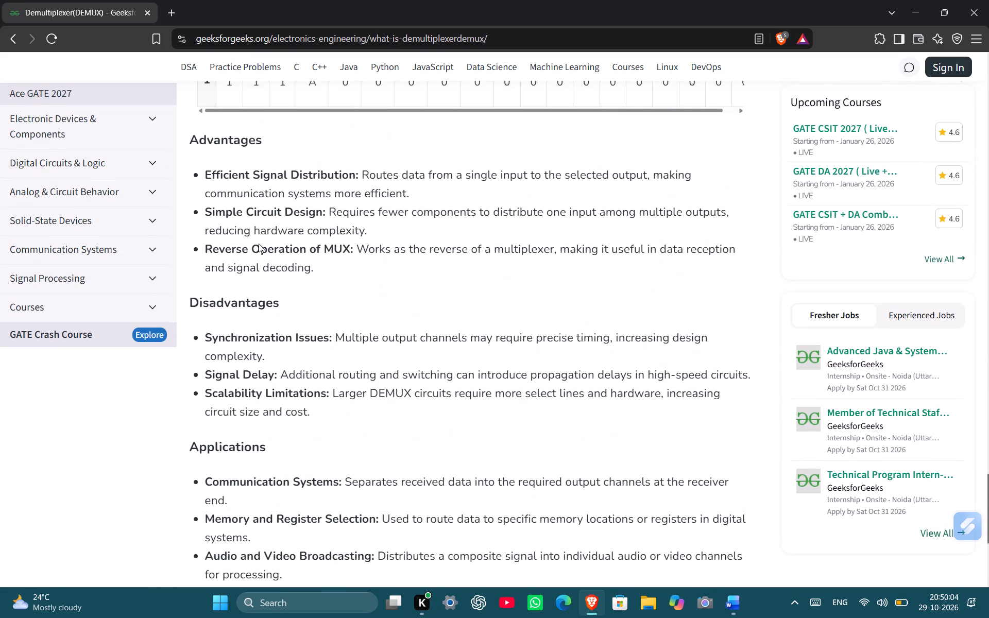
# Copy the Advantages, Disadvantages and Applications sections from GeeksforGeeks onto a new page in Word, after a page break below the 1×8 truth table.
pyautogui.scroll(-1, 259, 244)
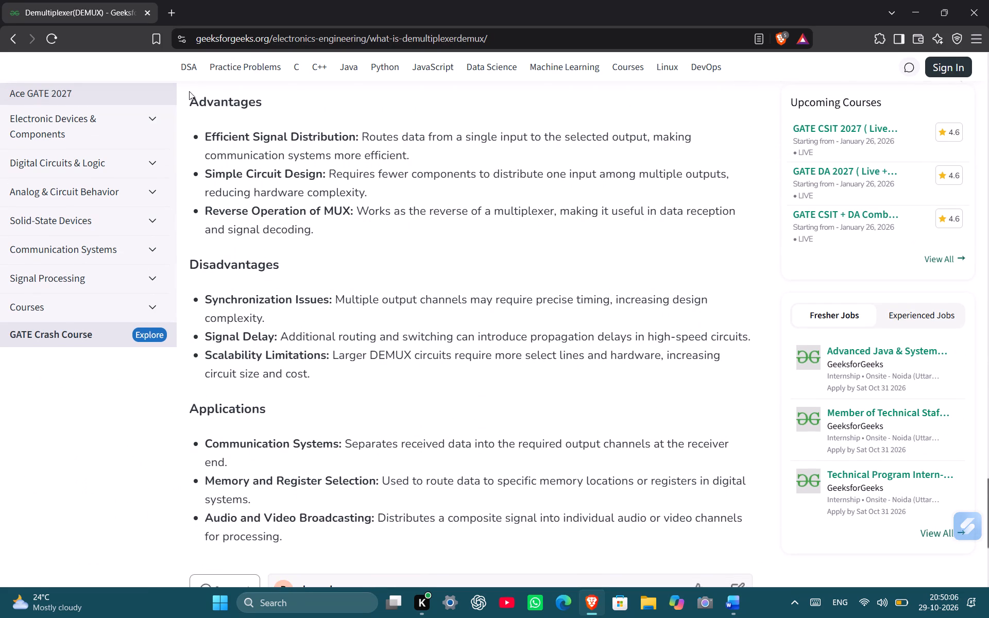
pyautogui.moveTo(189, 91); pyautogui.dragTo(288, 534)
pyautogui.hotkey('ctrl', 'c')
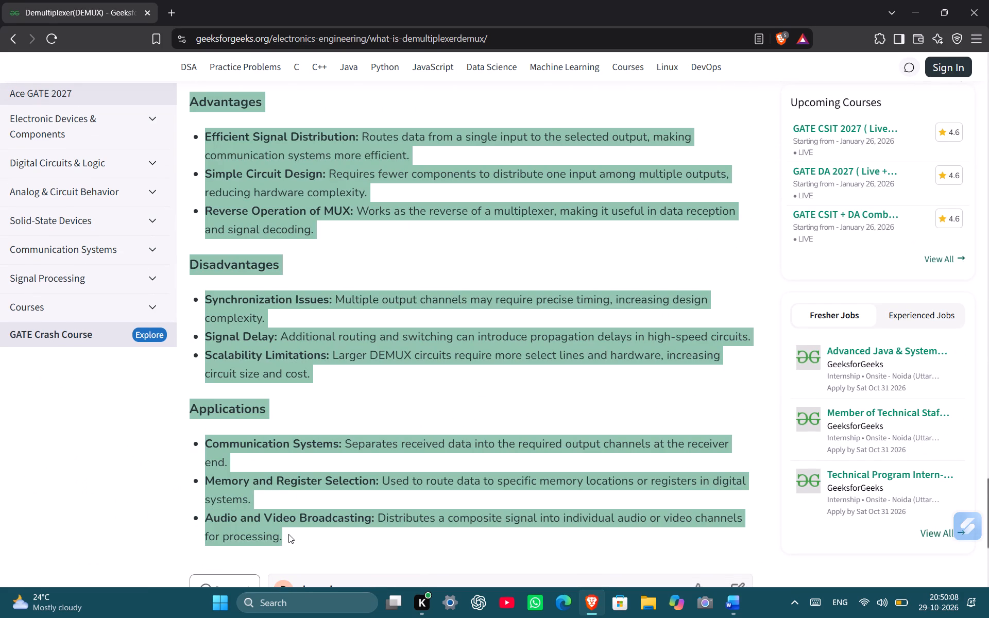
pyautogui.click(587, 609)
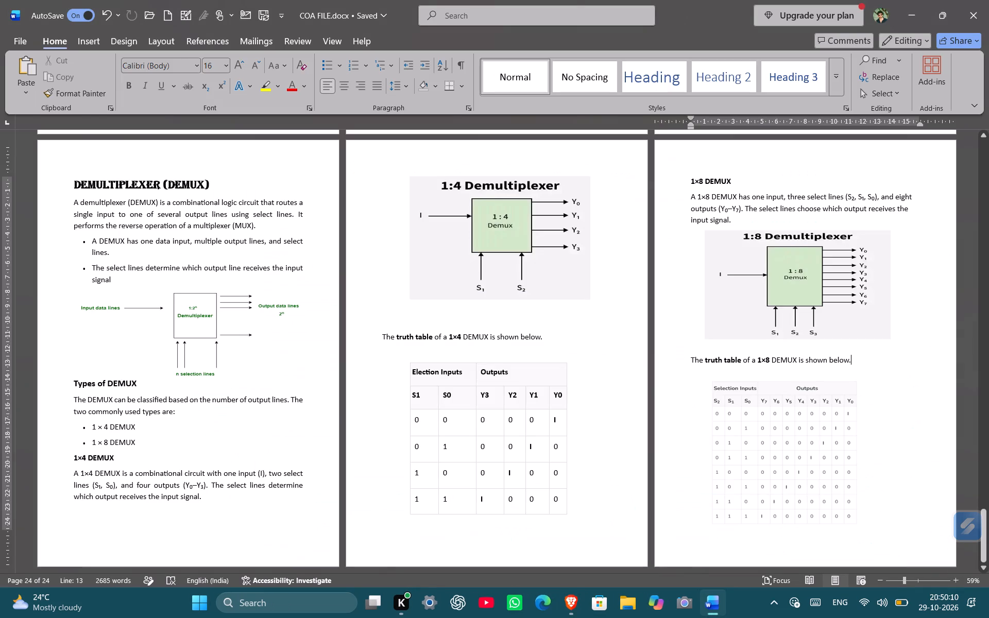
pyautogui.scroll(-2, 755, 388)
pyautogui.click(736, 541)
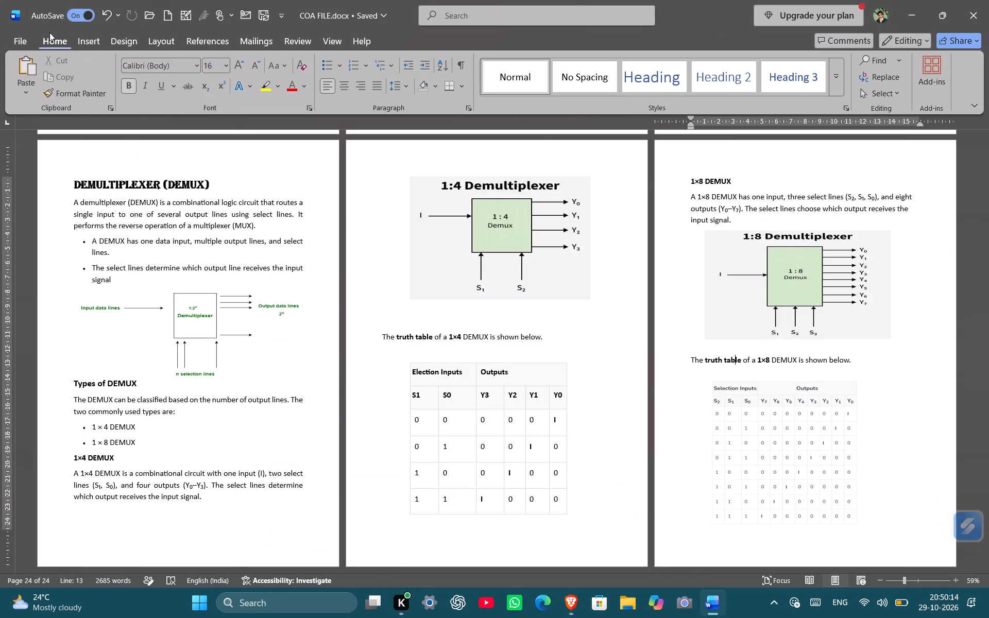
pyautogui.doubleClick(693, 530)
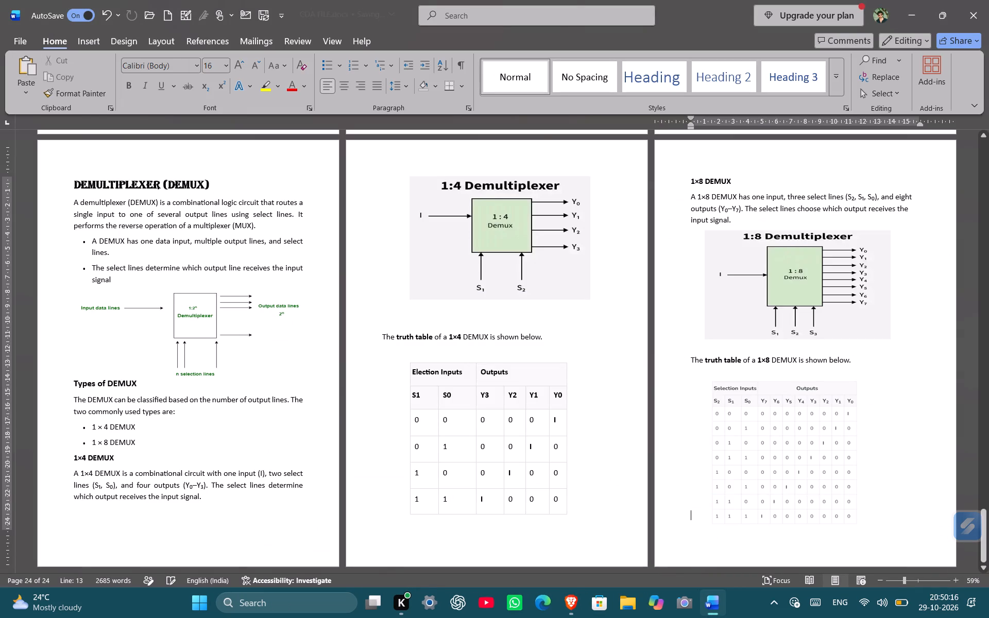
pyautogui.click(82, 41)
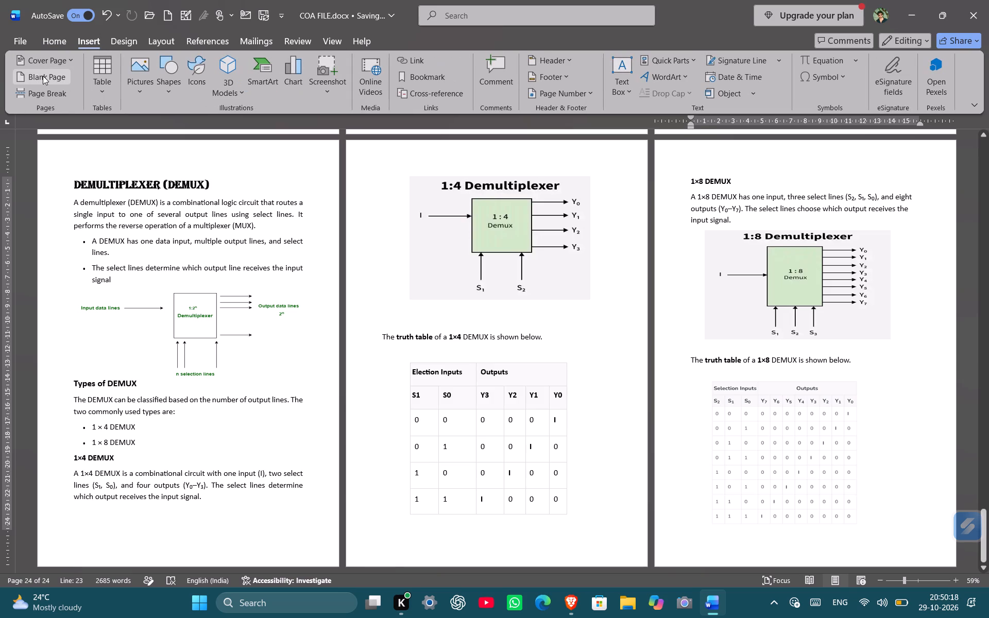
pyautogui.click(44, 88)
pyautogui.scroll(-2, 380, 350)
pyautogui.hotkey('ctrl', 'v')
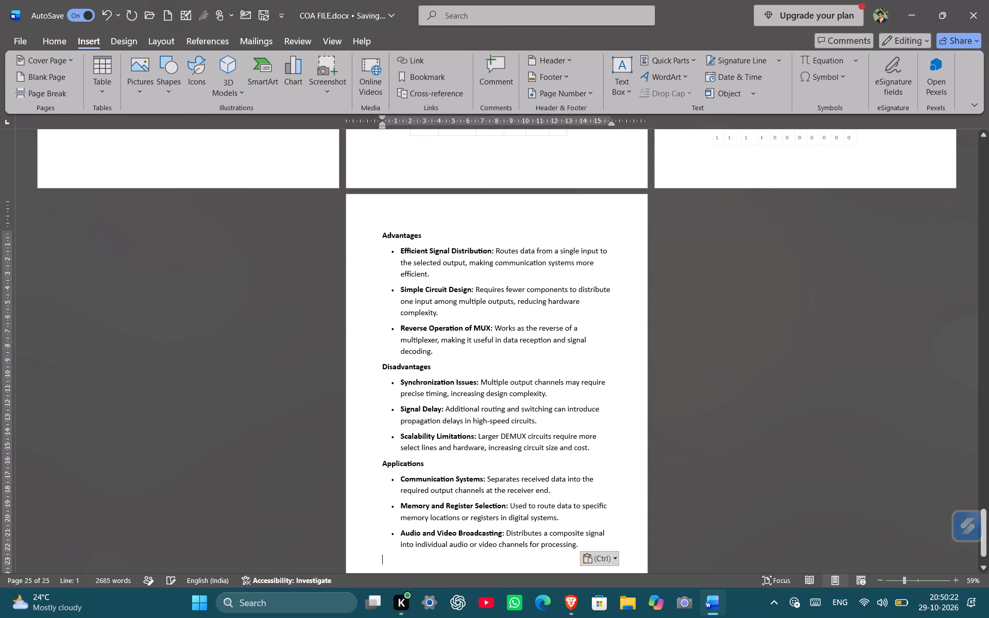
# Enlarge the Advantages, Disadvantages and Applications headings by one font size step each.
pyautogui.moveTo(383, 234); pyautogui.dragTo(408, 234)
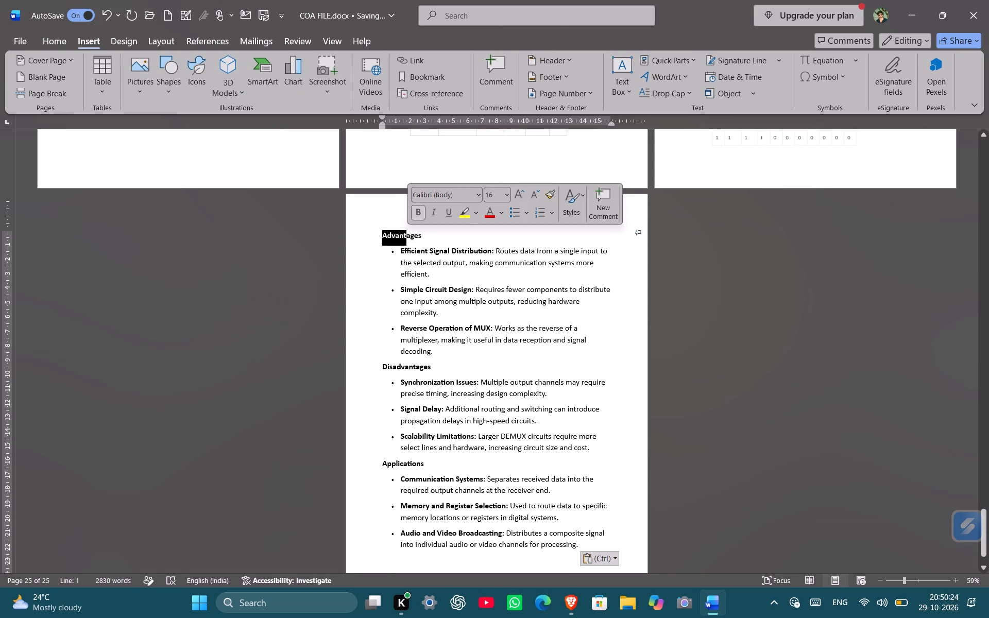
pyautogui.hotkey('ctrl', 'shift', '.')
pyautogui.hotkey('ctrl', 'shift', ',')
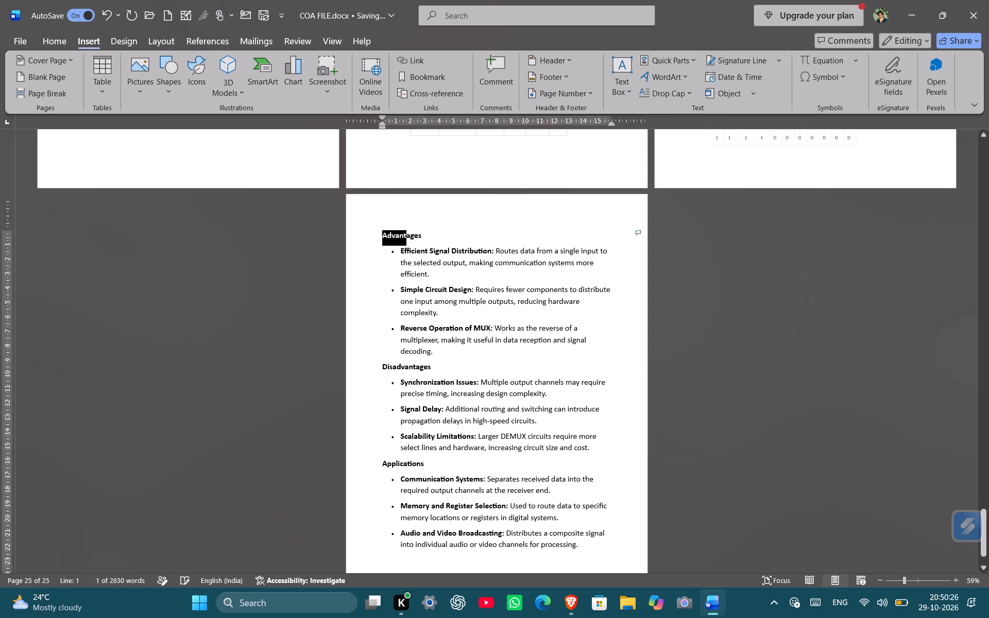
pyautogui.tripleClick(423, 234)
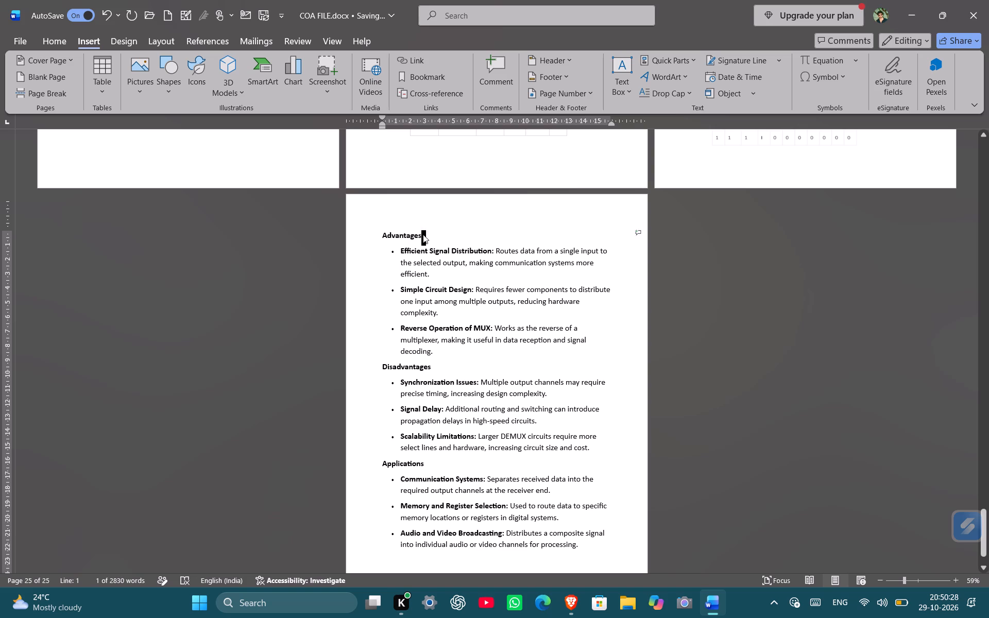
pyautogui.doubleClick(423, 234)
pyautogui.tripleClick(423, 234)
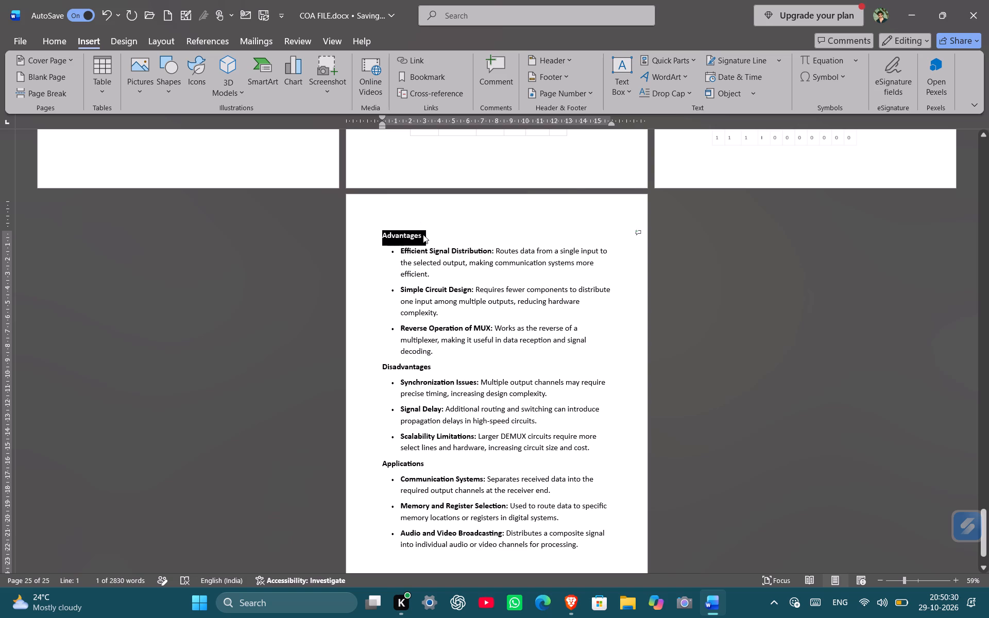
pyautogui.hotkey('ctrl', 'shift', '.')
pyautogui.doubleClick(417, 373)
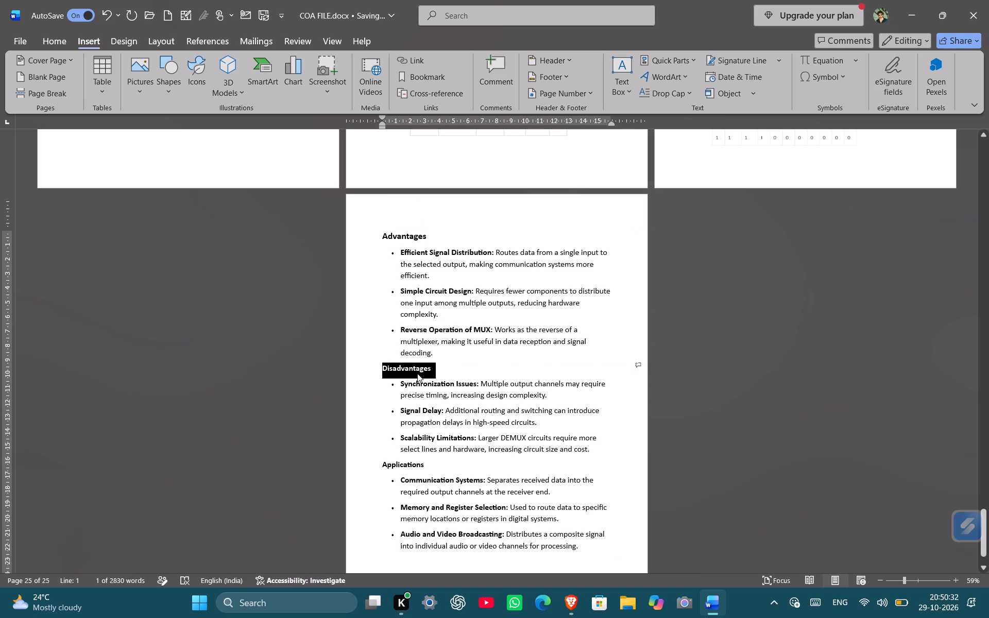
pyautogui.hotkey('ctrl', 'shift', '/')
pyautogui.hotkey('ctrl', 'shift', '.')
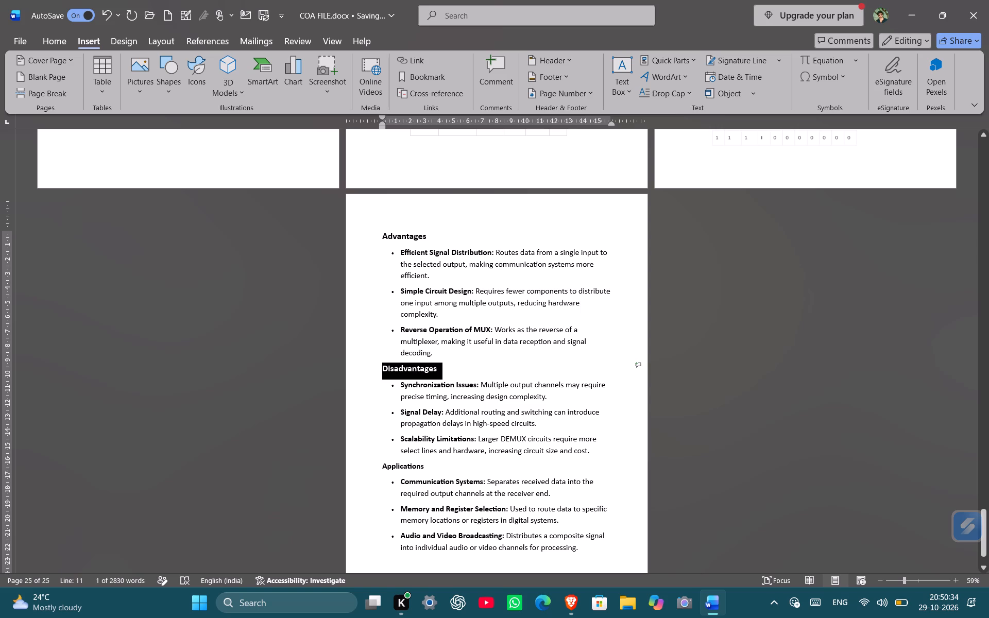
pyautogui.doubleClick(399, 475)
pyautogui.hotkey('ctrl', 'shift', '.')
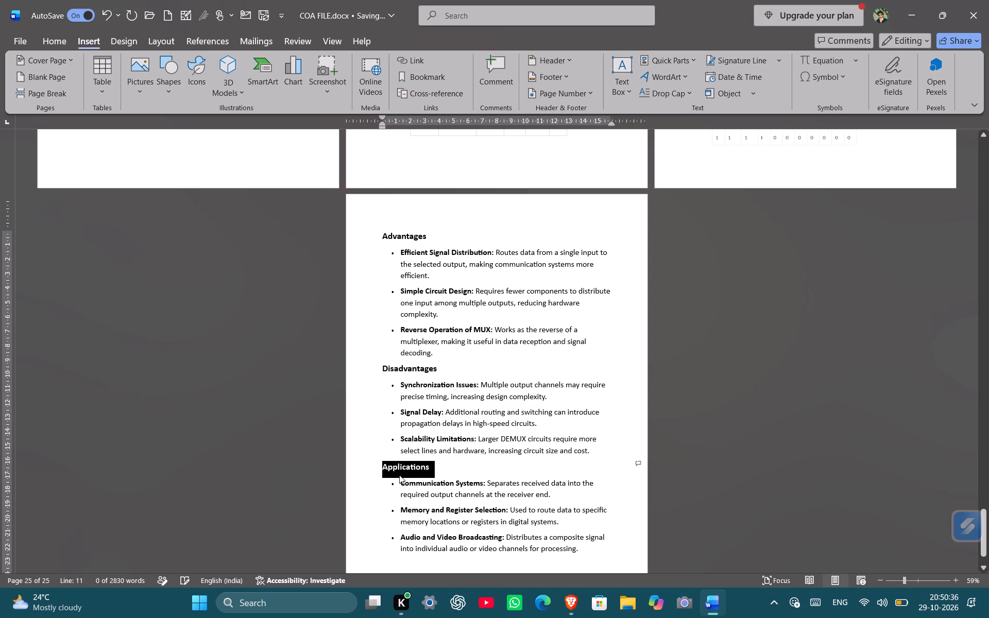
pyautogui.click(502, 449)
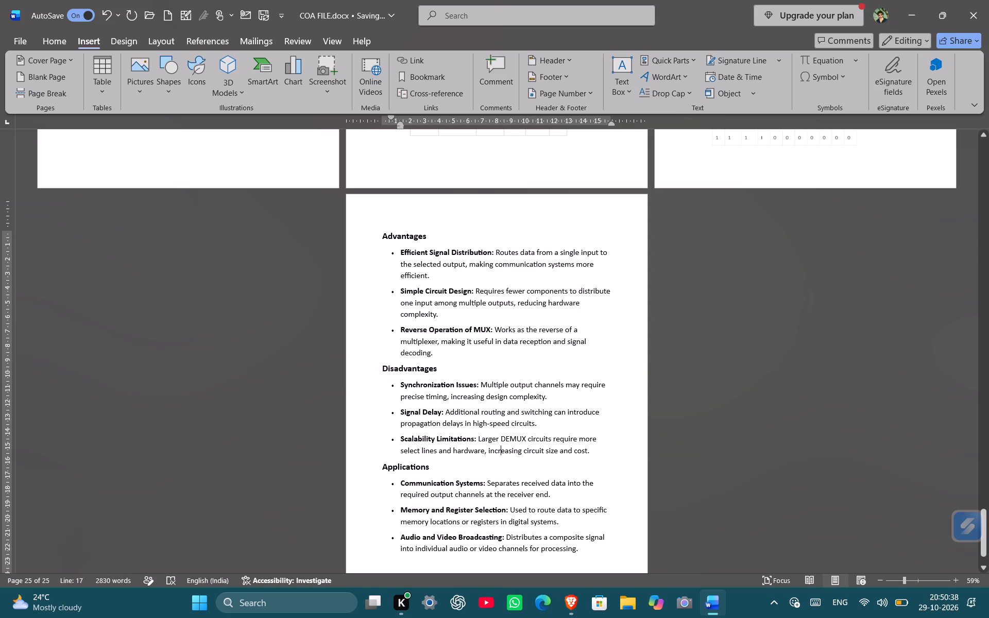
# Justify all the text of the Advantages, Disadvantages and Applications sections, headings and bullet points included.
pyautogui.moveTo(384, 237); pyautogui.dragTo(577, 514)
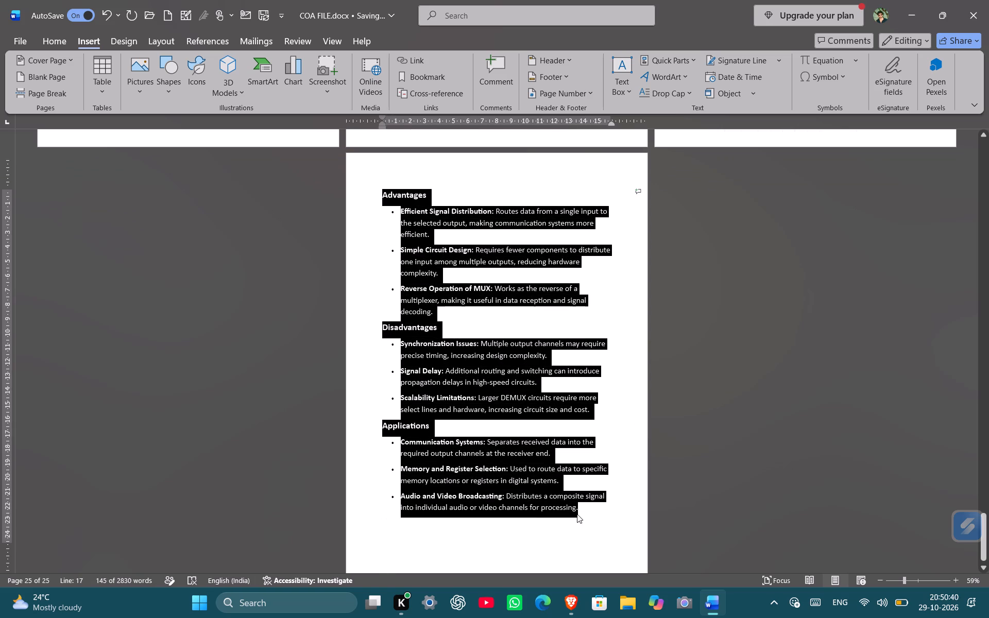
pyautogui.hotkey('ctrl', 'j')
pyautogui.click(577, 514)
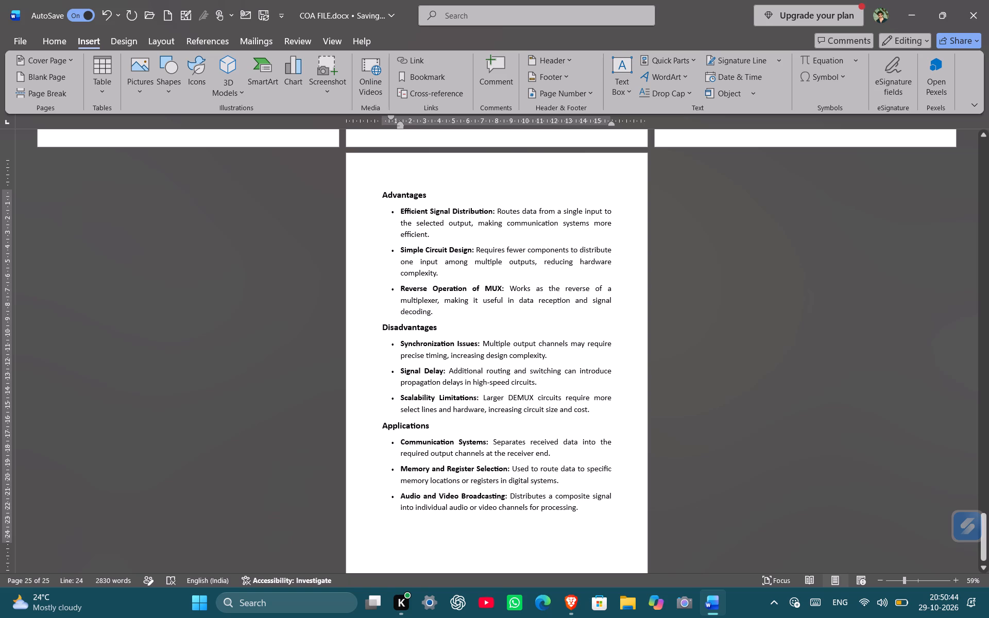
# Justify the descriptive paragraph under the 1×8 DEMUX heading.
pyautogui.scroll(4, 496, 303)
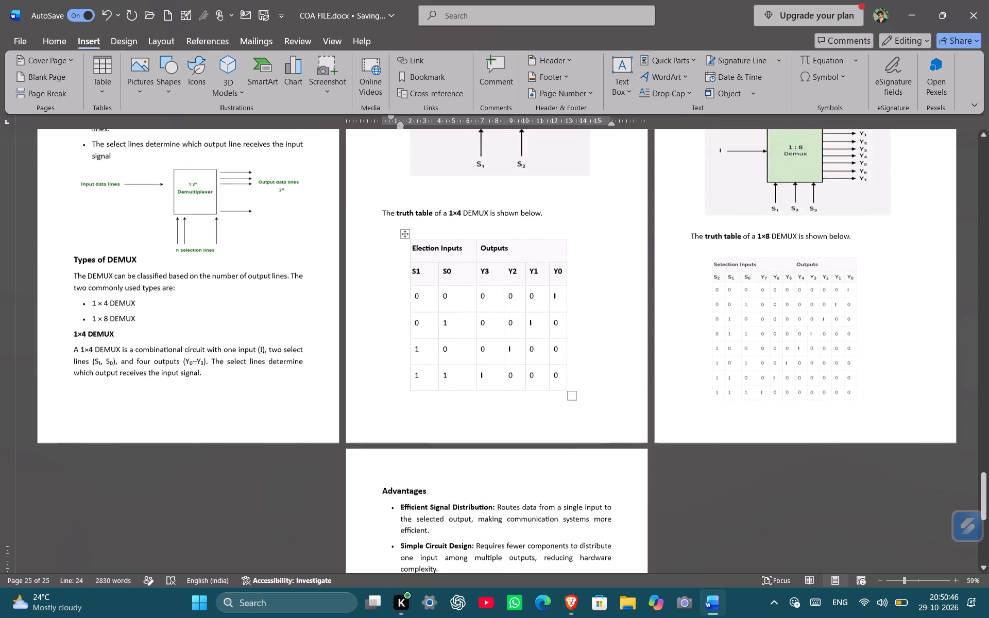
pyautogui.scroll(1, 496, 303)
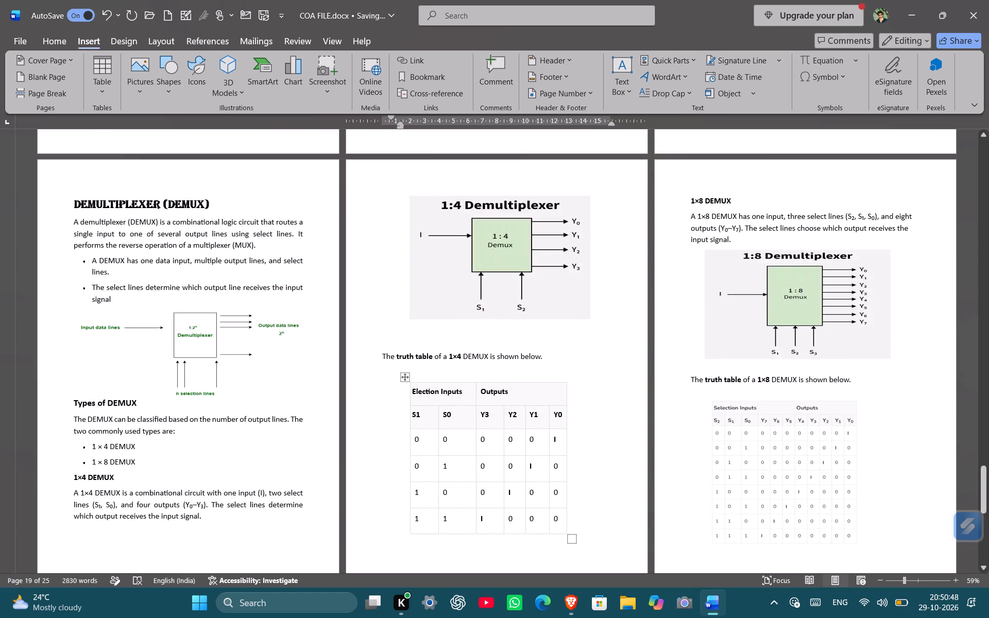
pyautogui.click(799, 221)
pyautogui.hotkey('ctrl', 'j')
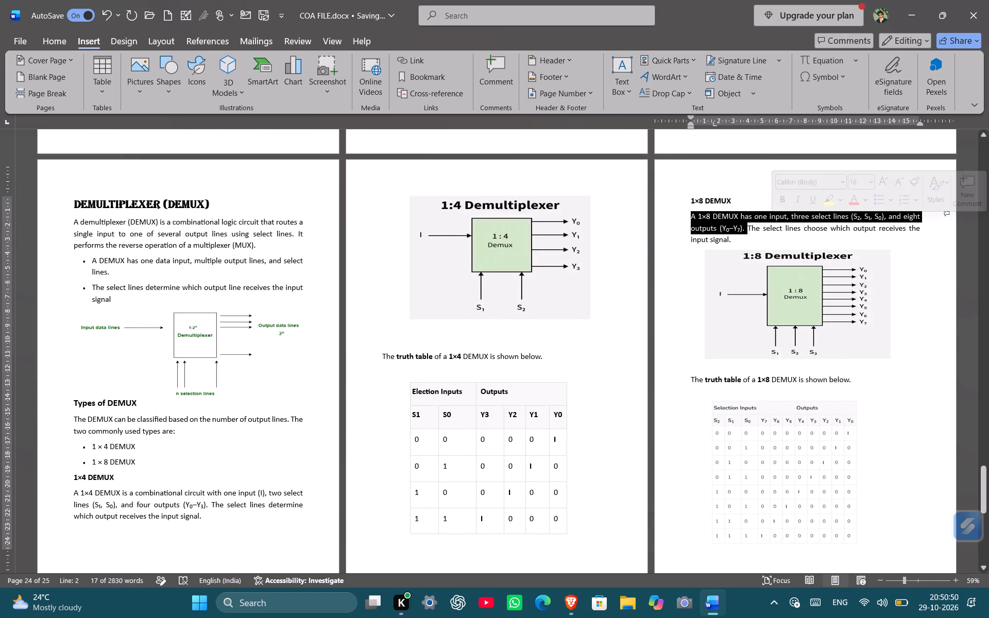
pyautogui.click(639, 307)
# Try right, centred and left alignment on the sentence introducing the 1×8 DEMUX truth table, and settle on justified.
pyautogui.click(757, 381)
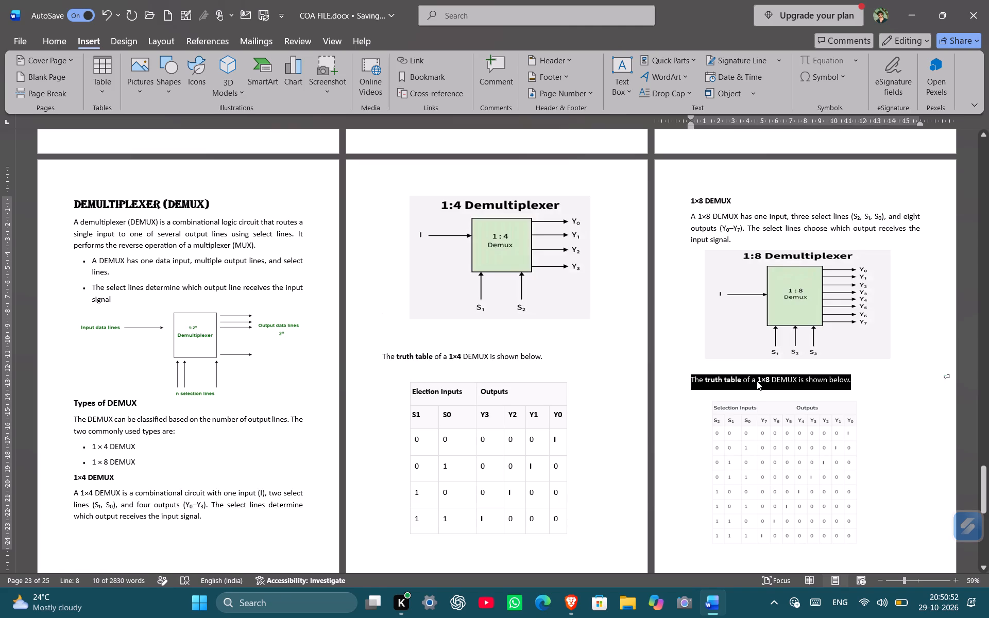
pyautogui.hotkey('ctrl', 'j')
pyautogui.hotkey('ctrl', 'j')
pyautogui.hotkey('ctrl', 'j')
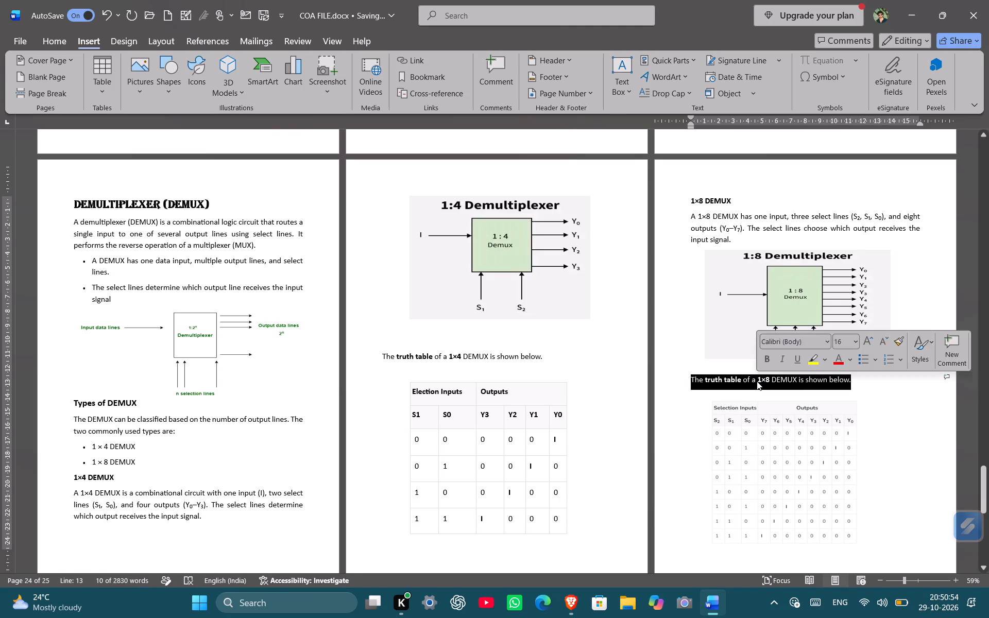
pyautogui.click(54, 43)
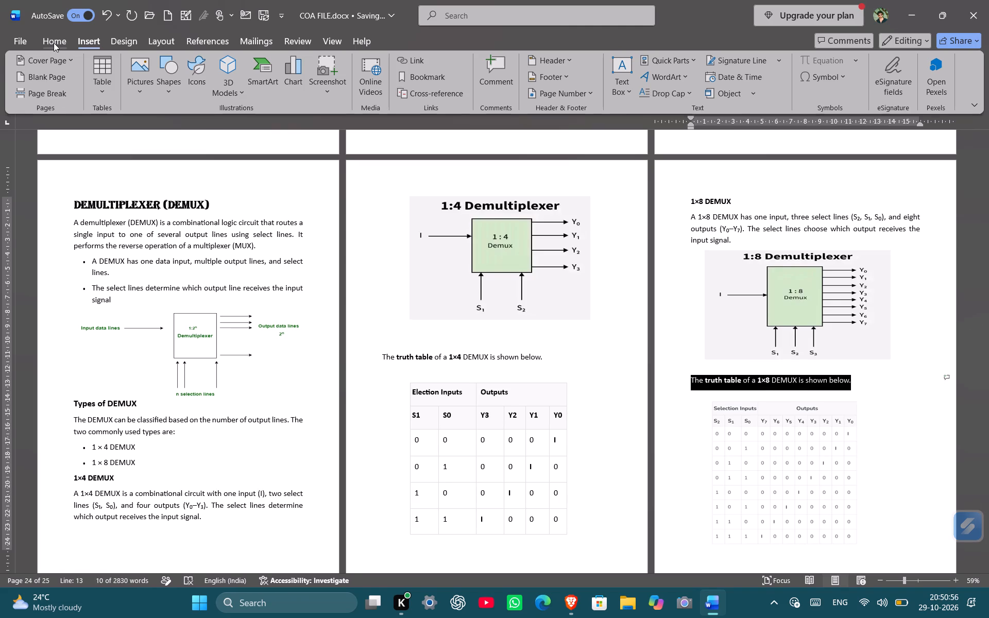
pyautogui.click(378, 87)
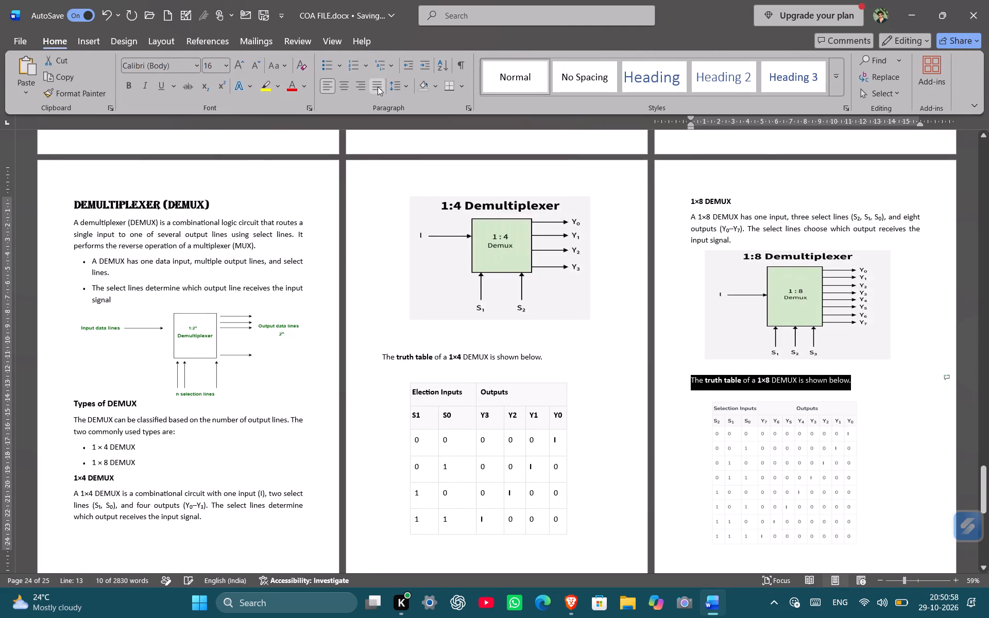
pyautogui.click(378, 87)
pyautogui.click(378, 87)
pyautogui.click(360, 87)
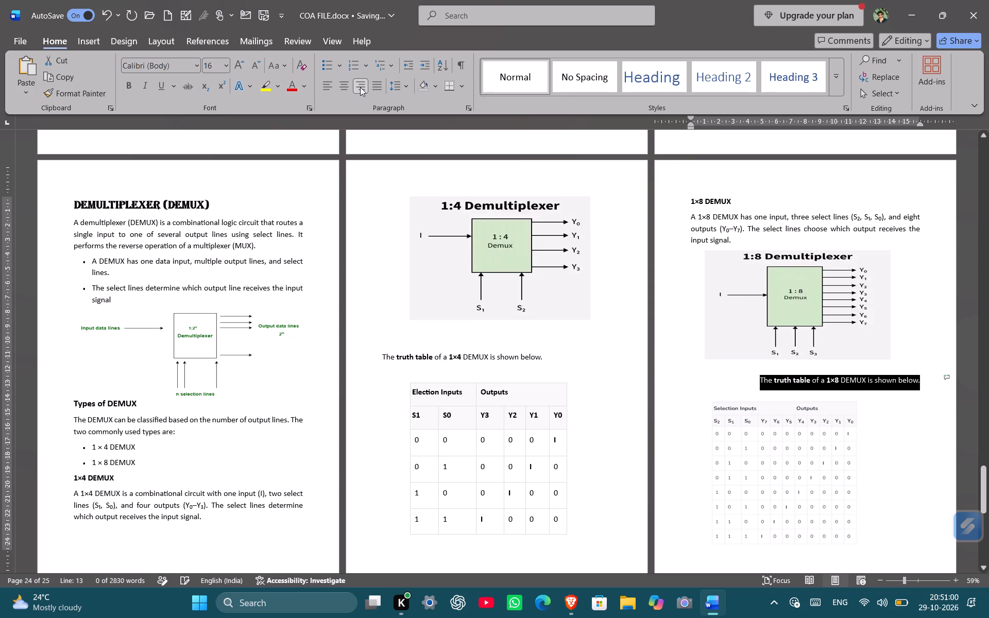
pyautogui.click(344, 87)
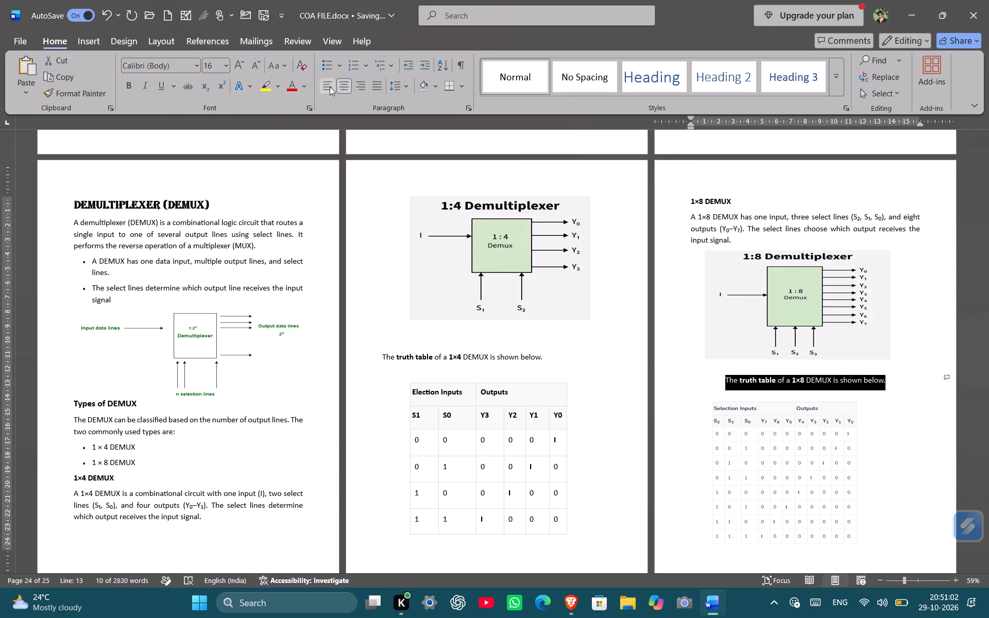
pyautogui.click(329, 87)
pyautogui.click(374, 85)
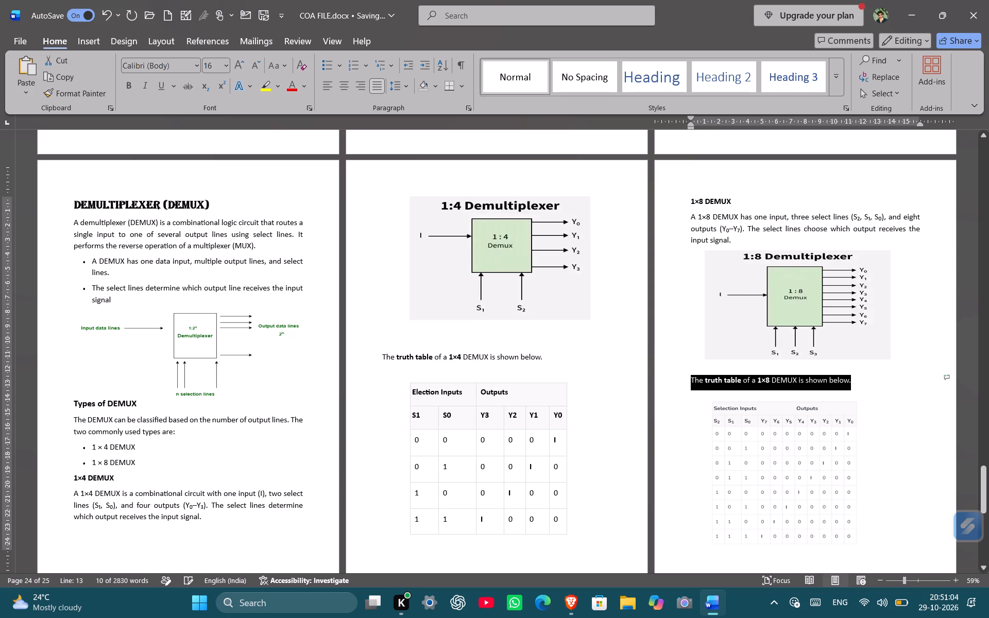
# Review the layout of the Demultiplexer pages, from the introduction through the truth tables to the Applications list.
pyautogui.scroll(-3, 509, 367)
pyautogui.click(509, 367)
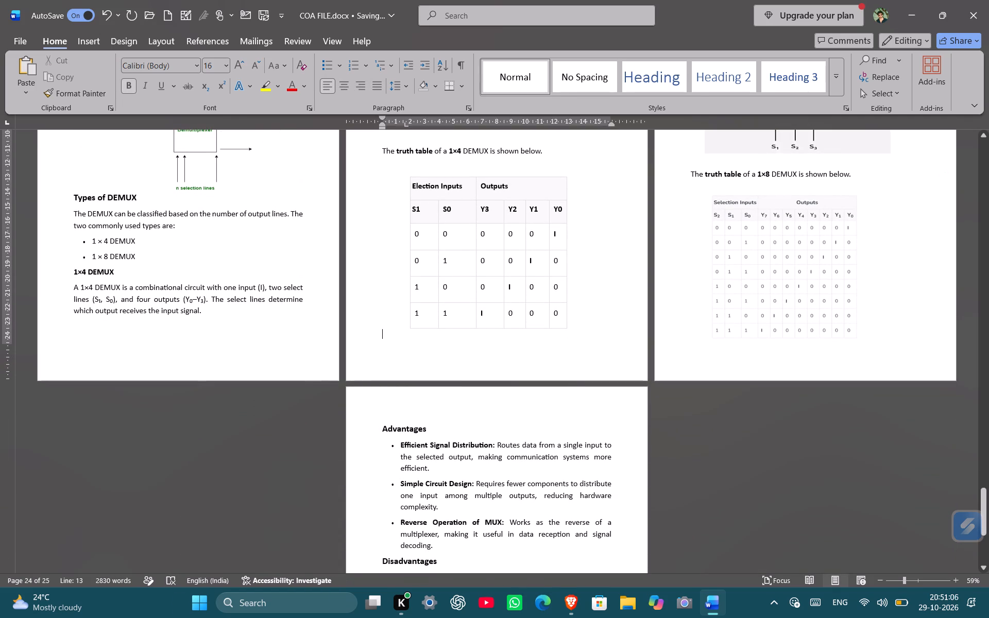
pyautogui.scroll(2, 592, 317)
pyautogui.scroll(-1, 592, 317)
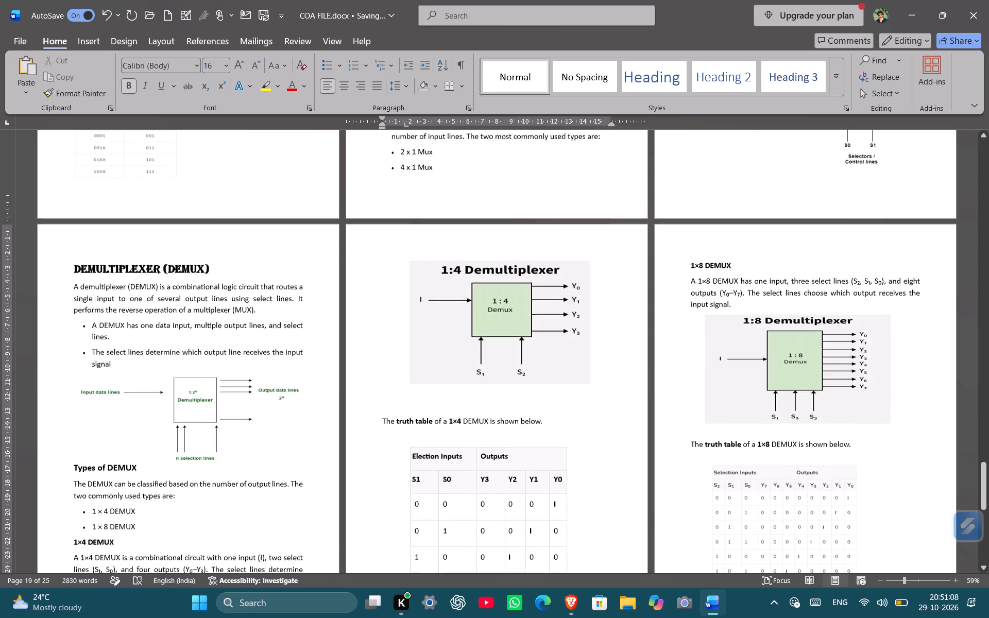
pyautogui.scroll(-1, 592, 317)
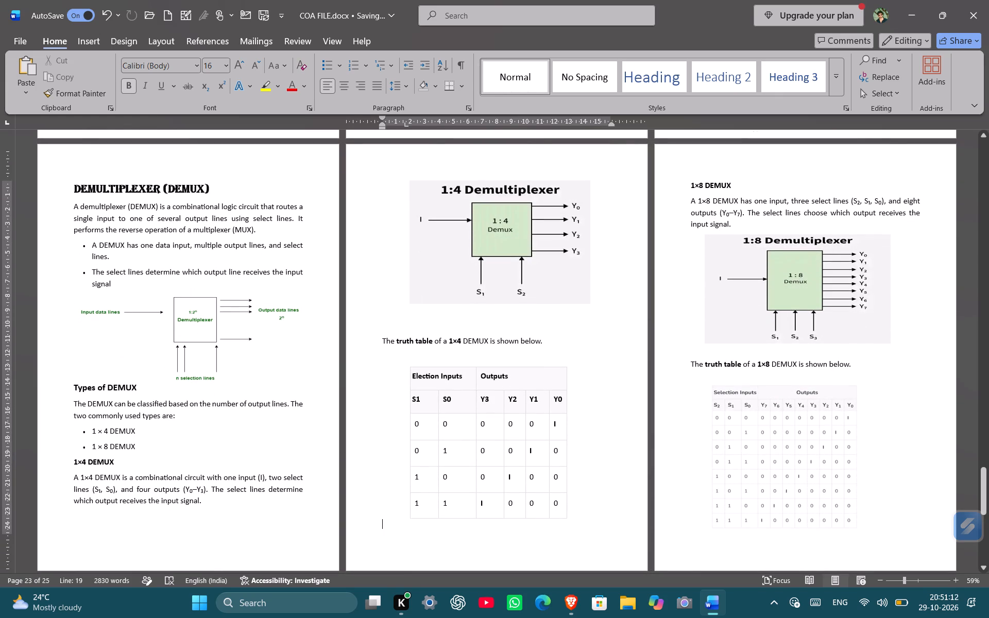
pyautogui.scroll(-2, 592, 317)
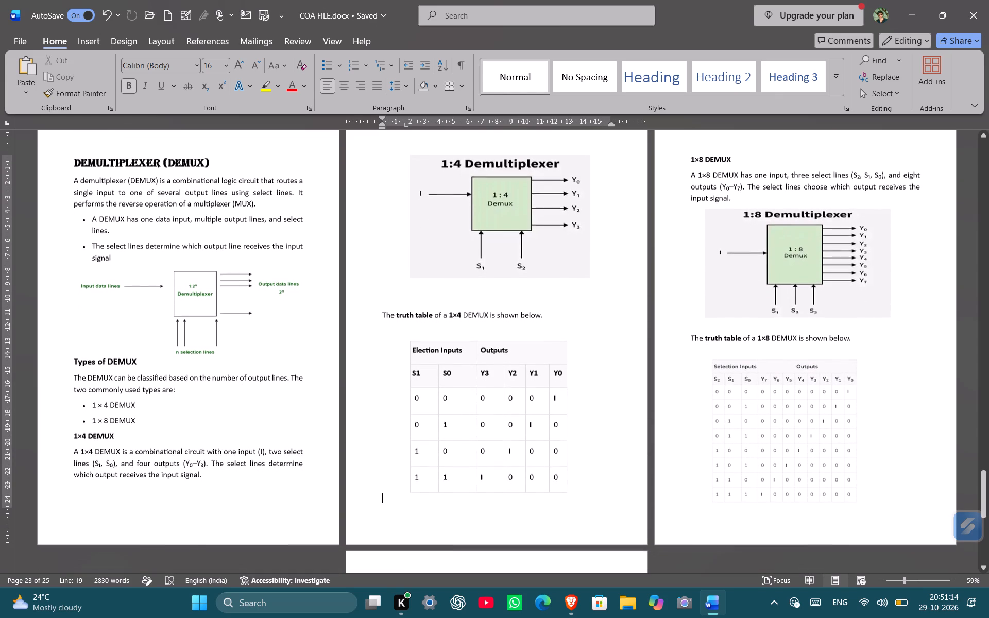
pyautogui.scroll(-4, 592, 317)
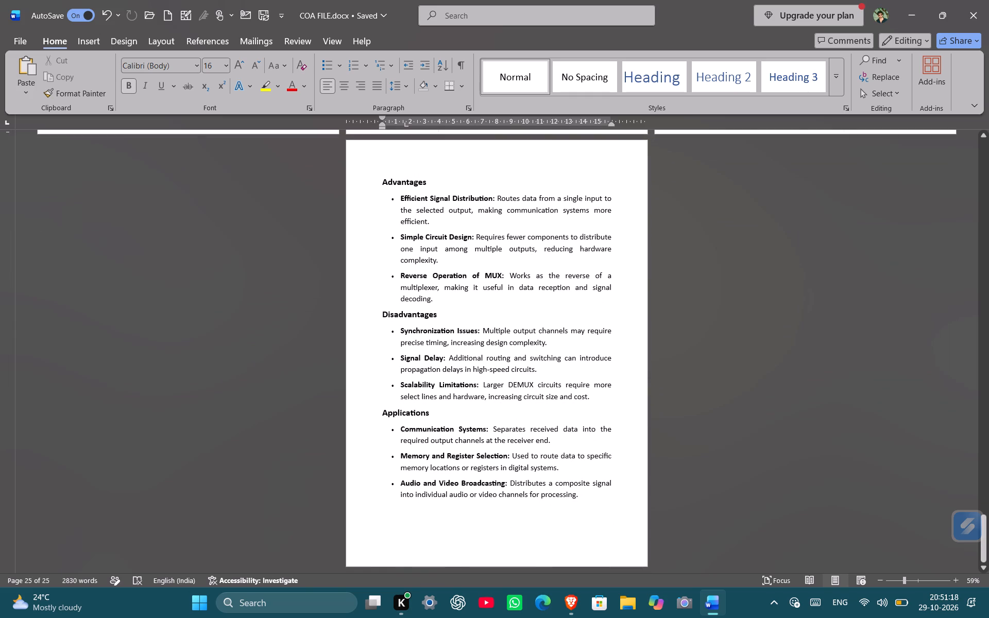
pyautogui.click(395, 526)
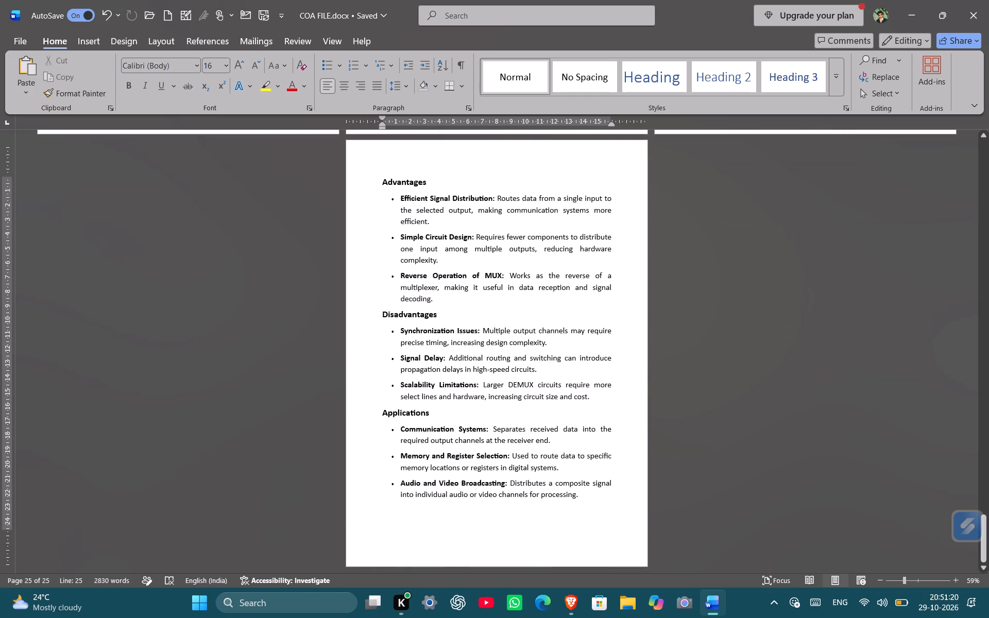